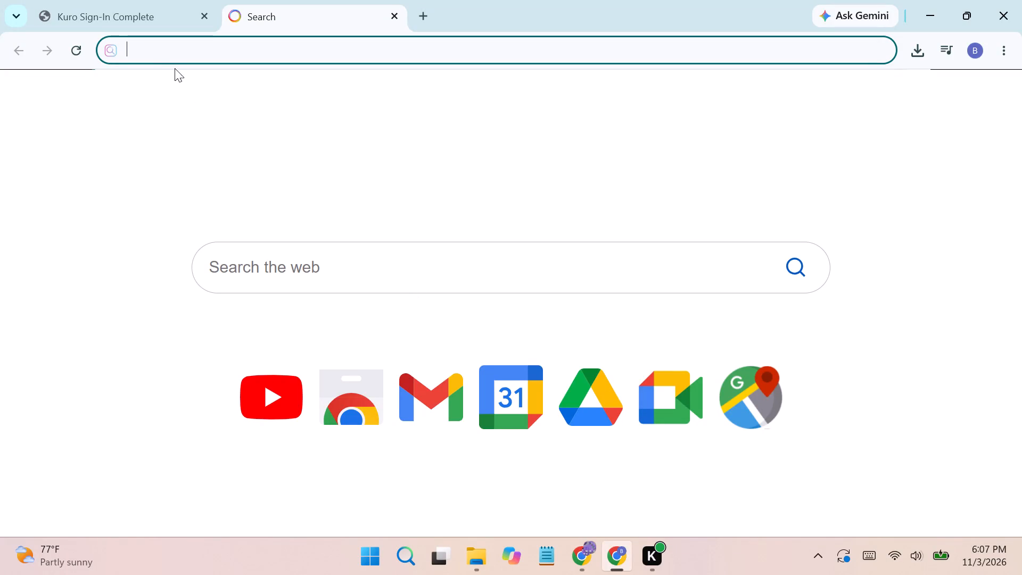
Search the web for "what is the main reason for the develpment of the omani trade".
left_click(161, 51)
type("what")
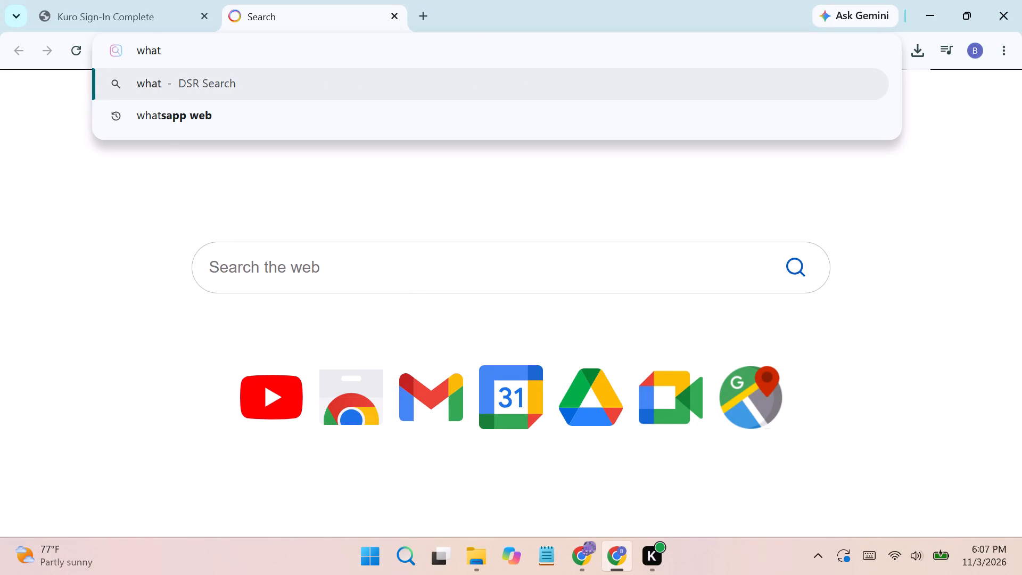
key("BackSpace")
key("BackSpace")
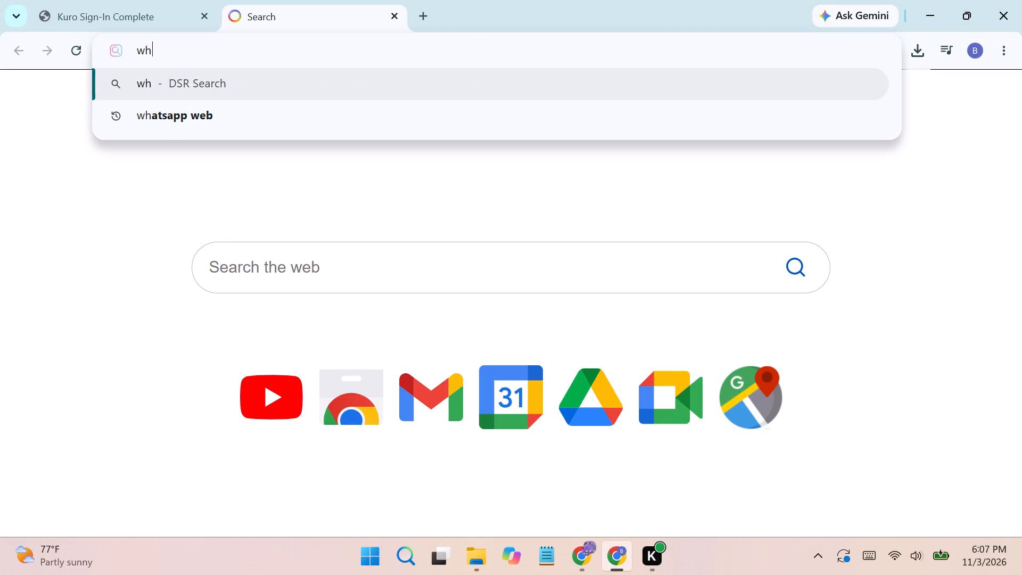
type("at")
key("space")
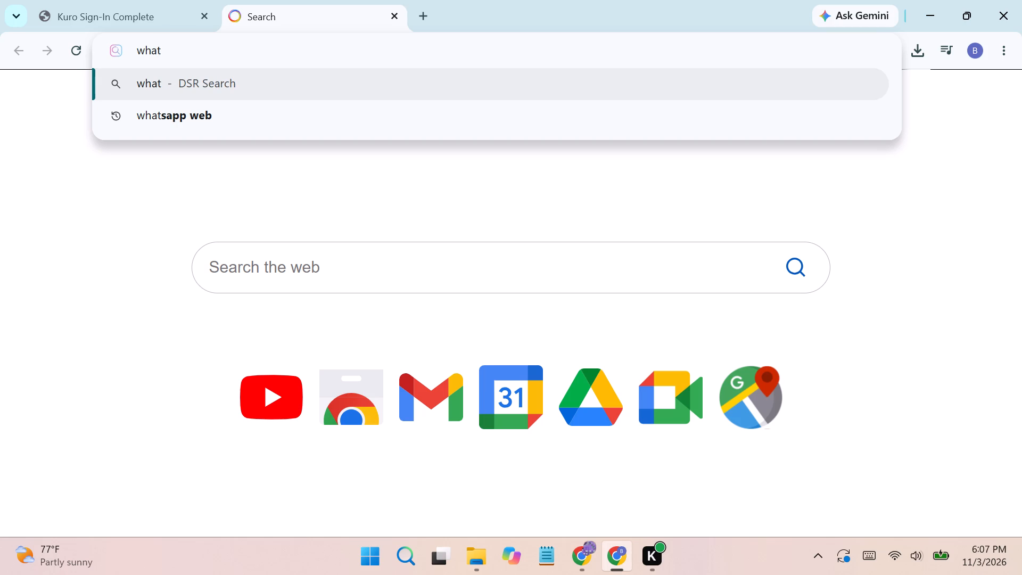
type("is the main reason for the")
key("space")
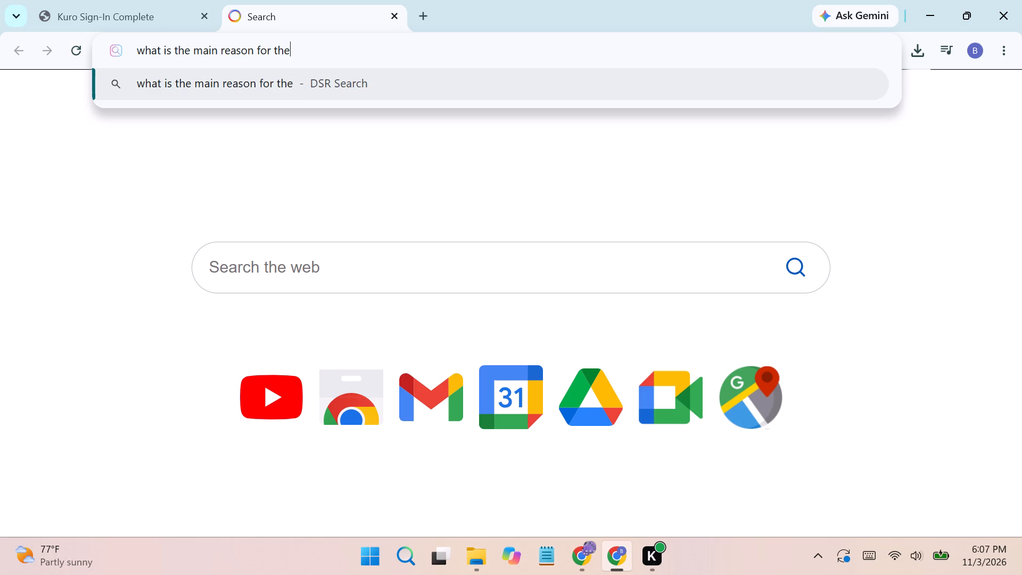
type("deve")
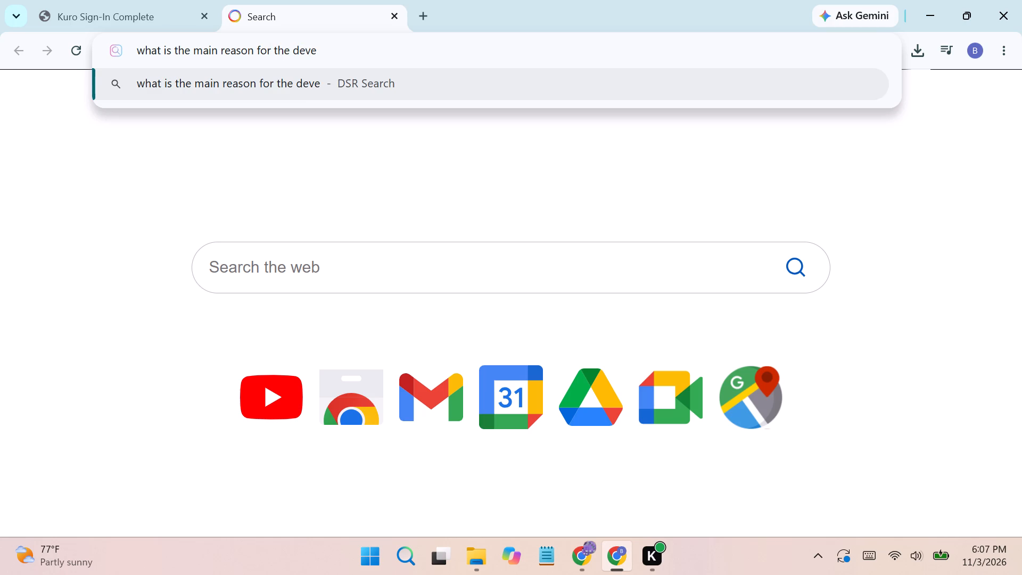
type("lpment of the")
key("space")
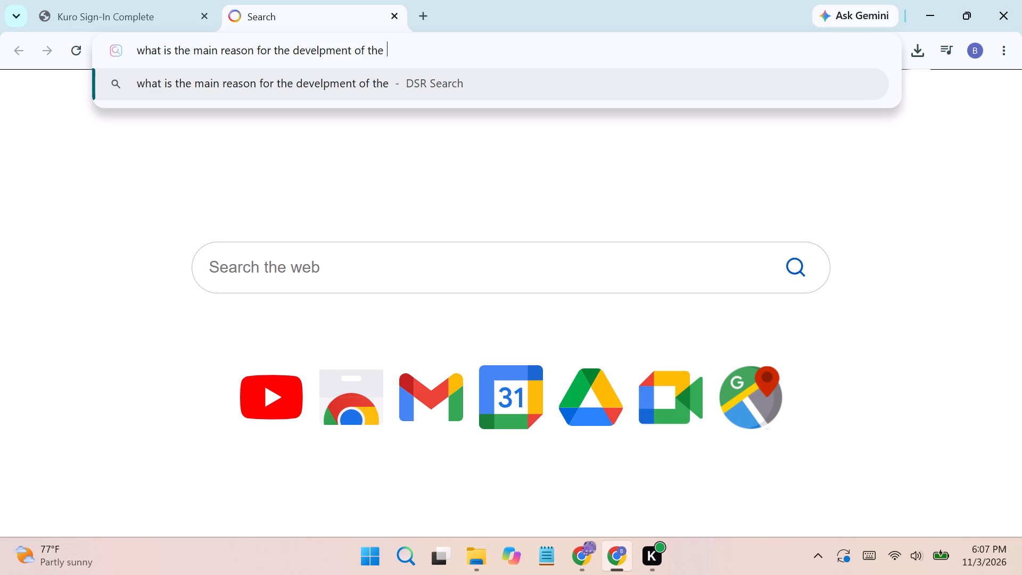
type("omani")
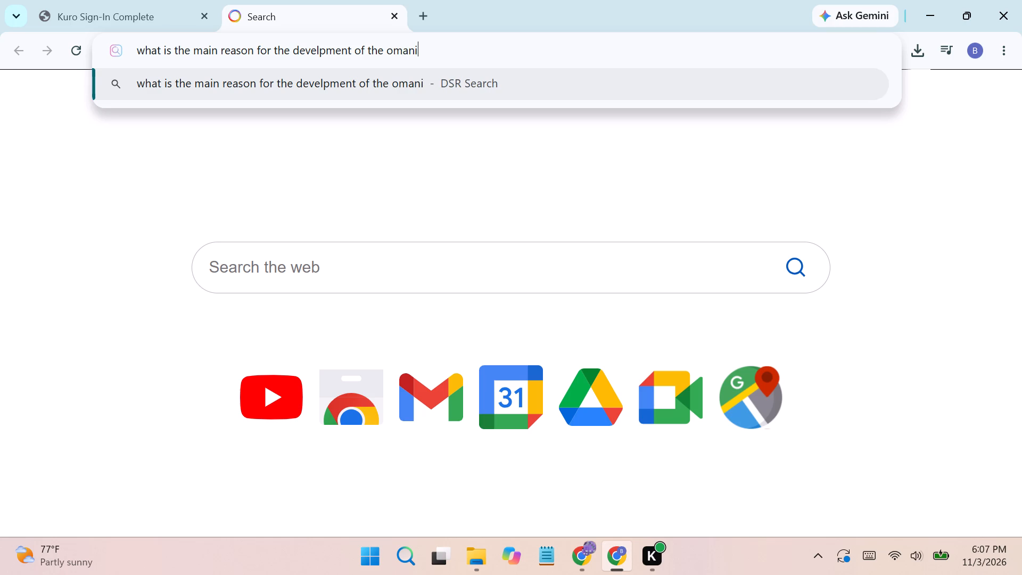
key("space")
type("trade")
key("Return")
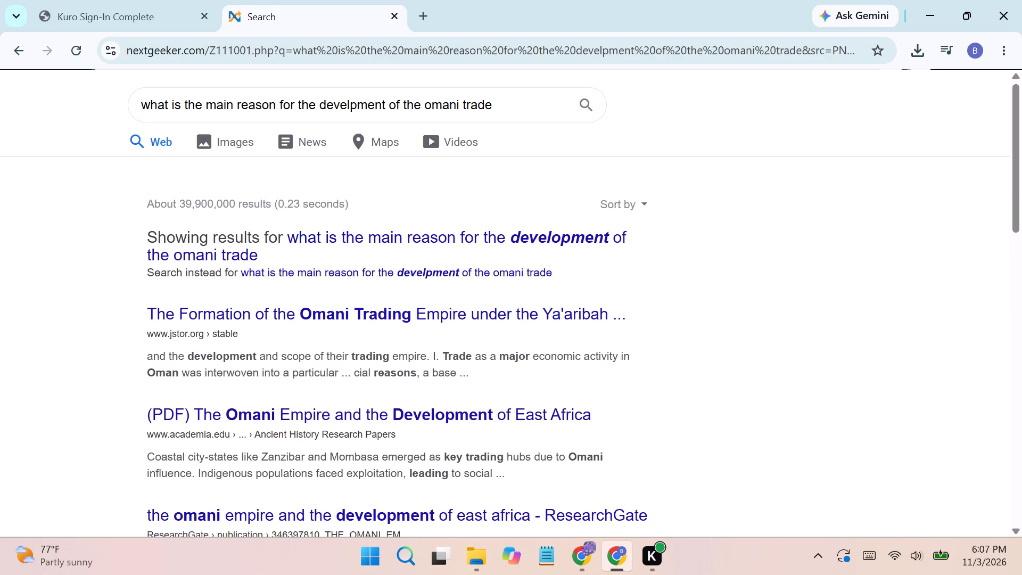
Open the JSTOR result "The Formation of the Omani Trading Empire under the Ya'aribah Dynasty" and examine the page and the article's opening paragraphs.
left_click(306, 317)
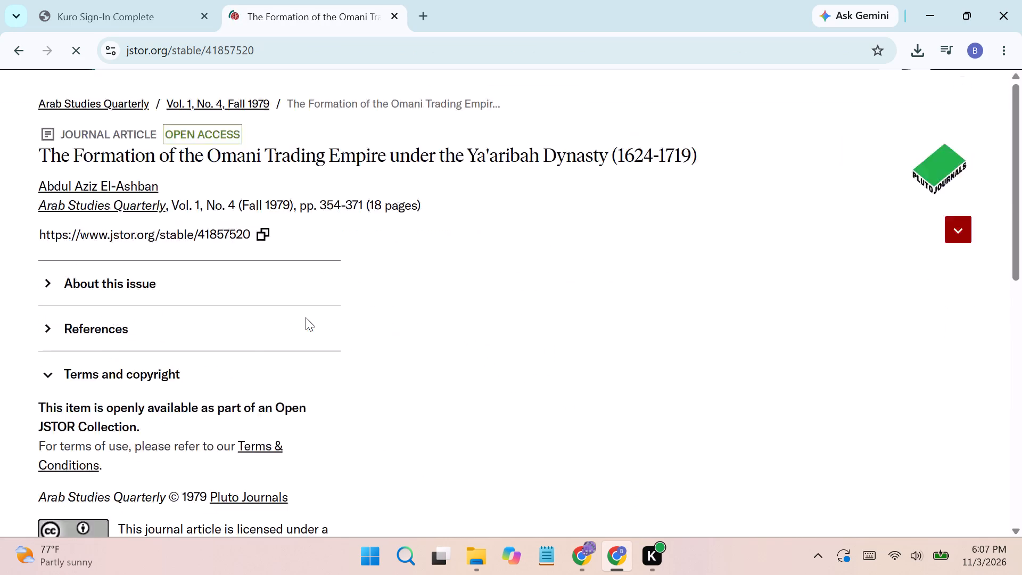
scroll(339, 319, "down", 3)
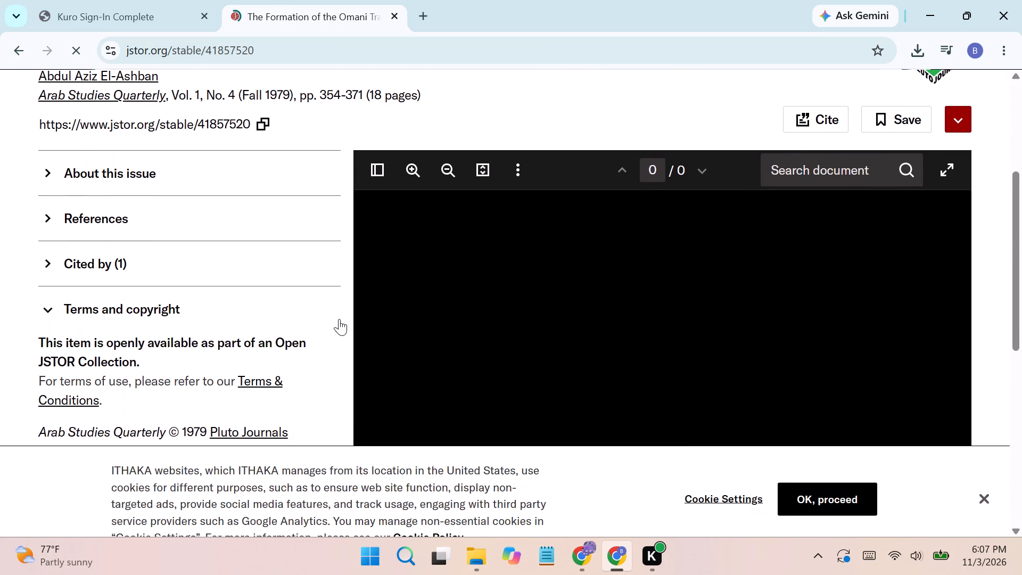
scroll(339, 319, "down", 3)
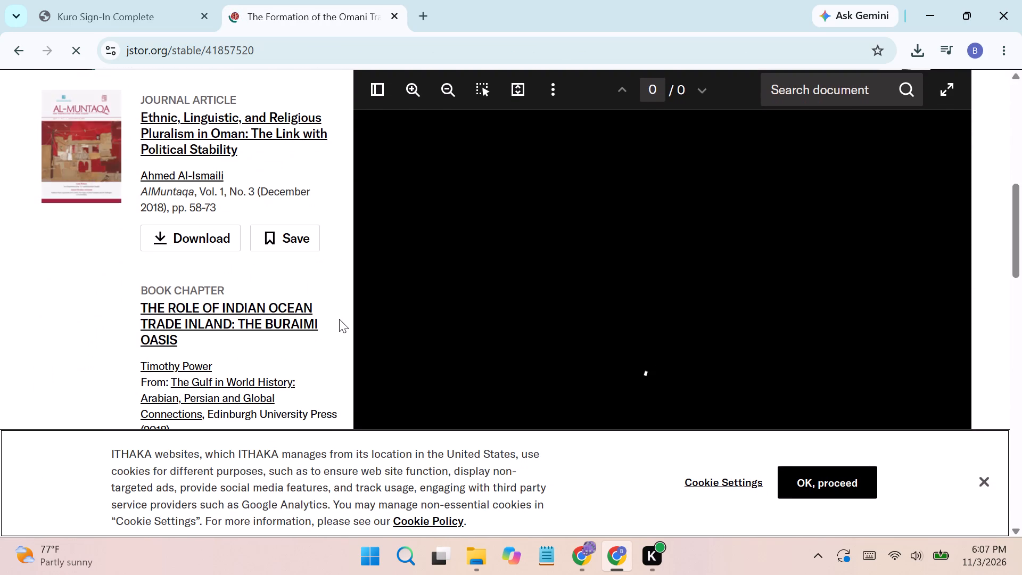
scroll(421, 428, "down", 3)
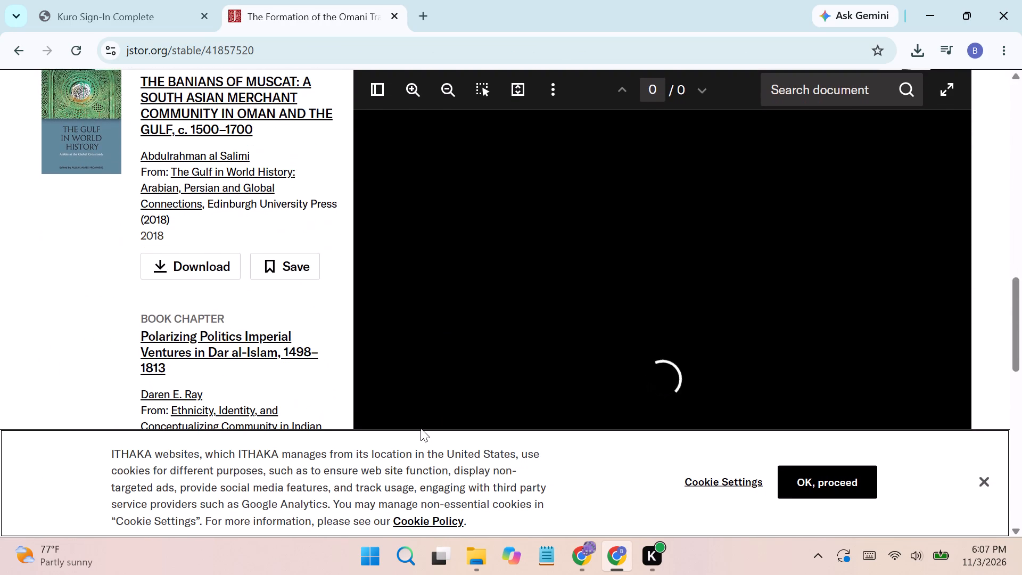
scroll(421, 428, "down", 6)
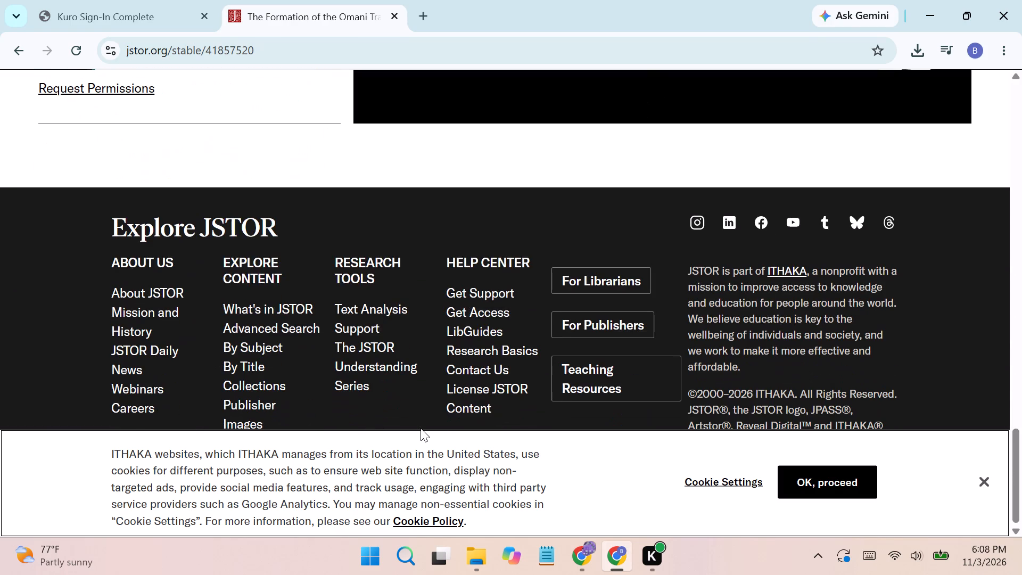
scroll(421, 428, "down", 1)
scroll(328, 486, "down", 2)
scroll(328, 486, "up", 1)
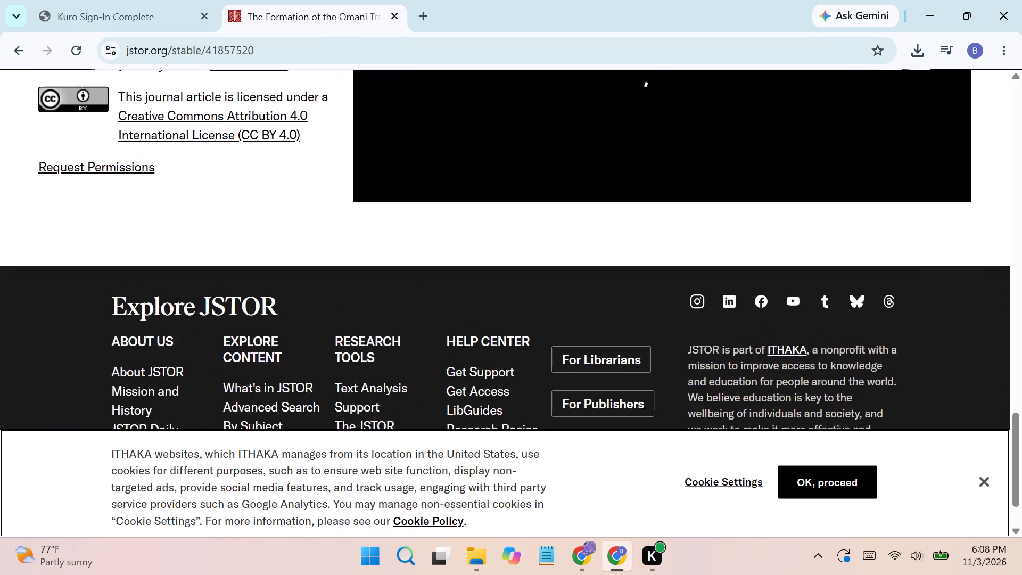
scroll(328, 486, "up", 6)
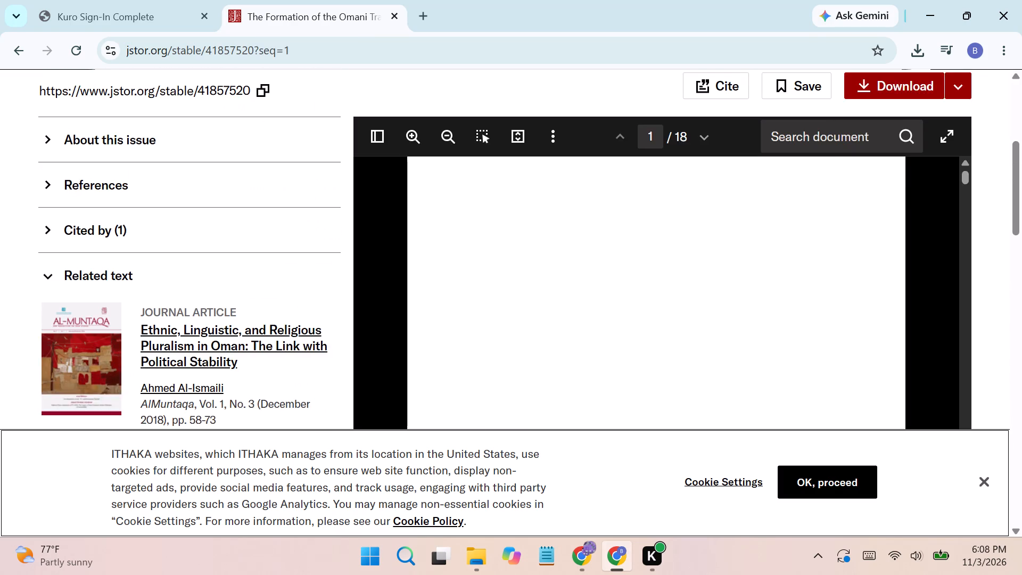
scroll(328, 486, "right", 1)
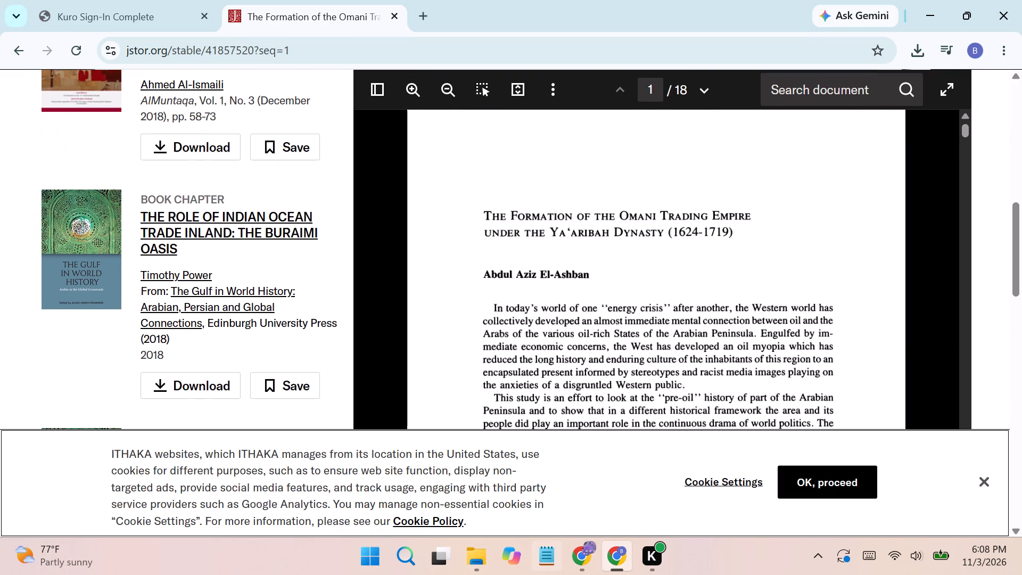
scroll(541, 357, "down", 3)
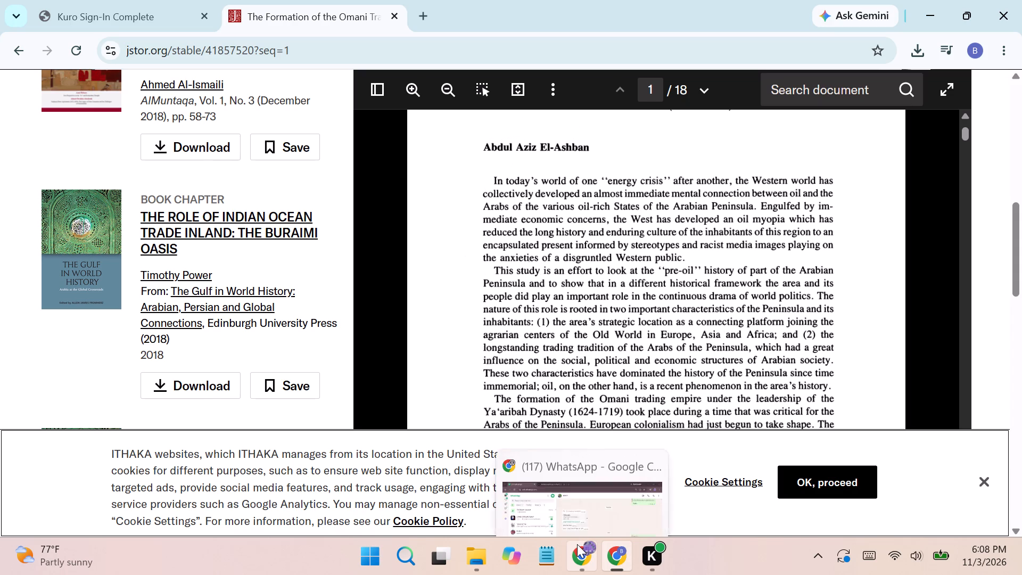
Close the separate browser window that shows WhatsApp.
left_click(656, 420)
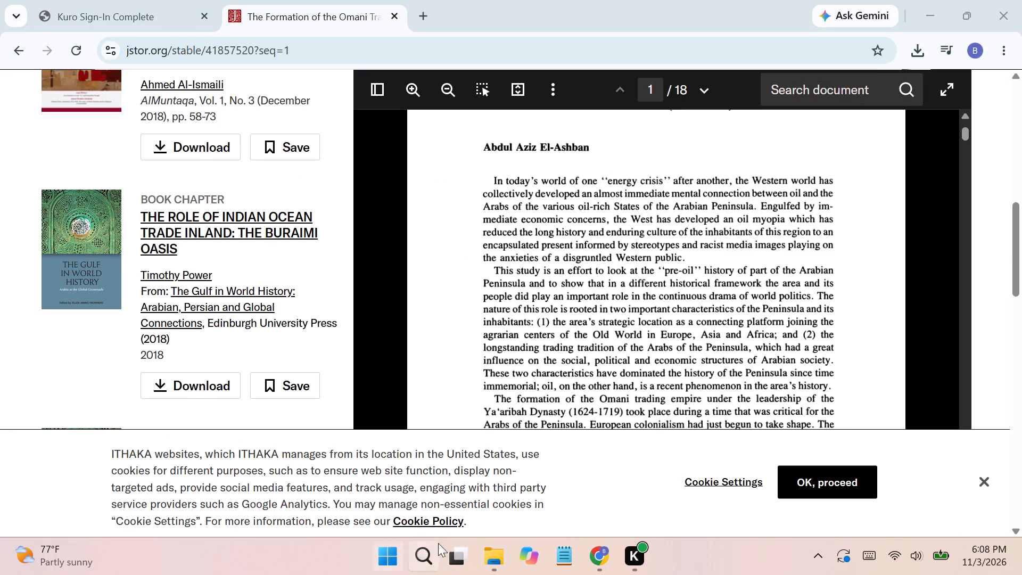
Launch Word 2016 and create a blank document.
left_click(390, 556)
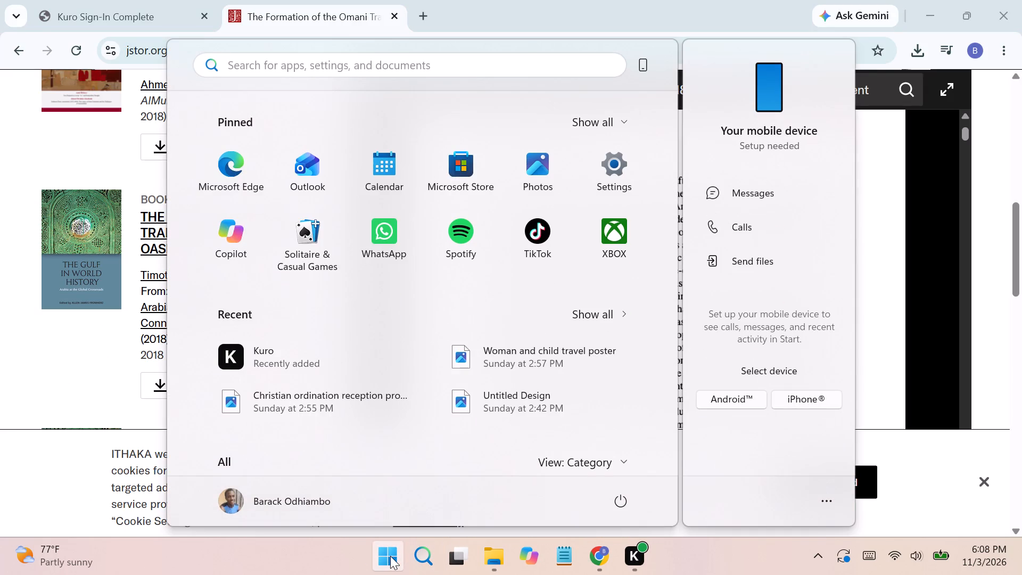
type("word")
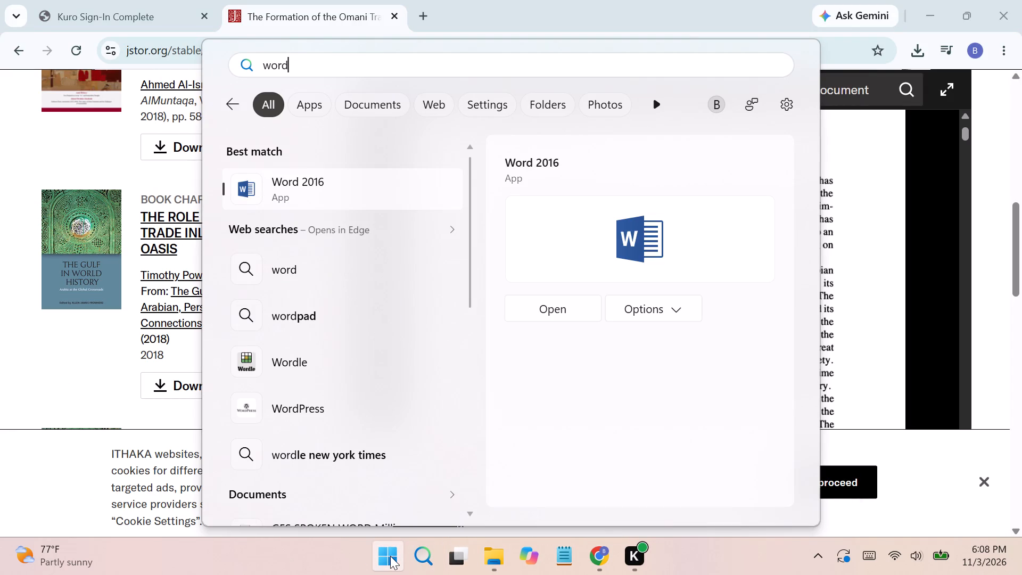
left_click(314, 182)
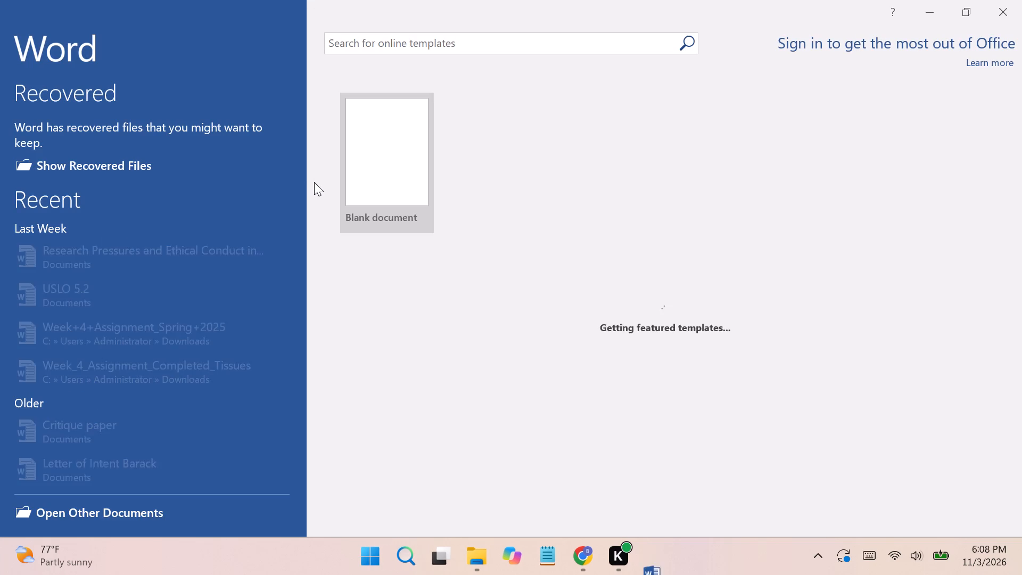
left_click(378, 185)
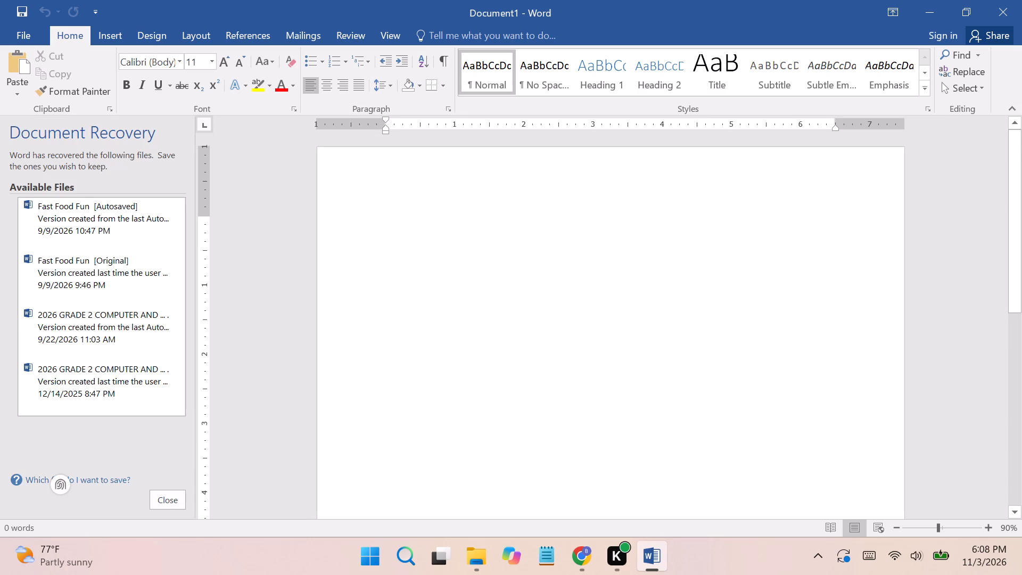
Dismiss the Document Recovery list, choosing to view the recovered files the next time Word starts.
left_click(166, 502)
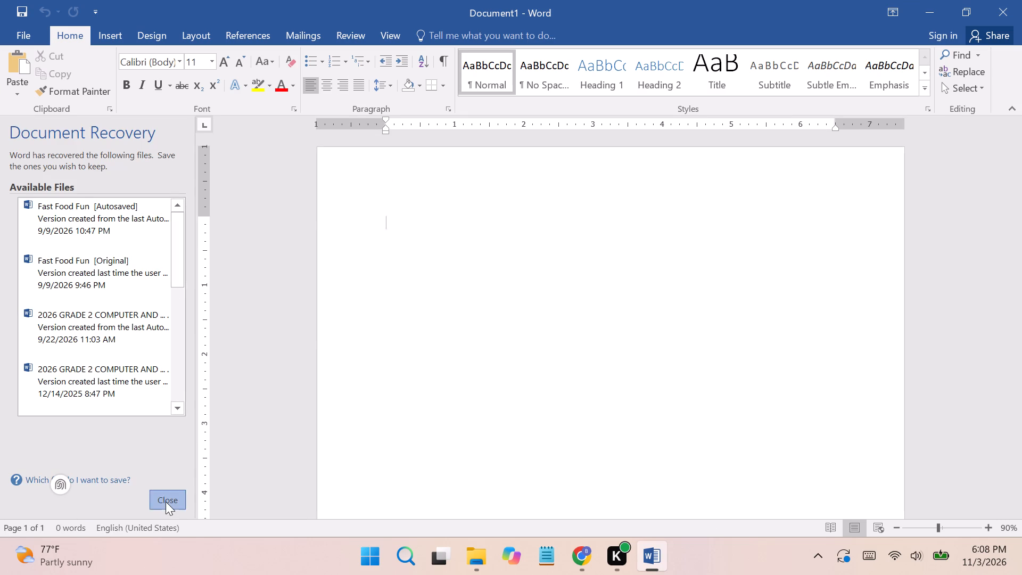
left_click(216, 228)
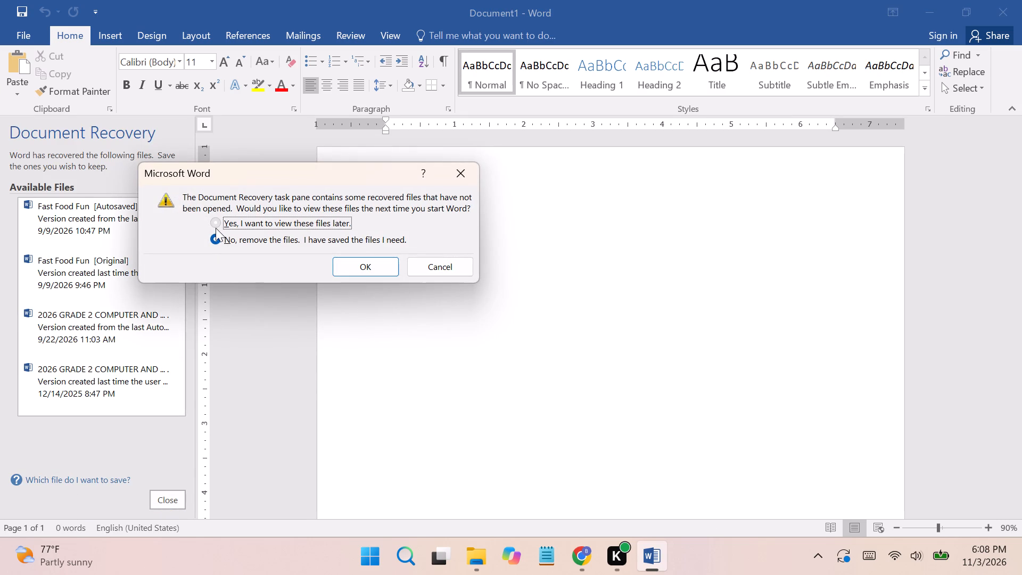
left_click(350, 270)
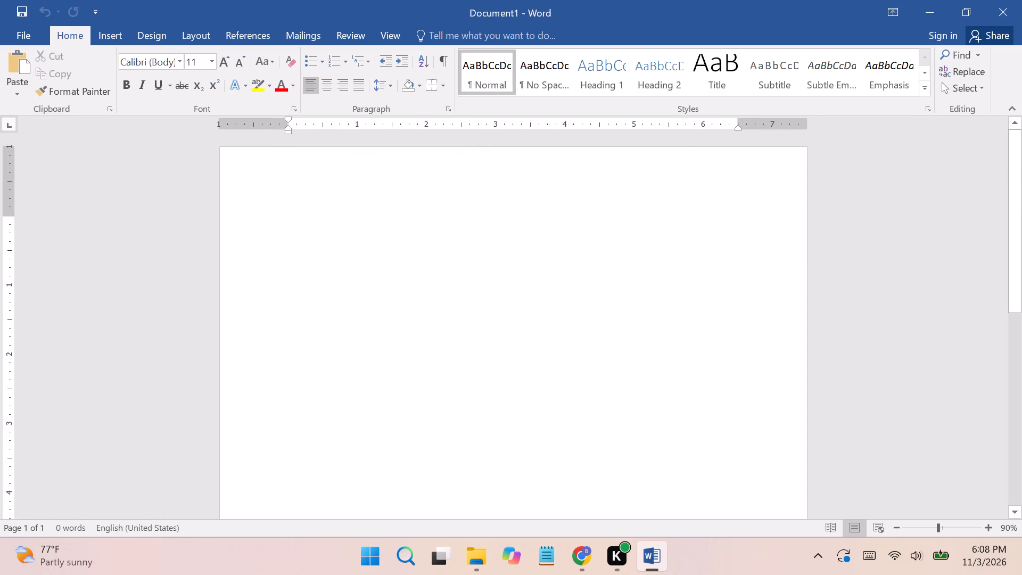
Enter "Omani Trad" on the first line of the blank document.
left_click(303, 218)
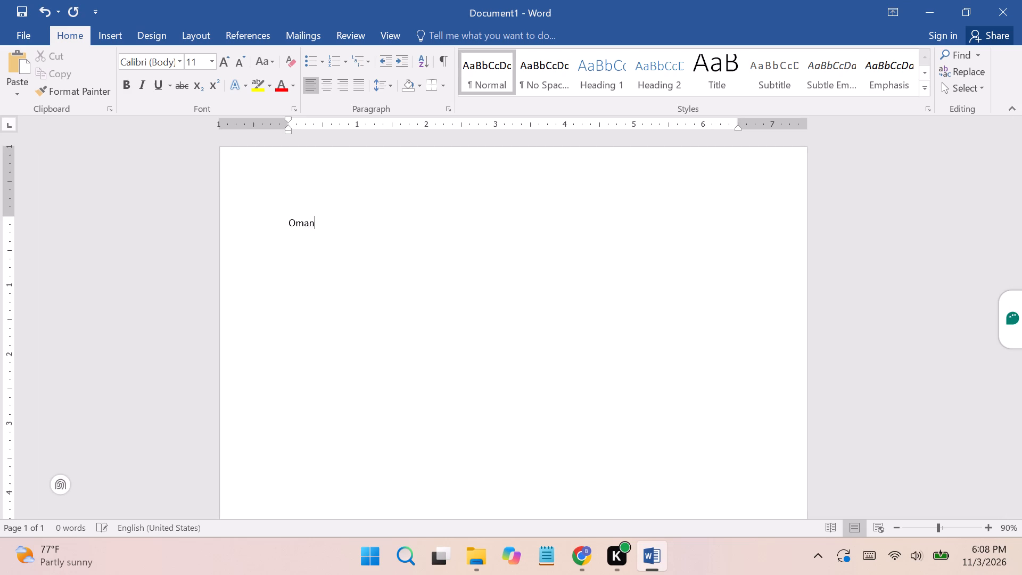
key("t")
type("rade")
key("space")
key("BackSpace")
key("BackSpace")
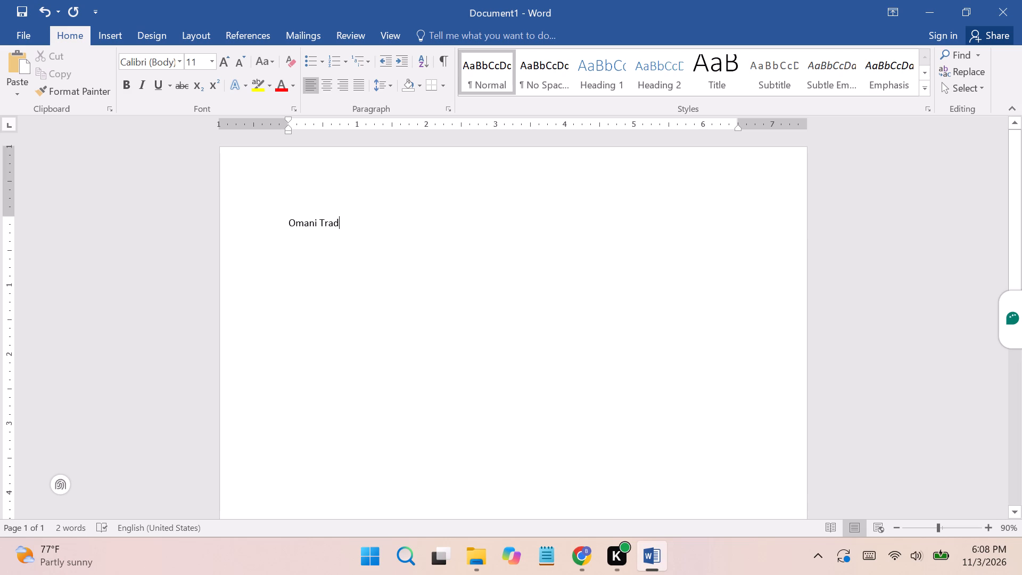
Switch to Chrome and read the JSTOR article's introduction and the start of section I on trade in Oman.
left_click(583, 566)
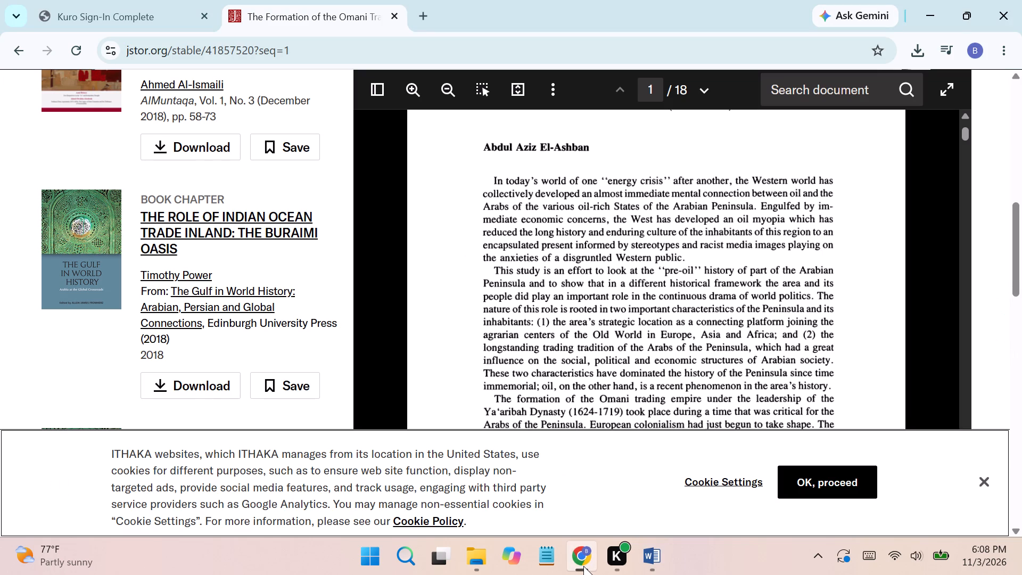
scroll(543, 244, "up", 1)
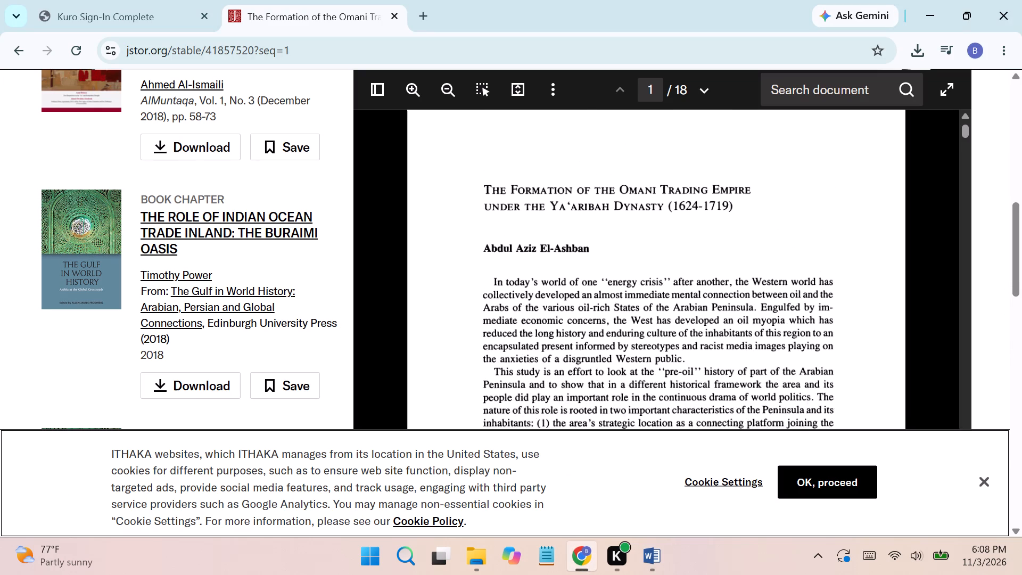
scroll(543, 244, "up", 1)
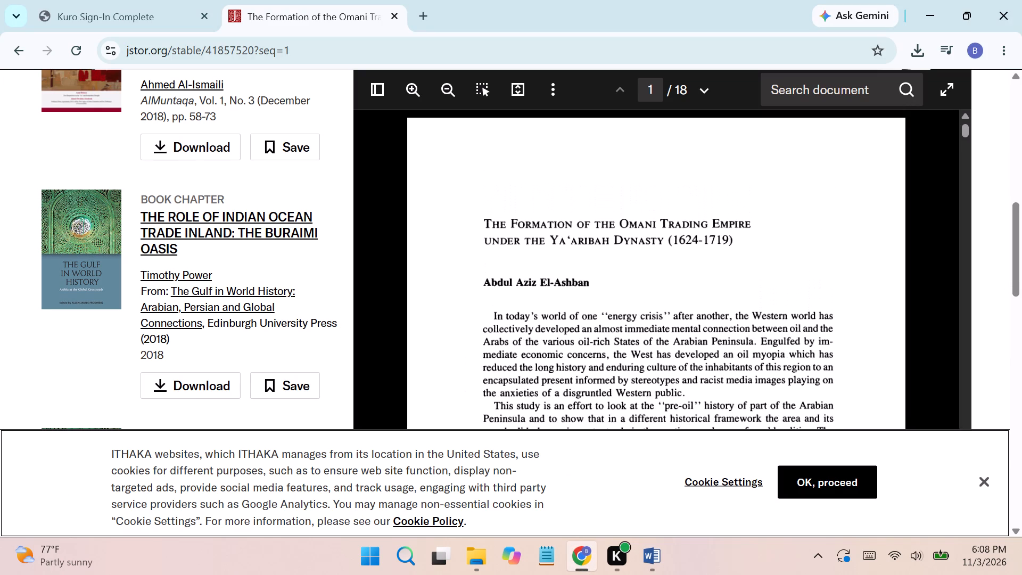
scroll(543, 244, "down", 1)
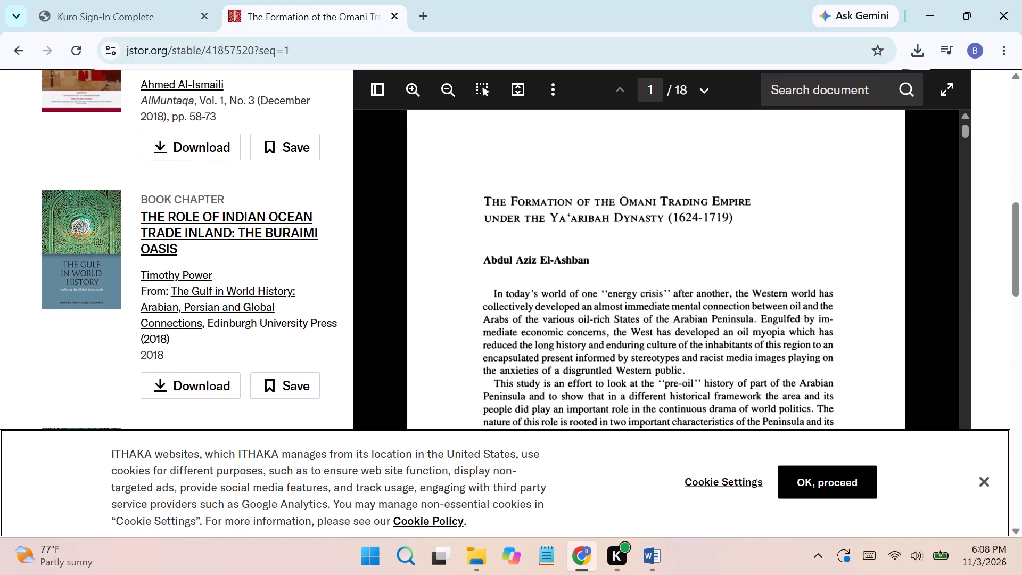
scroll(543, 244, "down", 2)
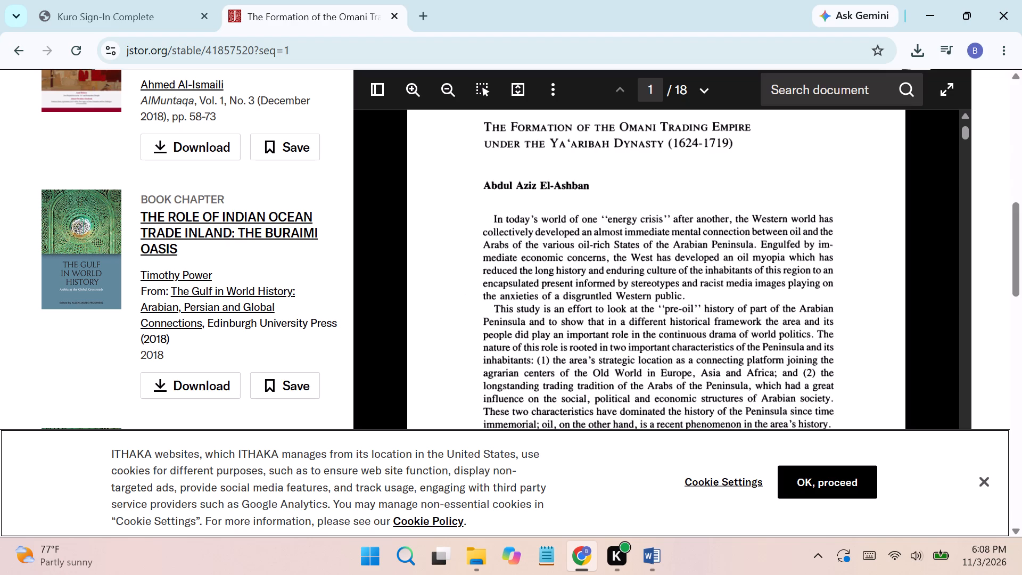
scroll(543, 244, "down", 1)
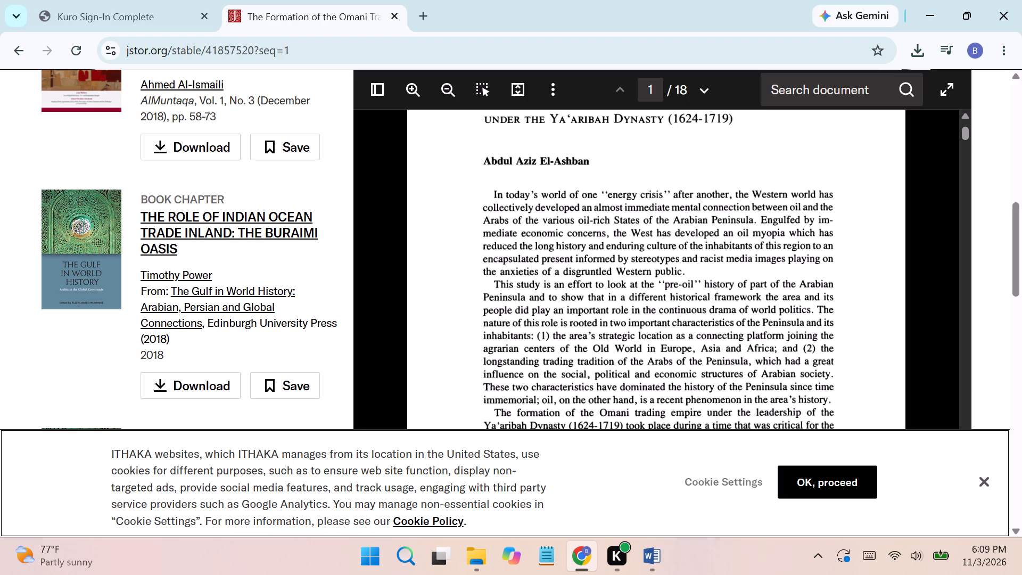
scroll(643, 329, "down", 3)
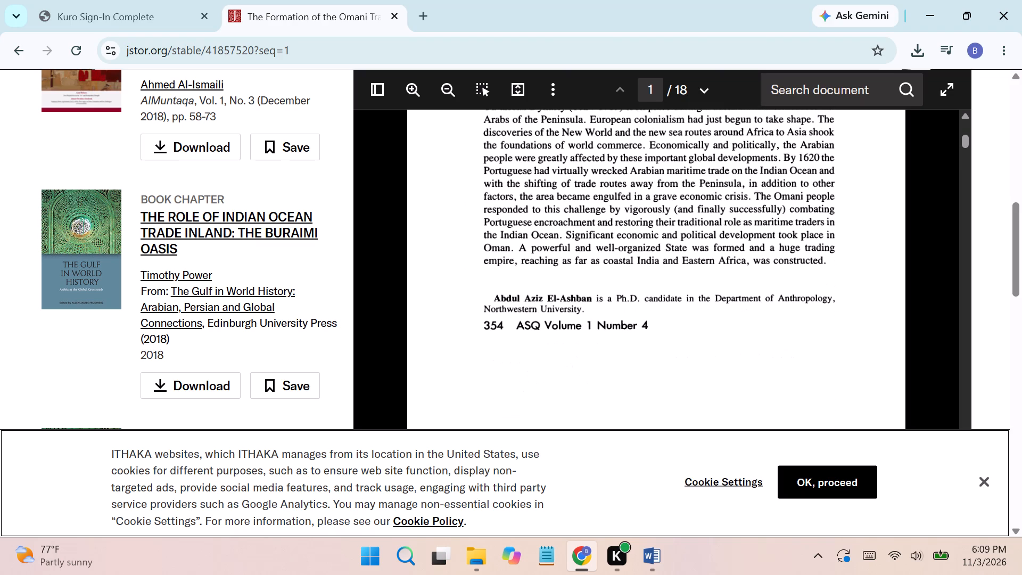
scroll(522, 238, "down", 2)
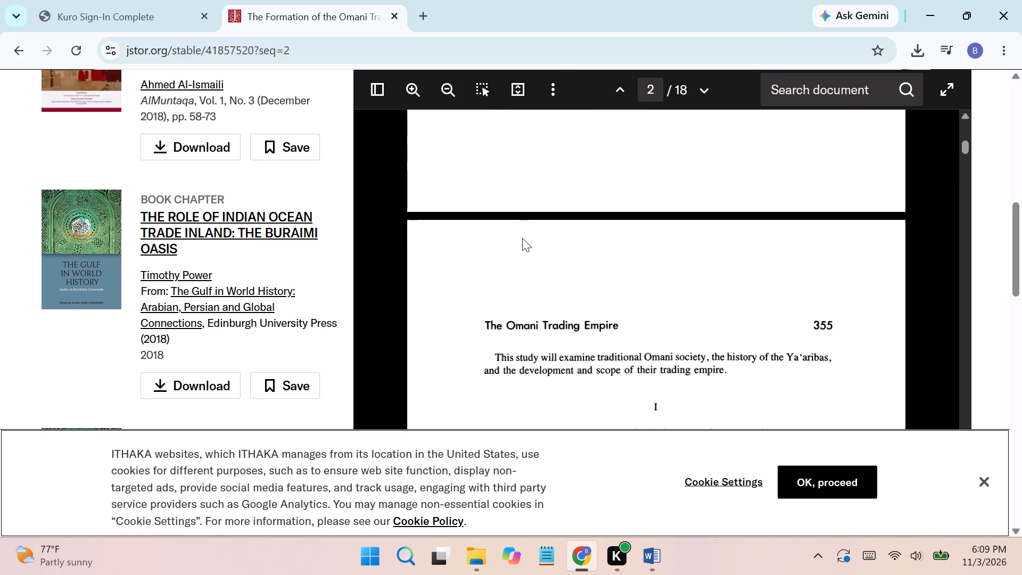
scroll(522, 238, "down", 3)
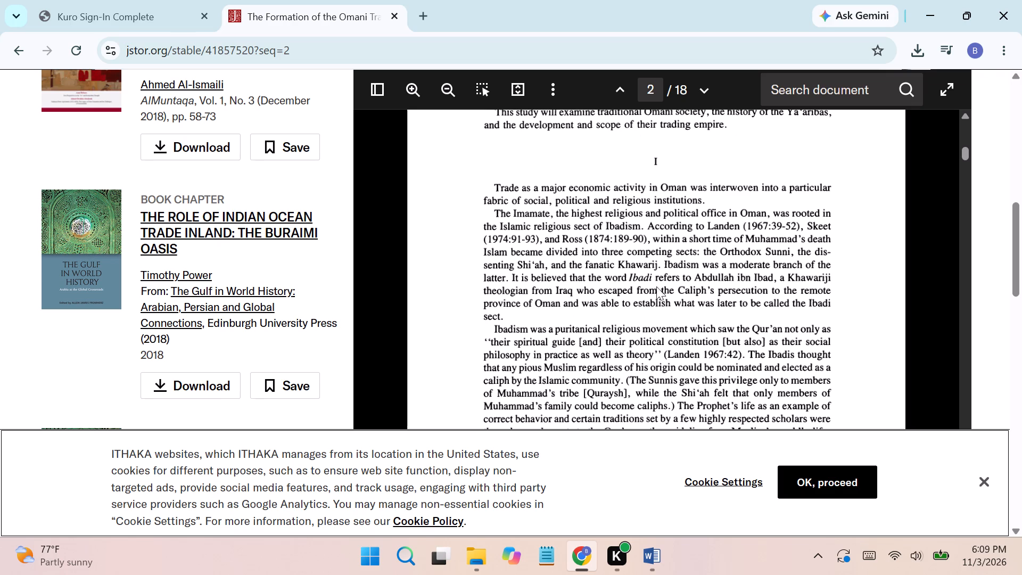
Return to the Word document and delete the text "Omani Trad" from the first line.
left_click(657, 562)
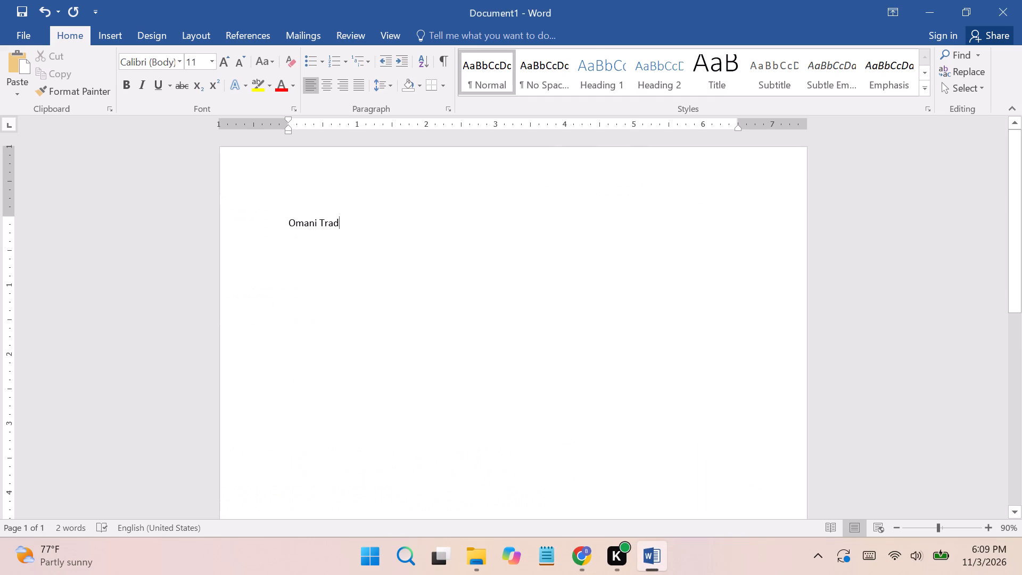
key("BackSpace")
key("BackSpace")
key("BackSpace")
key("BackSpace")
key("BackSpace")
key("BackSpace")
key("BackSpace")
key("BackSpace")
key("BackSpace")
key("BackSpace")
key("BackSpace")
key("BackSpace")
key("Tab")
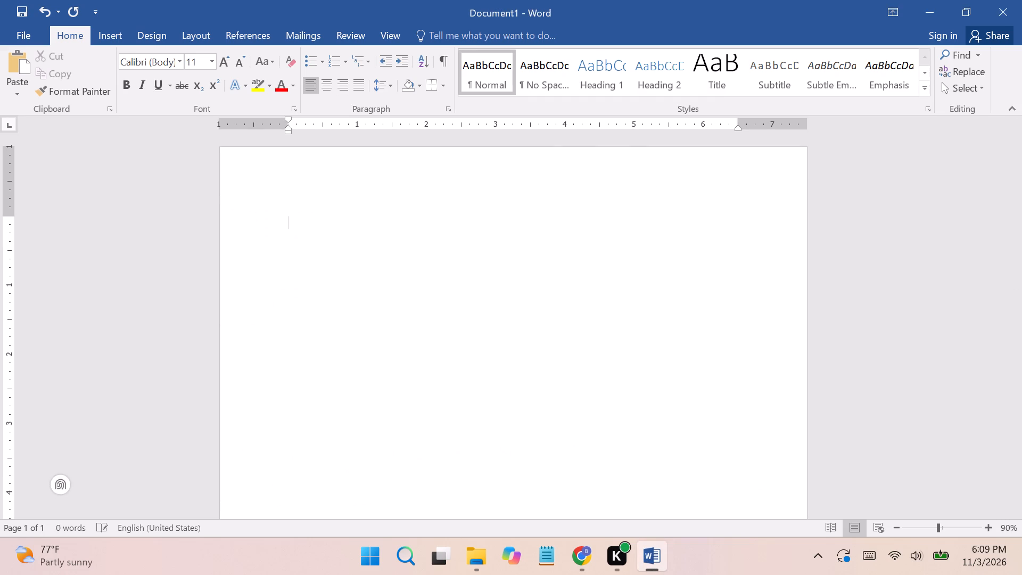
key("BackSpace")
Write the opening sentence "Trade is a major economic activity in Oman.", checking the article's wording in Chrome.
key("t")
type("rade is a major eco")
type("nomic a")
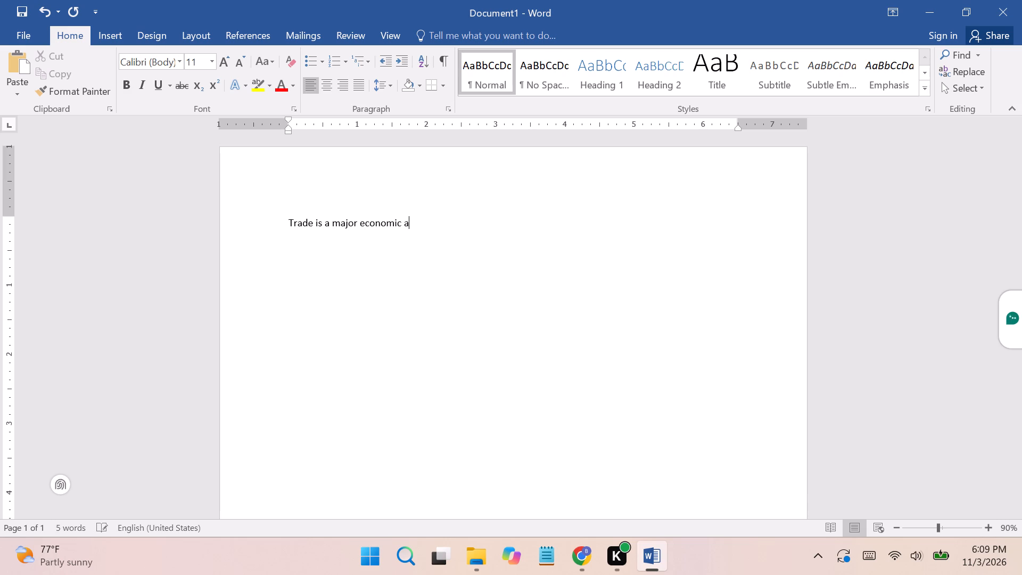
type("ctiviy")
key("BackSpace")
type("ty in")
key("space")
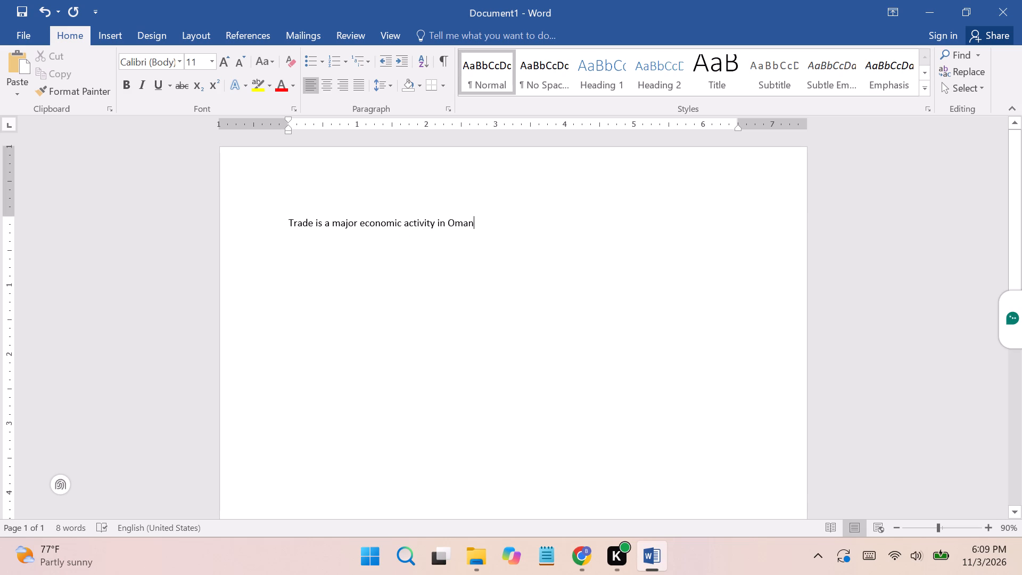
left_click(581, 551)
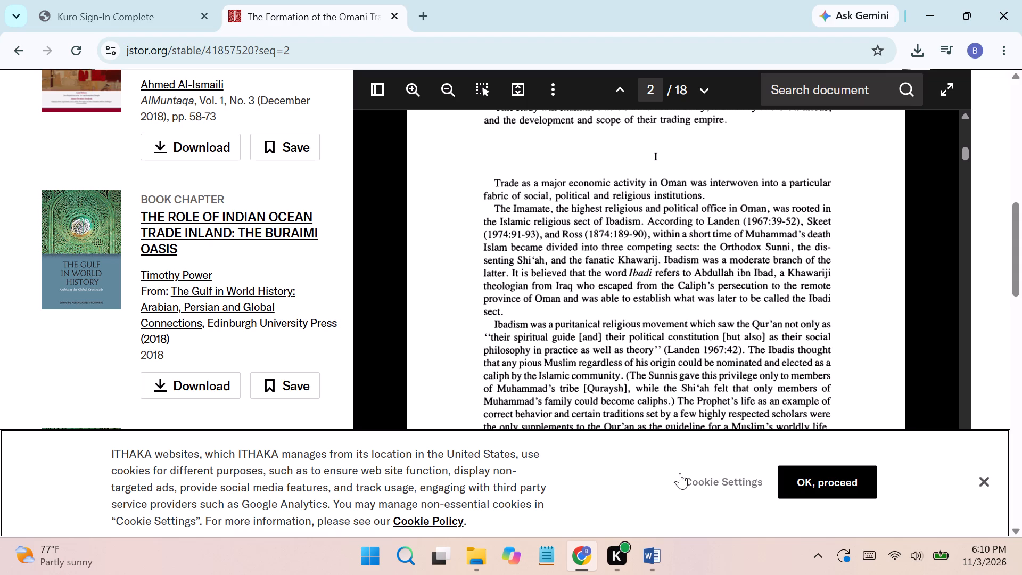
left_click(652, 555)
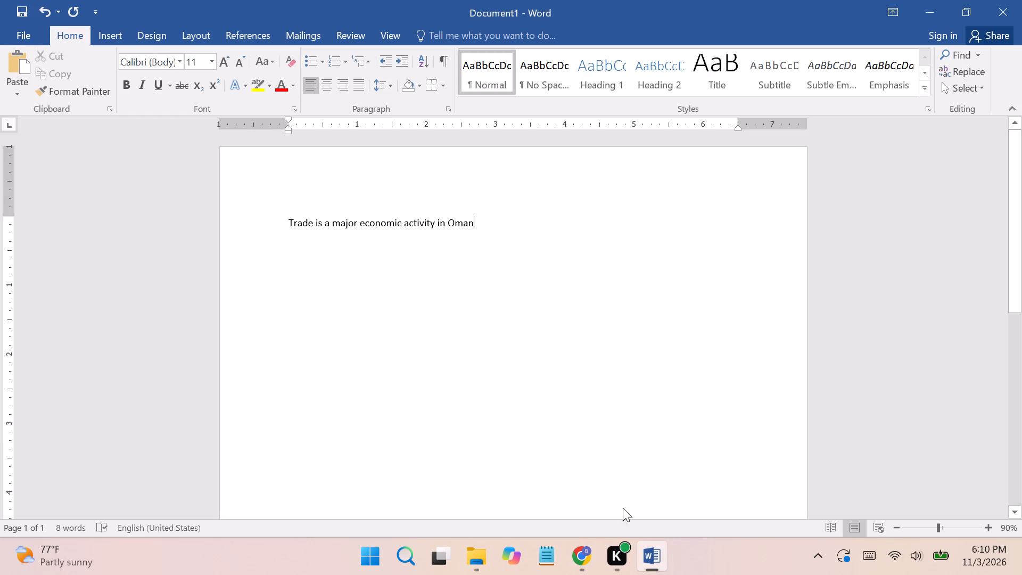
type(".")
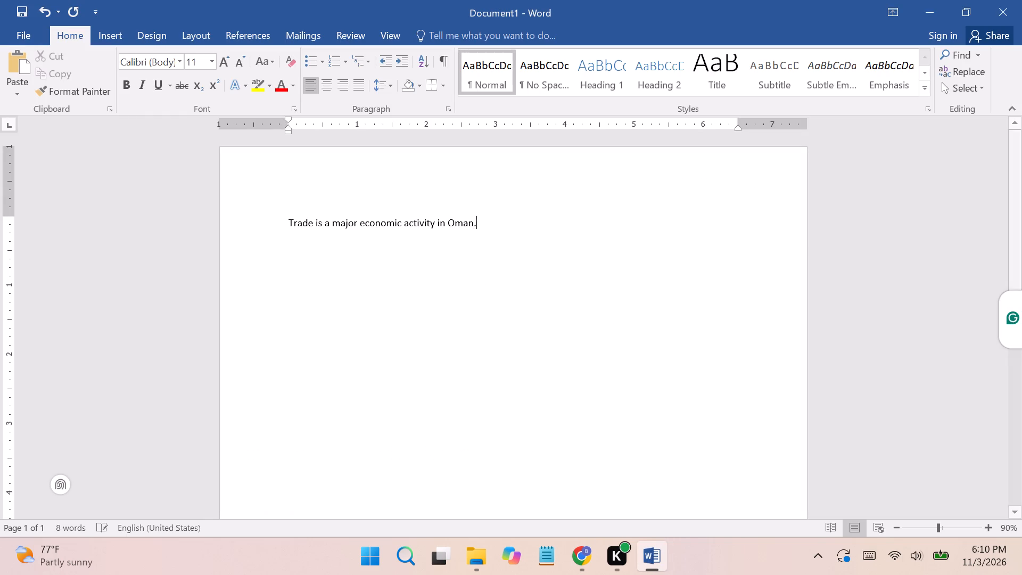
key("space")
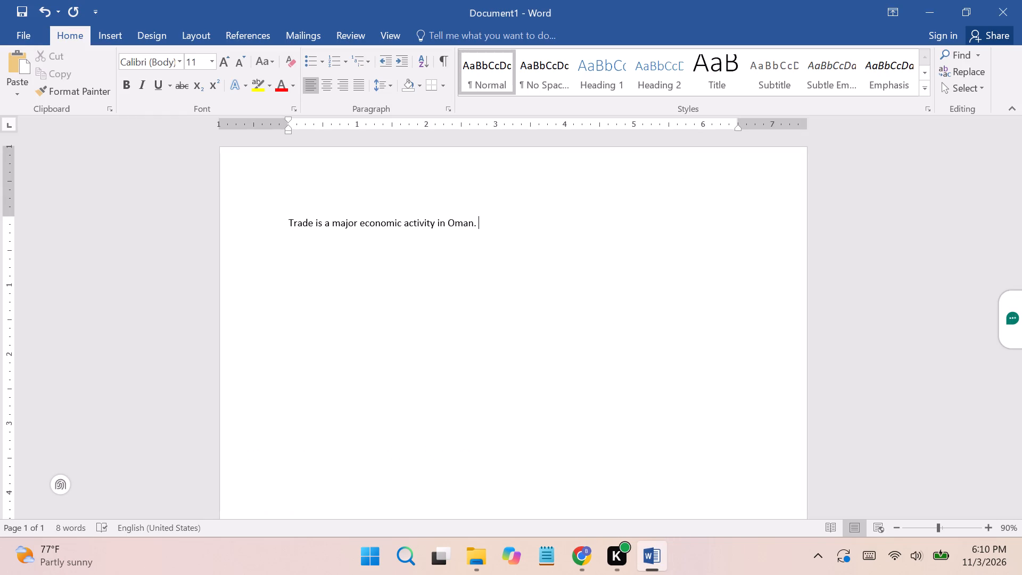
Continue the paragraph with "It developed as a result of the socialization amongst individuals from different institutions".
type("t")
key("space")
type("develop")
type("ed as a result of the")
key("space")
type("socialization")
key("space")
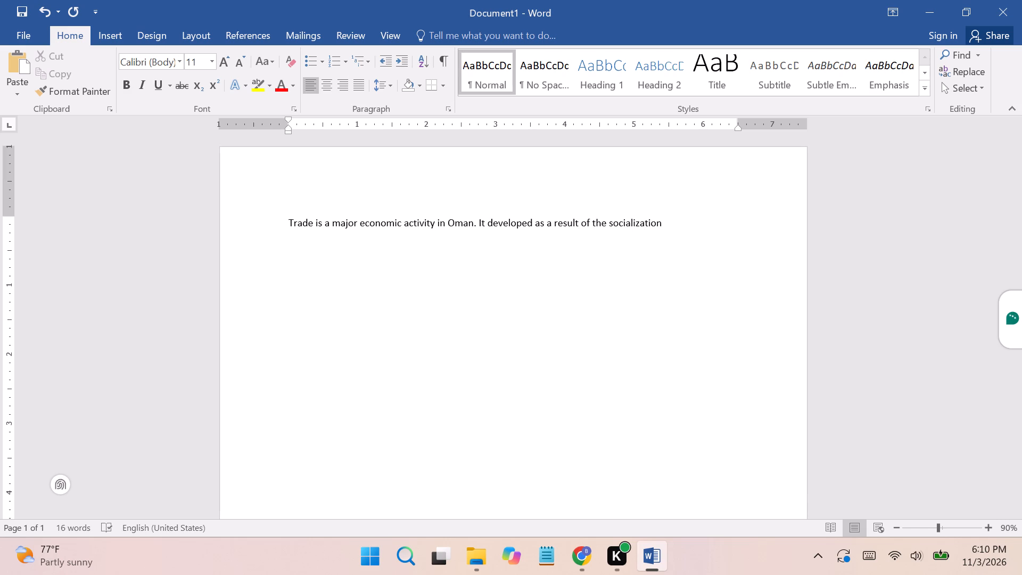
type("amongst")
key("space")
type("individuals")
key("space")
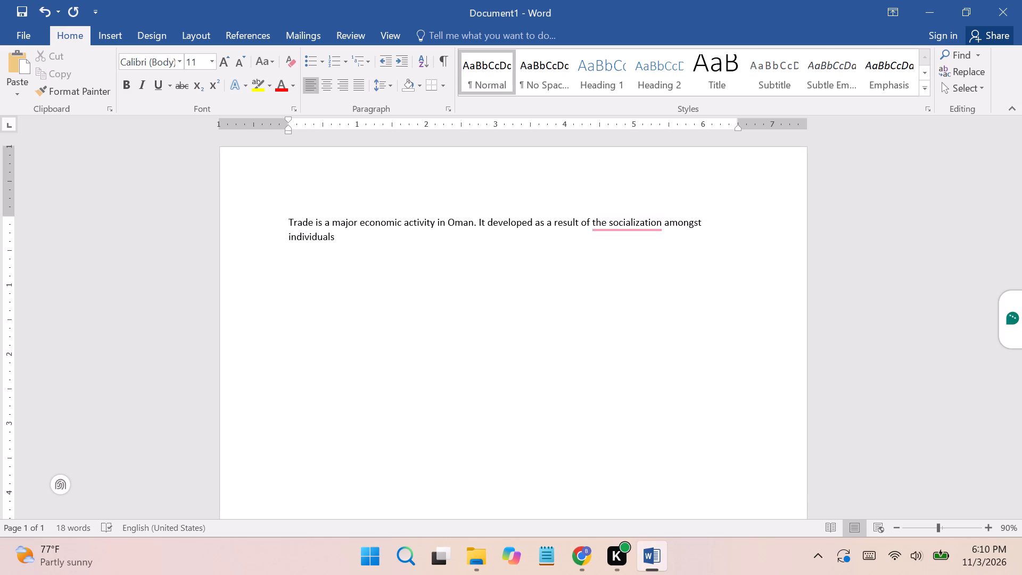
type("for")
key("BackSpace")
key("BackSpace")
key("t")
key("BackSpace")
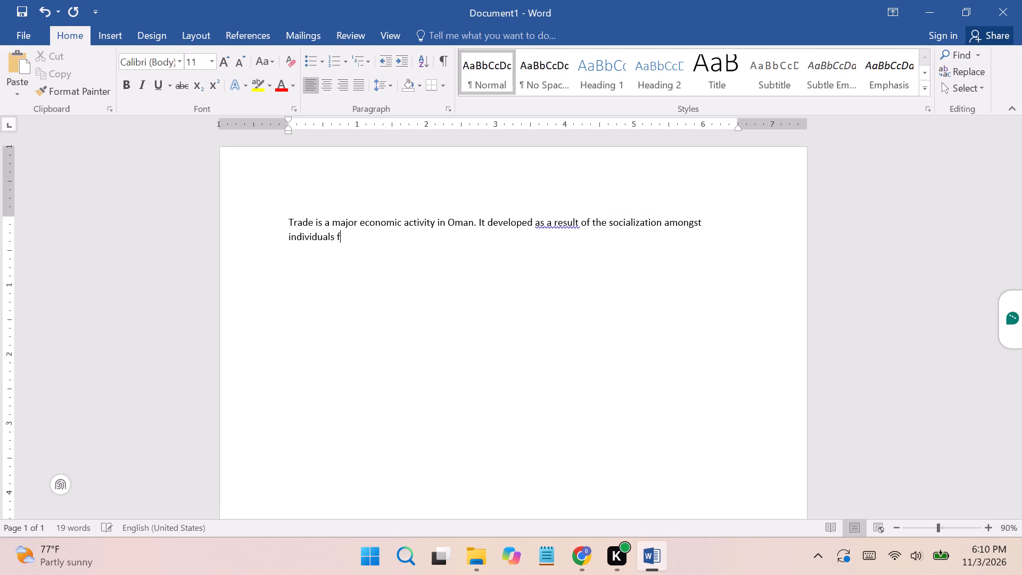
type("rom diffe")
type("rend")
key("space")
key("BackSpace")
key("BackSpace")
type("t")
key("space")
type("ins")
type("titut")
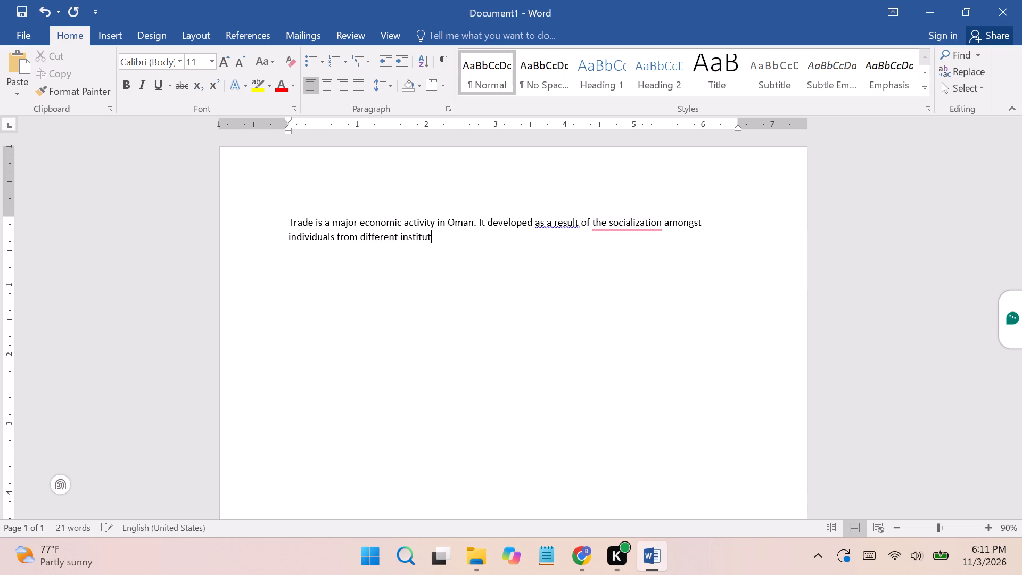
type("ions")
key("space")
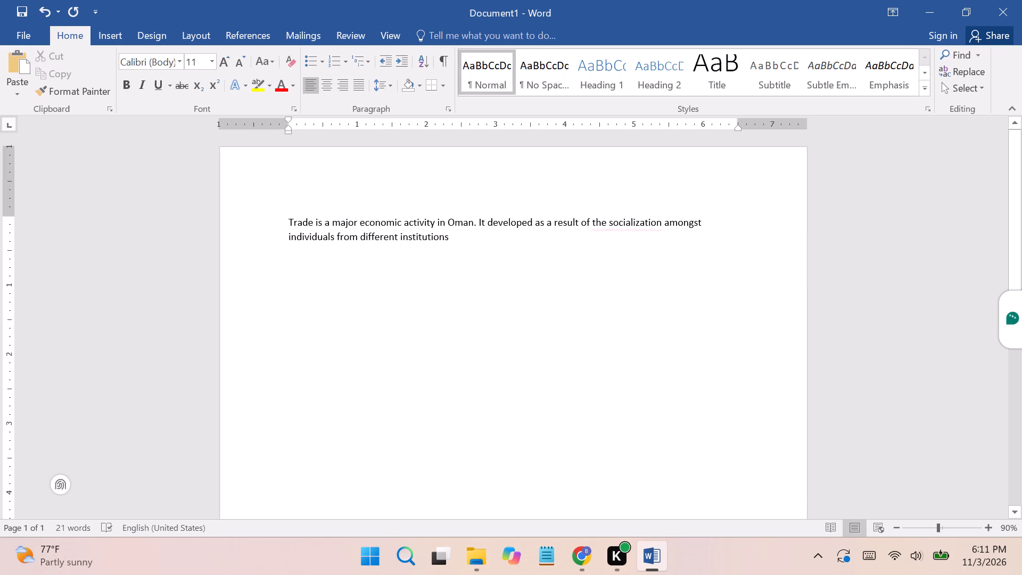
Replace the word "institutions" with "communities" and end the second sentence with a period.
key("BackSpace")
key("BackSpace")
key("BackSpace")
key("BackSpace")
key("BackSpace")
key("BackSpace")
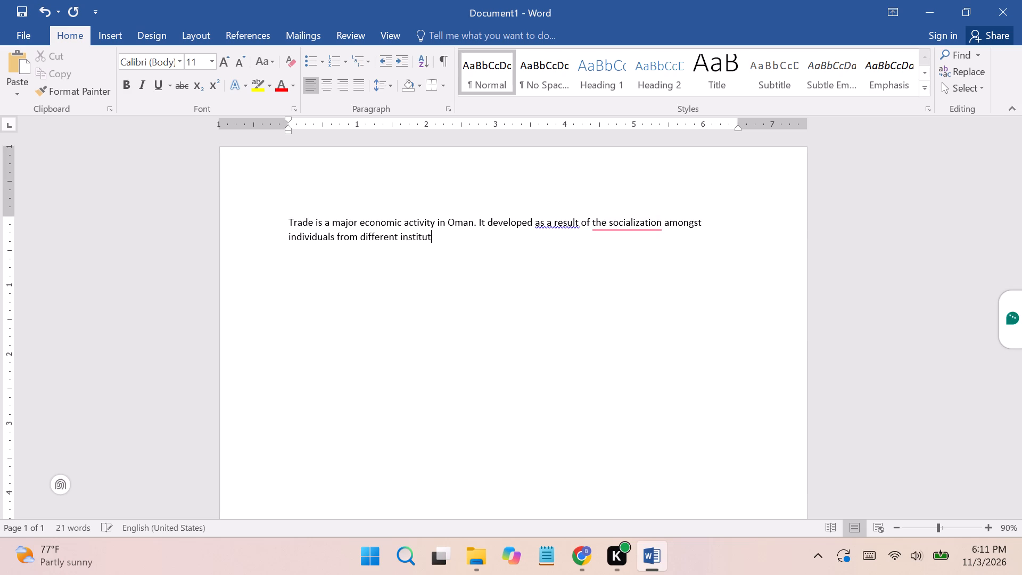
key("BackSpace")
key("BackSpace")
key("BackSpace")
key("BackSpace")
key("BackSpace")
key("BackSpace")
key("BackSpace")
type("communiti")
type("es")
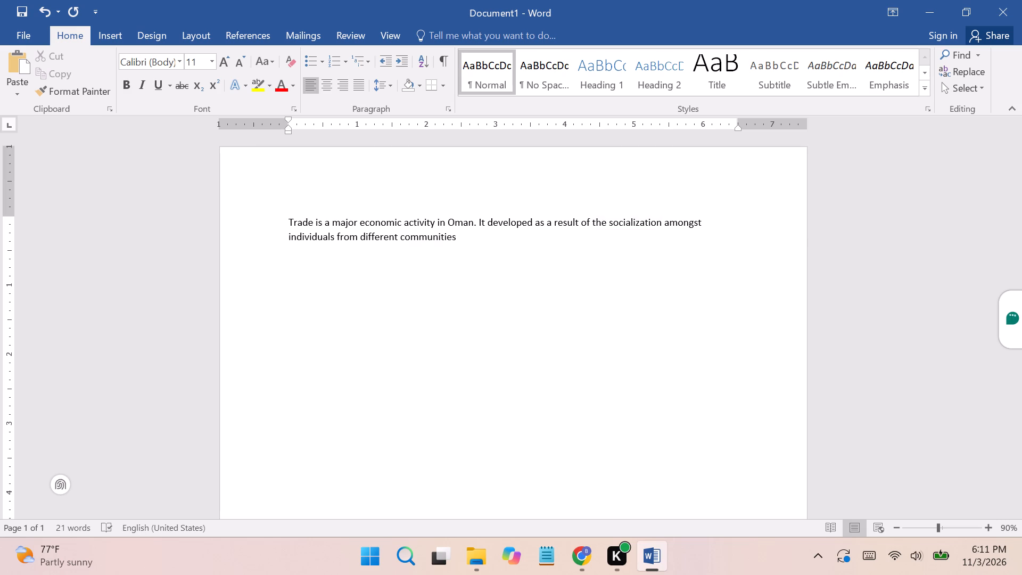
type(".")
key("space")
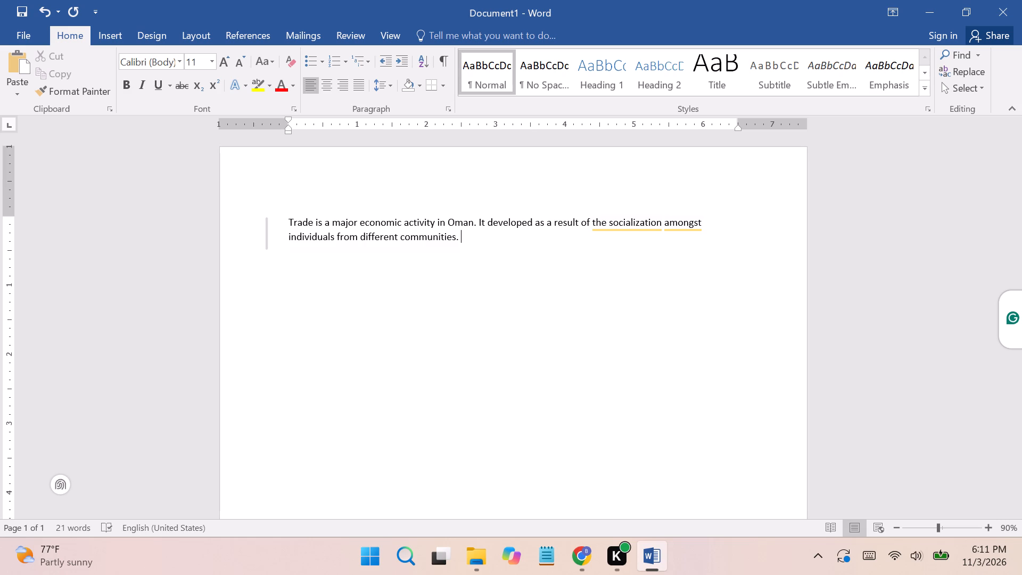
In Chrome, copy the article paragraph from "The Imamate, the highest religious" through "called the Ibadi sect." and return to the Word document.
left_click(589, 553)
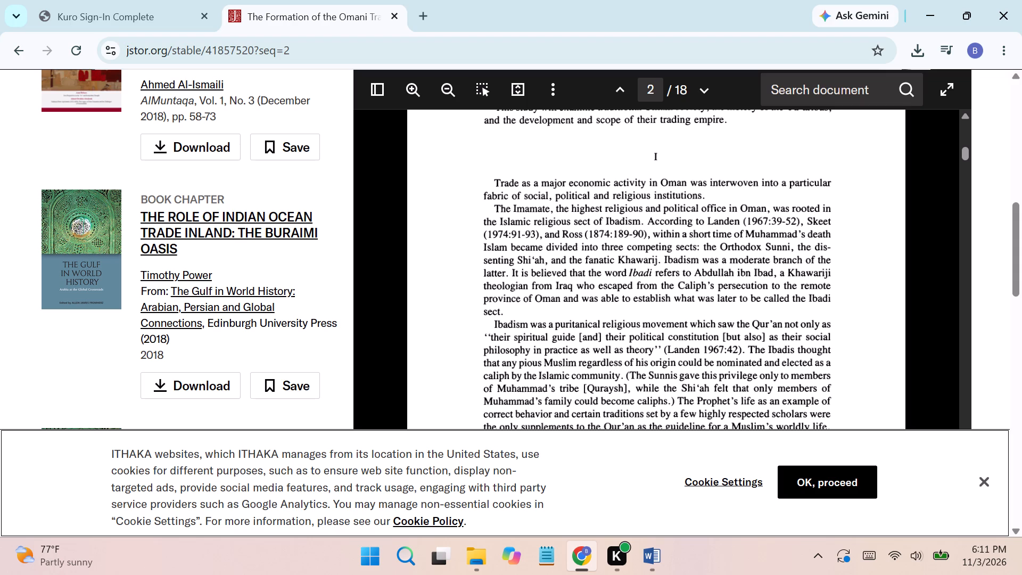
left_click_drag(495, 208, 512, 251)
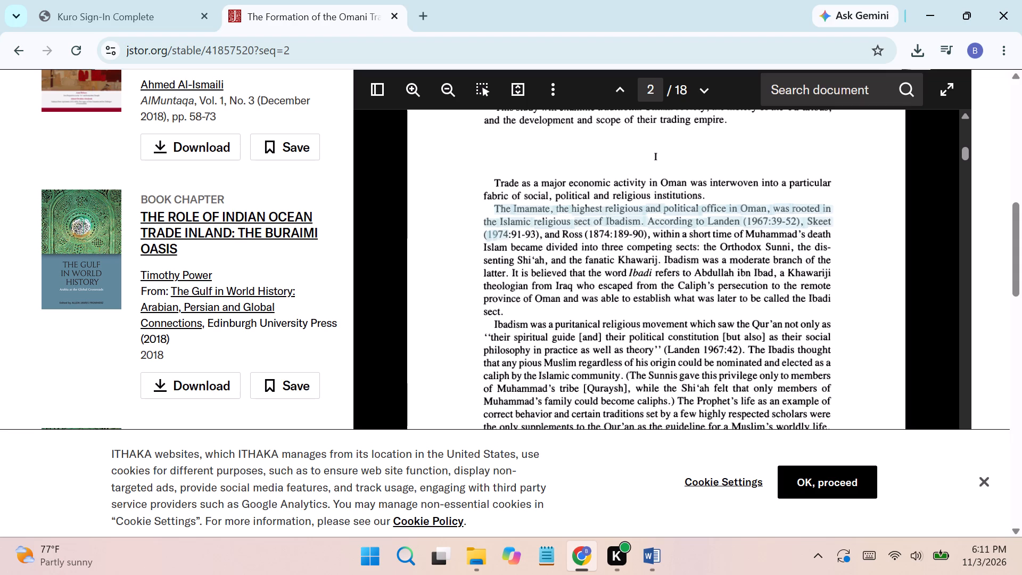
left_click_drag(512, 251, 505, 313)
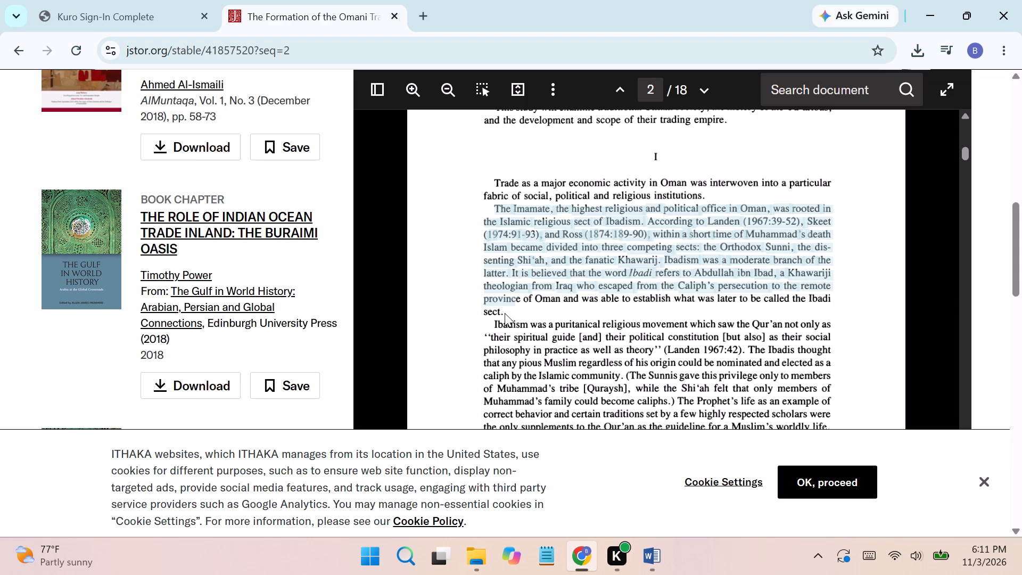
left_click_drag(505, 313, 500, 315)
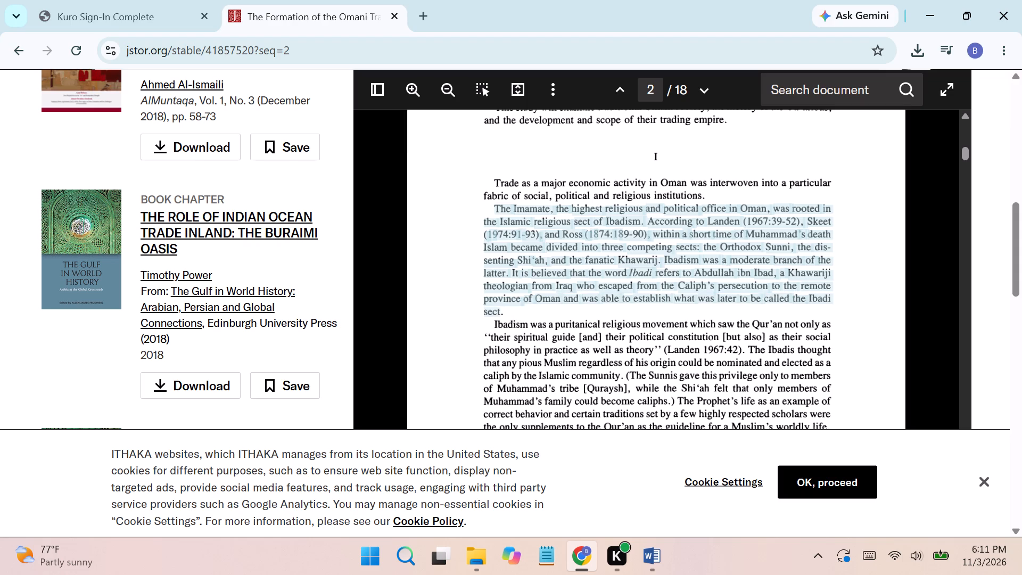
left_click_drag(500, 315, 506, 314)
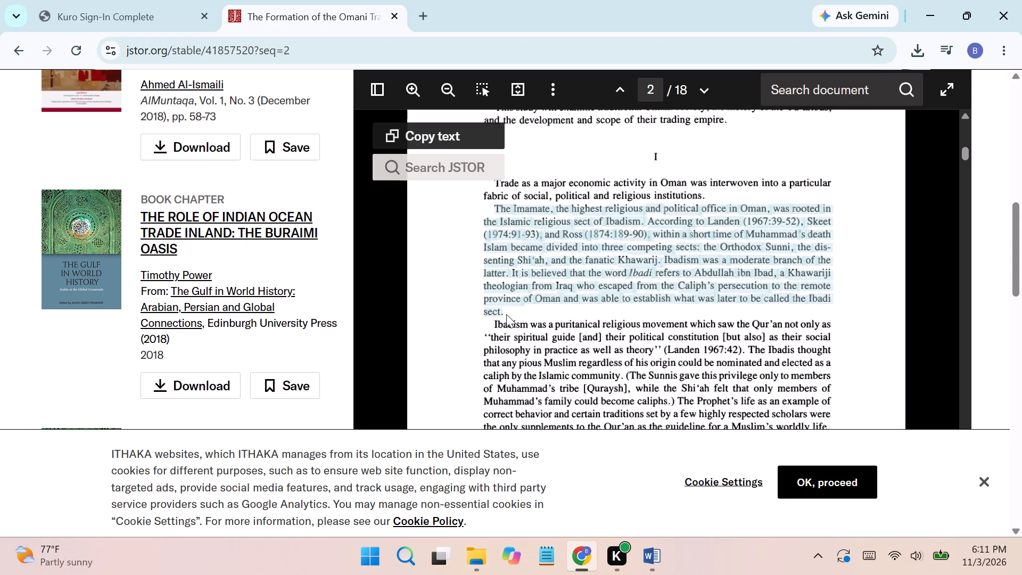
key("ctrl+c")
left_click(648, 545)
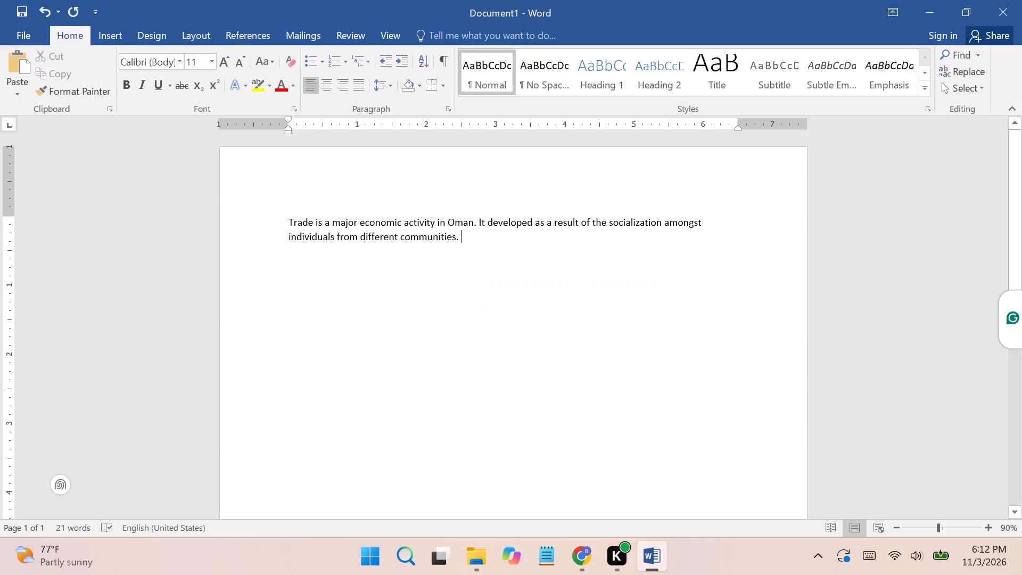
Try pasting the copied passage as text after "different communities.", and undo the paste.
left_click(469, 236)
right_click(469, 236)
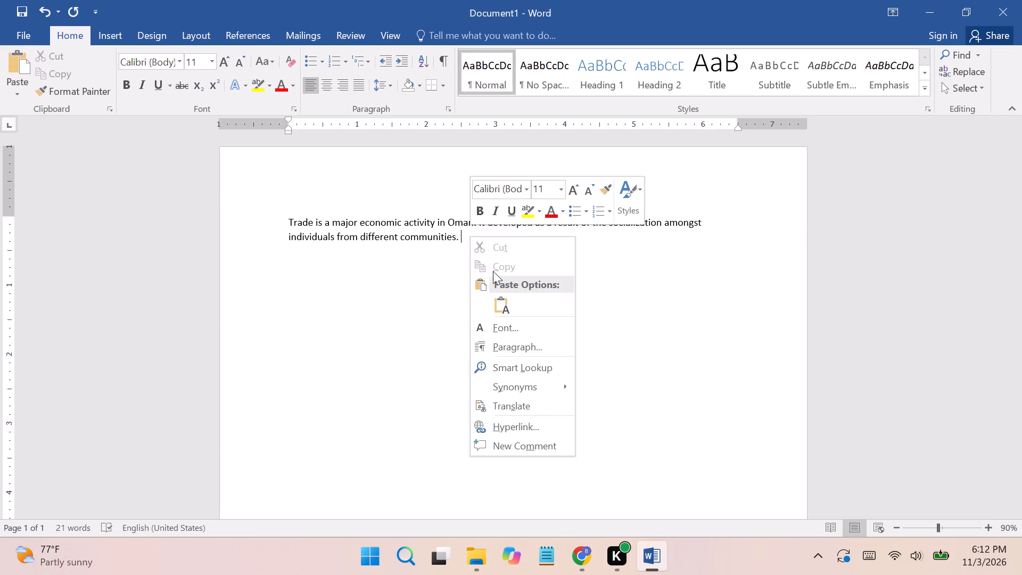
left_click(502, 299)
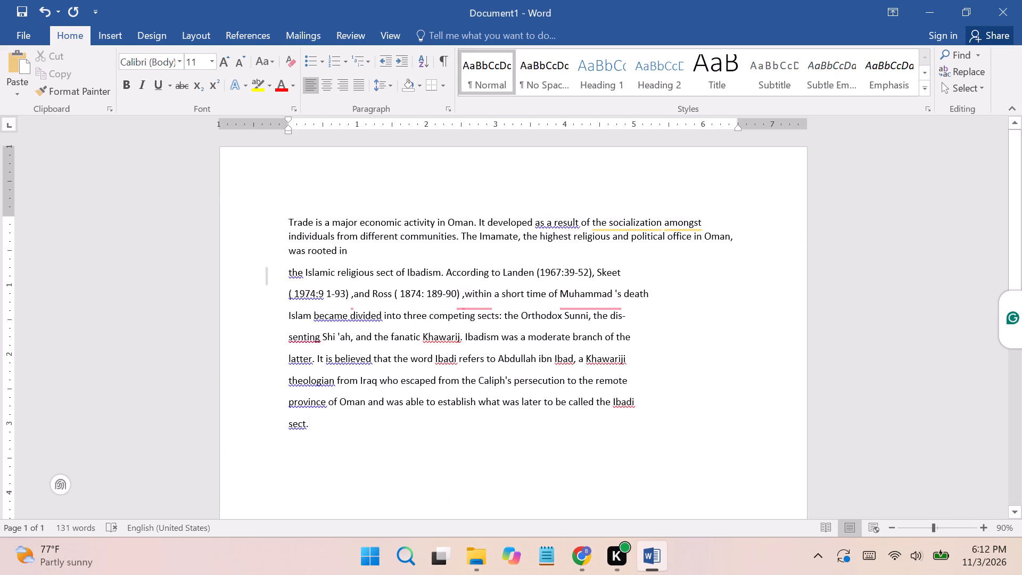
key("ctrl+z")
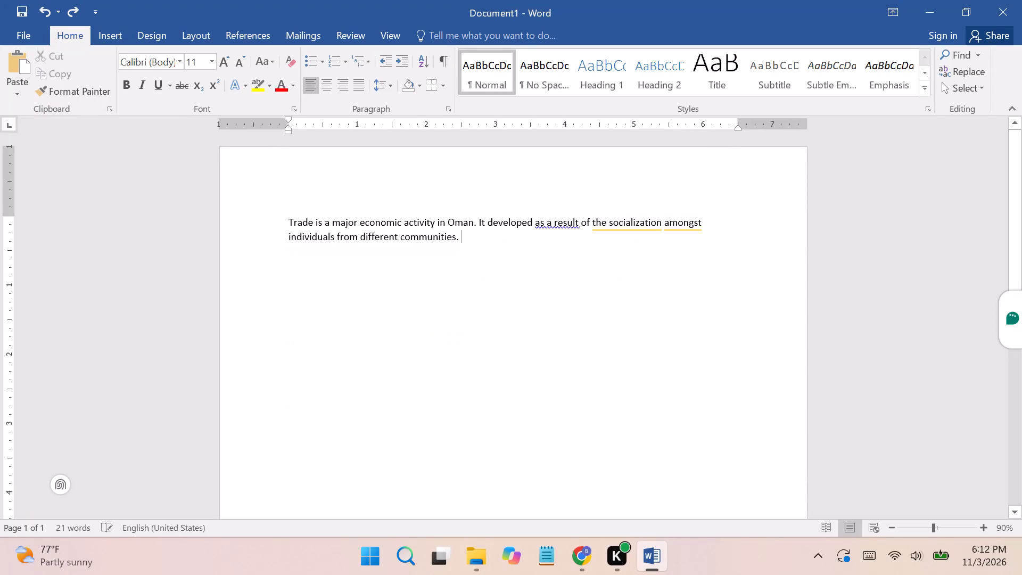
Paste the copied Imamate passage as text only, directly after "different communities.".
left_click(468, 242)
right_click(468, 242)
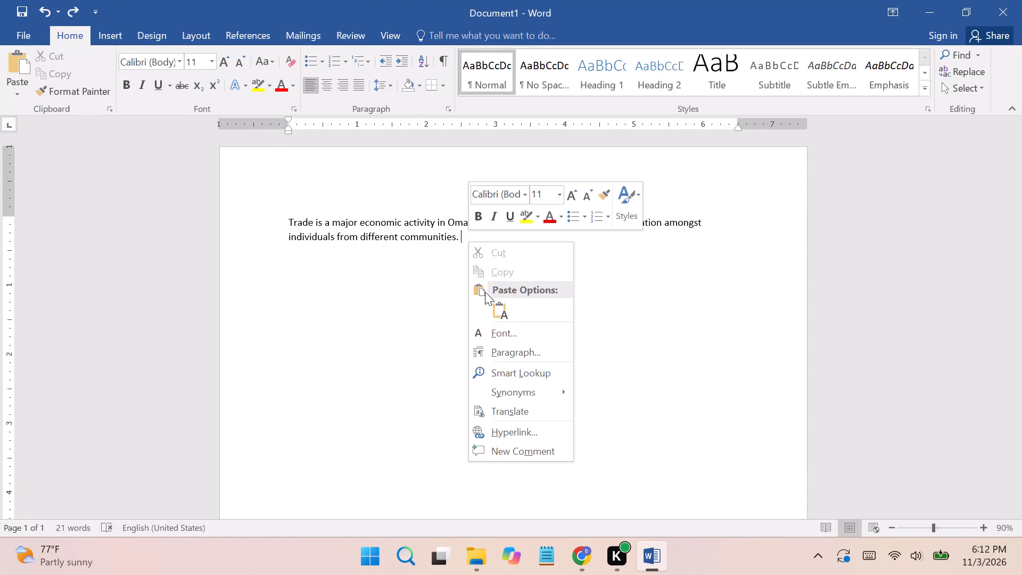
left_click(501, 307)
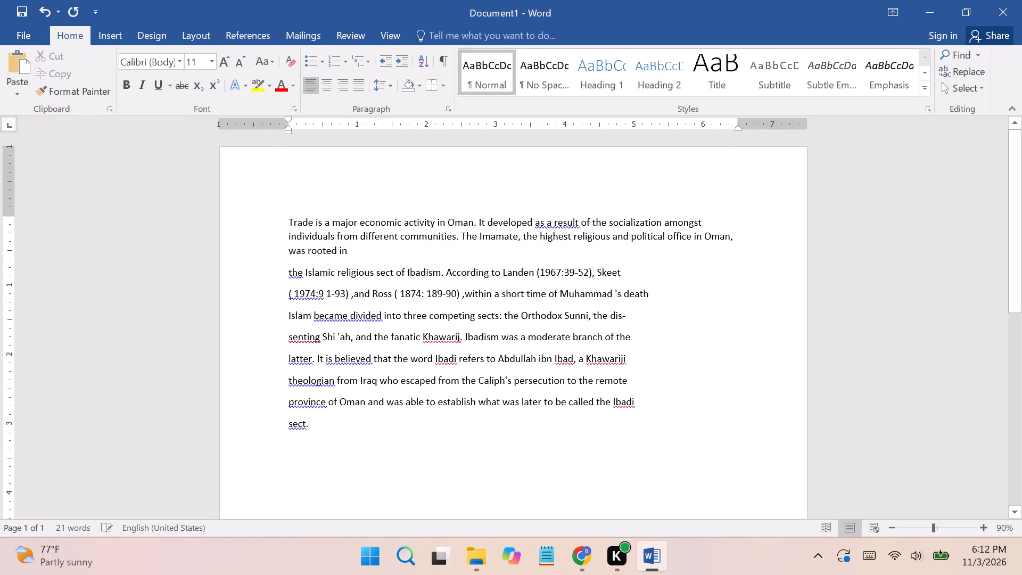
Join the line beginning "the Islamic religious sect" to "was rooted in" with a single space.
left_click(289, 274)
key("BackSpace")
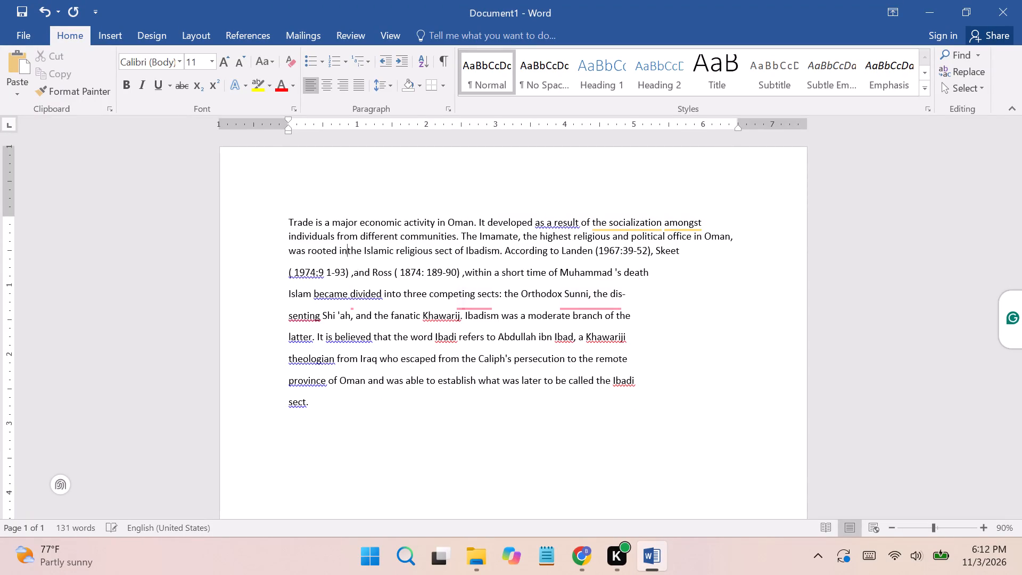
key("space")
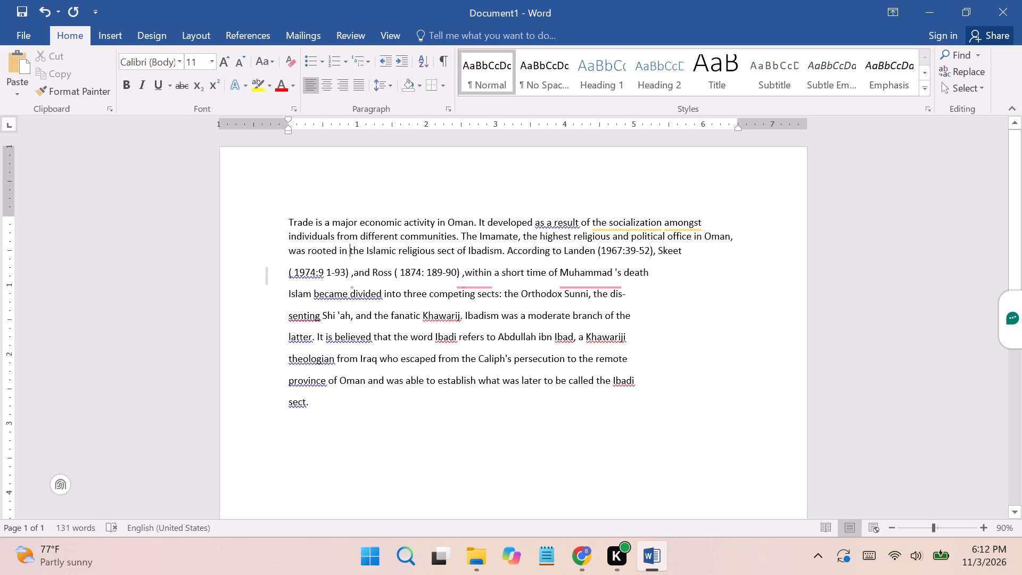
Correct the citation spacing by removing the space inside "(1974" and changing ") ,and Ross" to "), and Ross".
left_click(294, 272)
key("BackSpace")
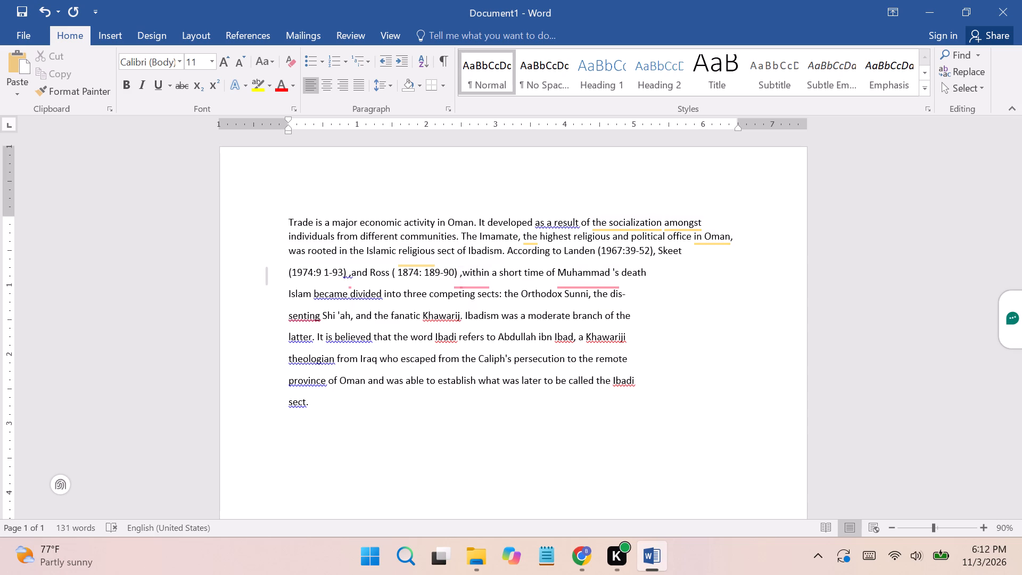
left_click(349, 277)
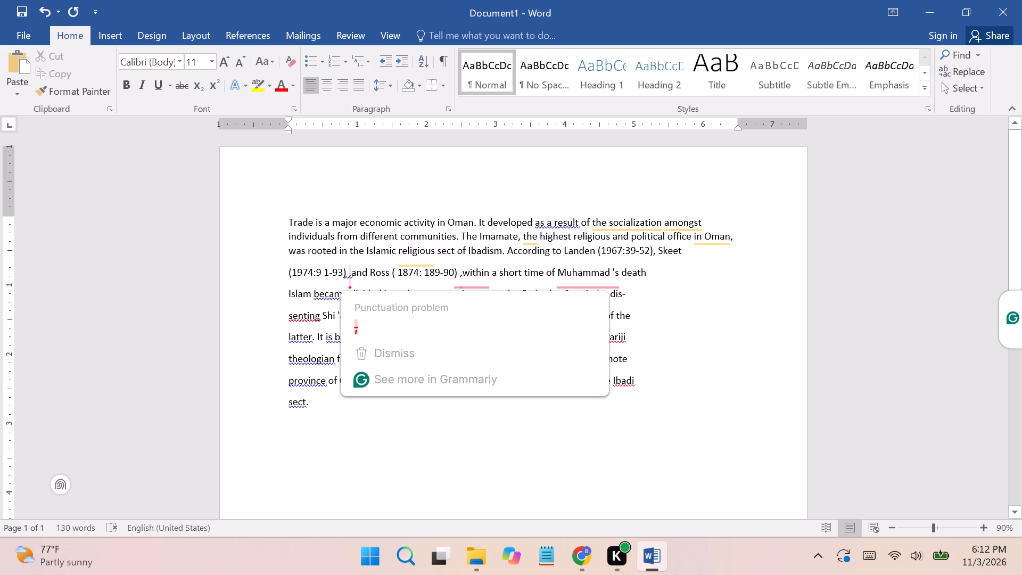
key("BackSpace")
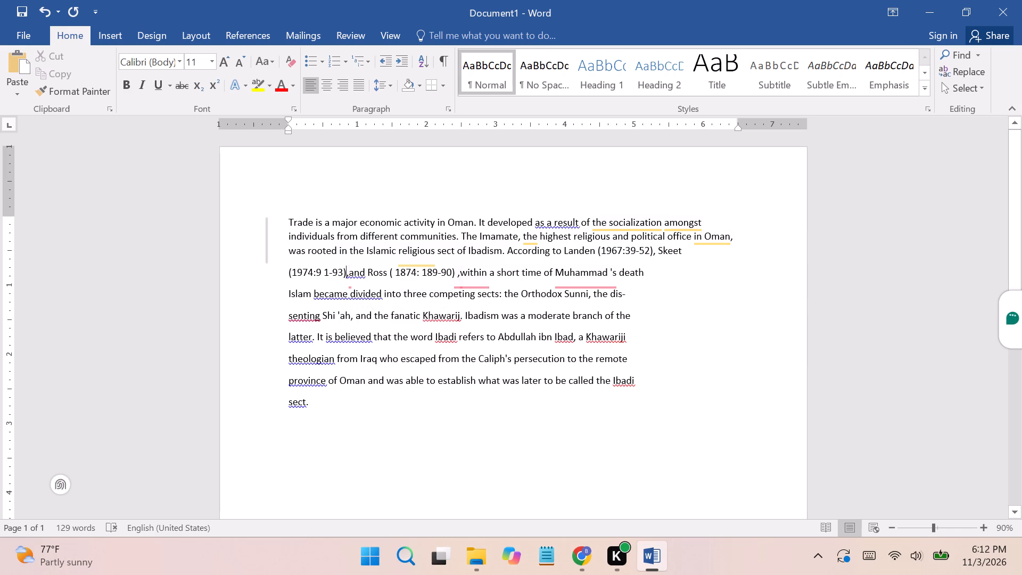
left_click(350, 272)
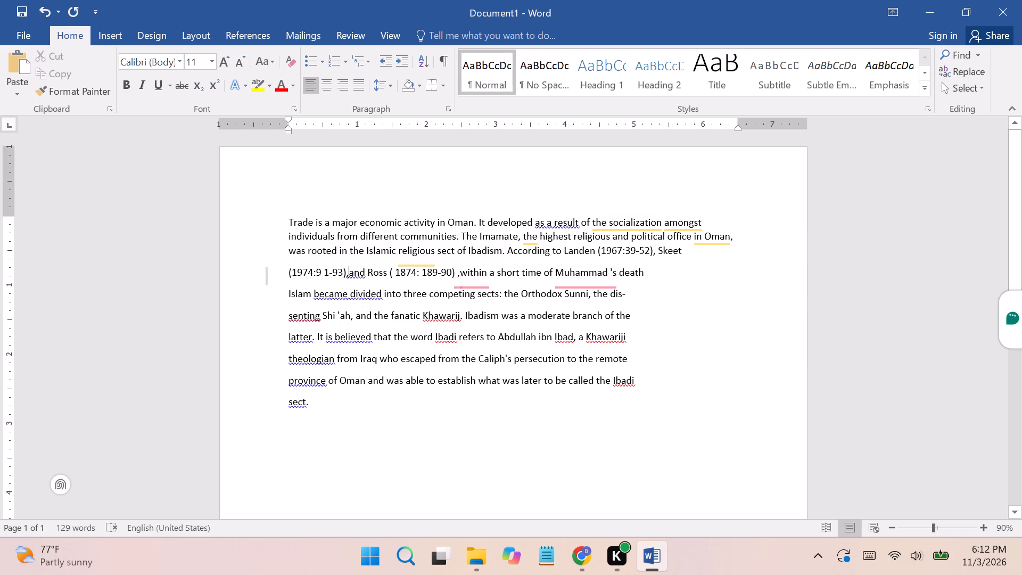
left_click(350, 272)
key("space")
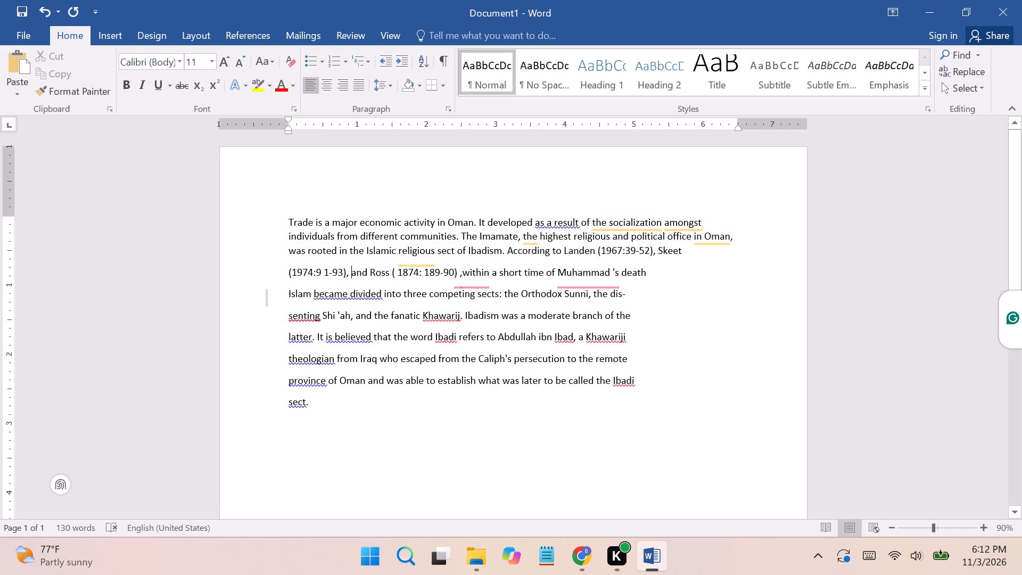
Join the lines beginning "Islam became", "senting", "latter" and "theologian" to the text before them, each separated by a space.
left_click(287, 295)
key("BackSpace")
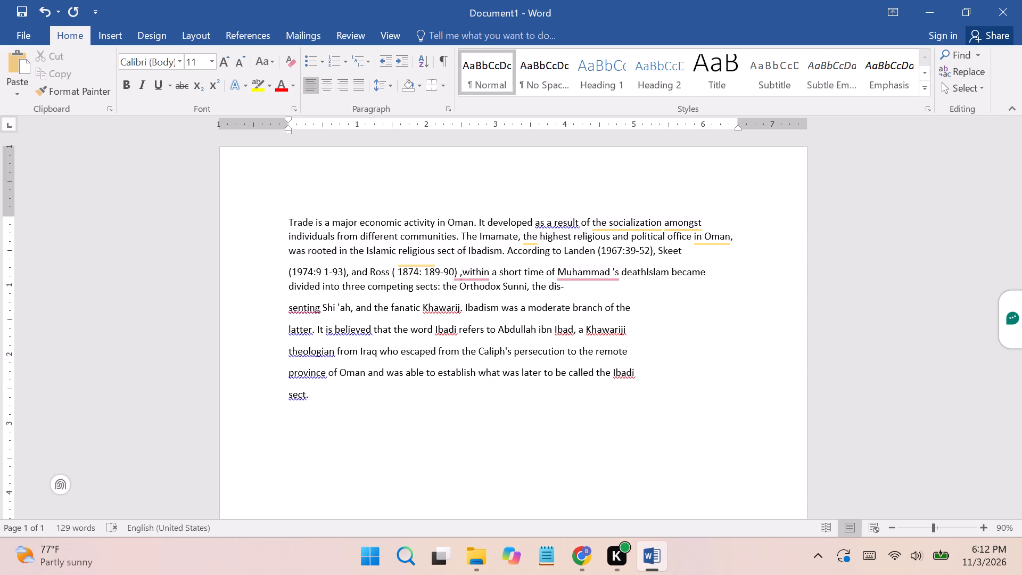
key("space")
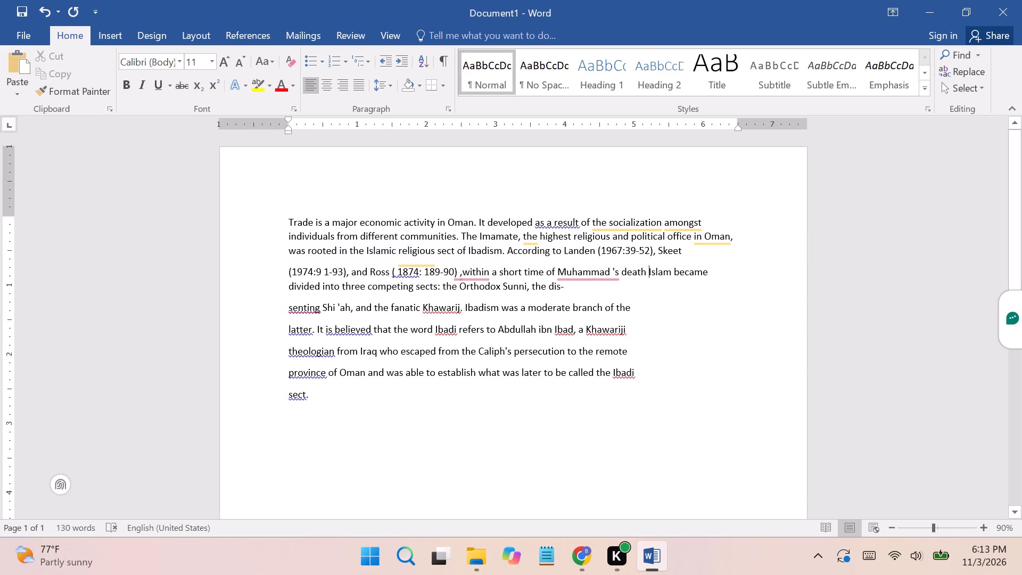
left_click(286, 307)
key("BackSpace")
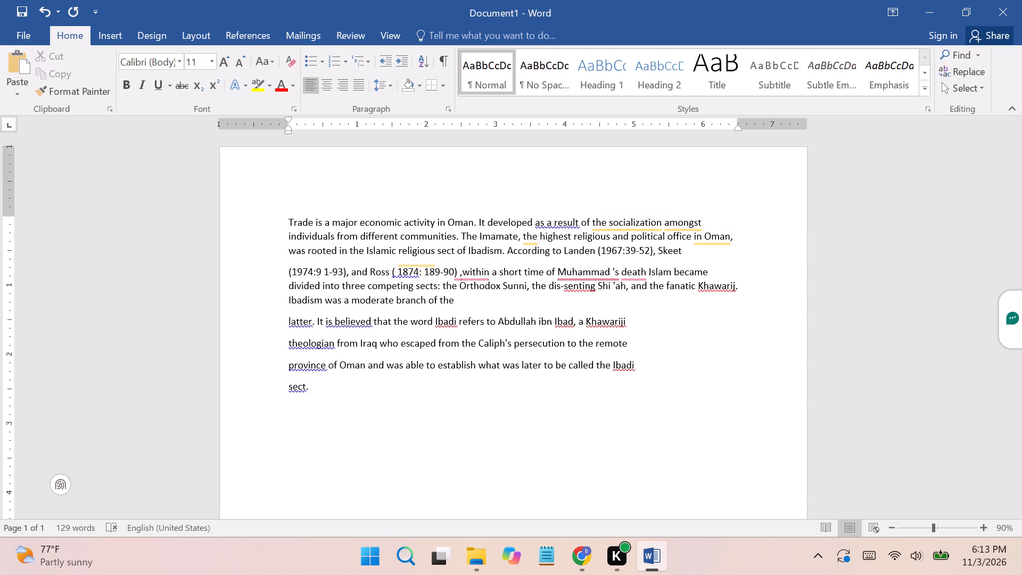
key("space")
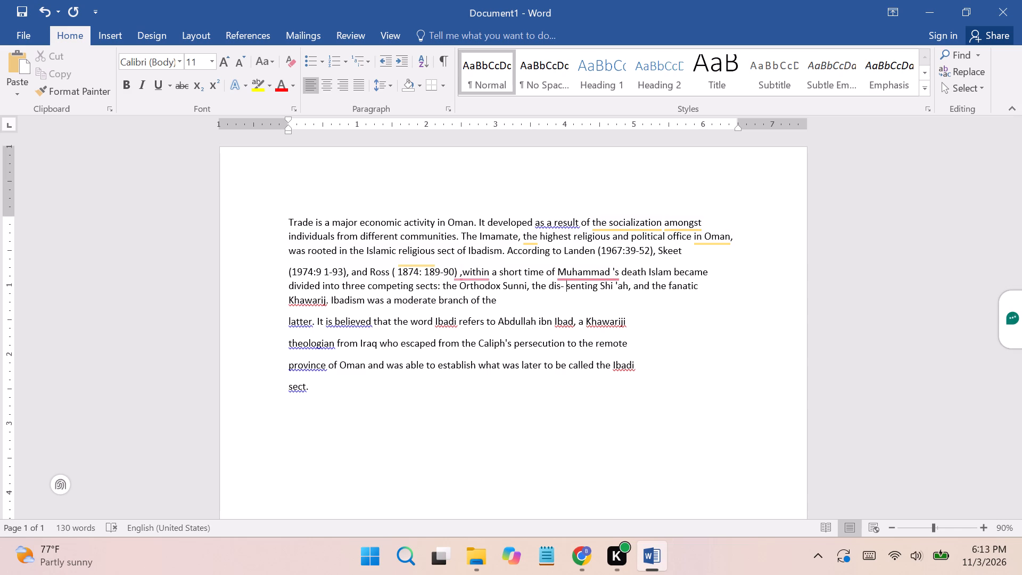
left_click(287, 324)
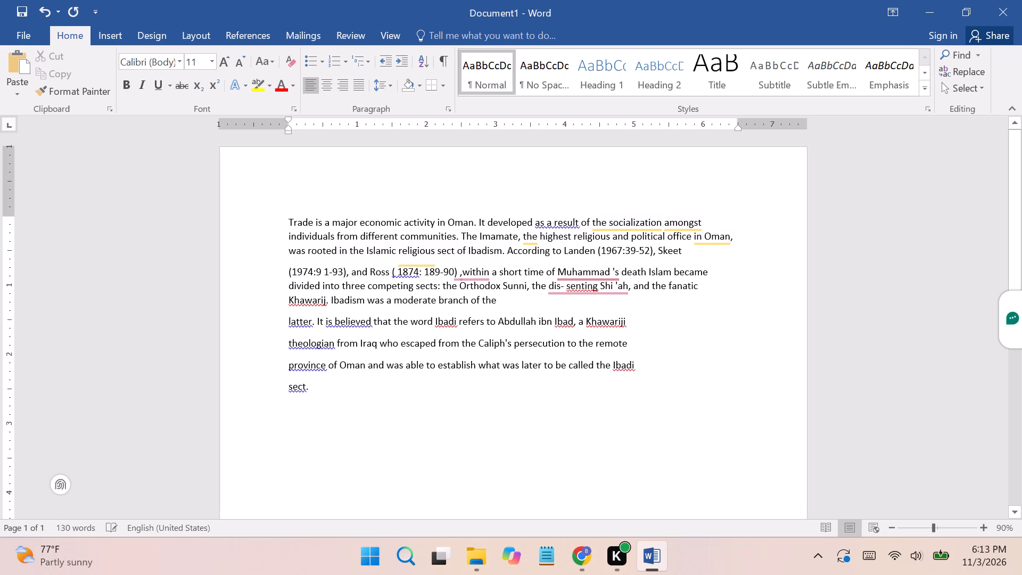
key("BackSpace")
key("space")
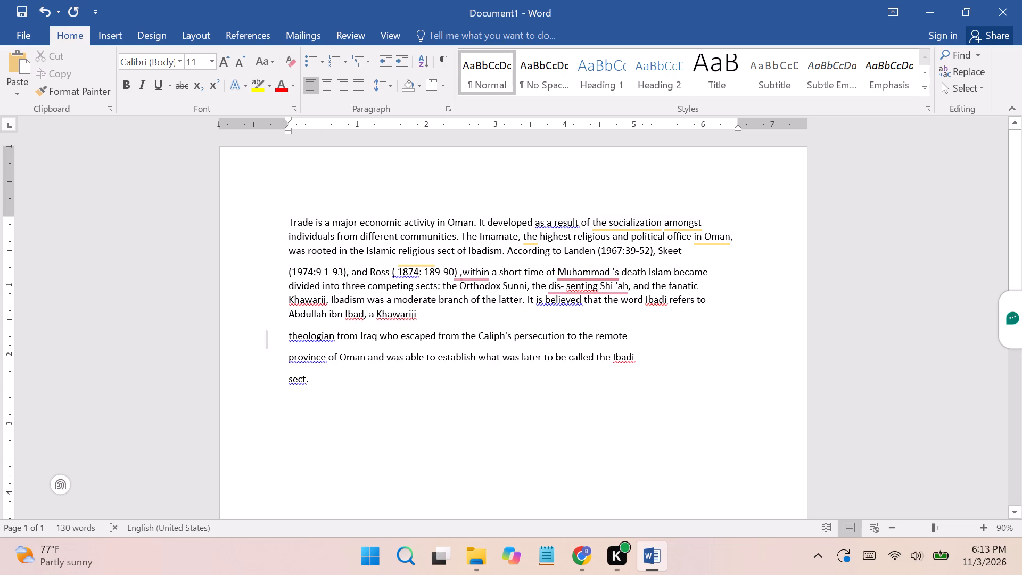
left_click(287, 338)
key("BackSpace")
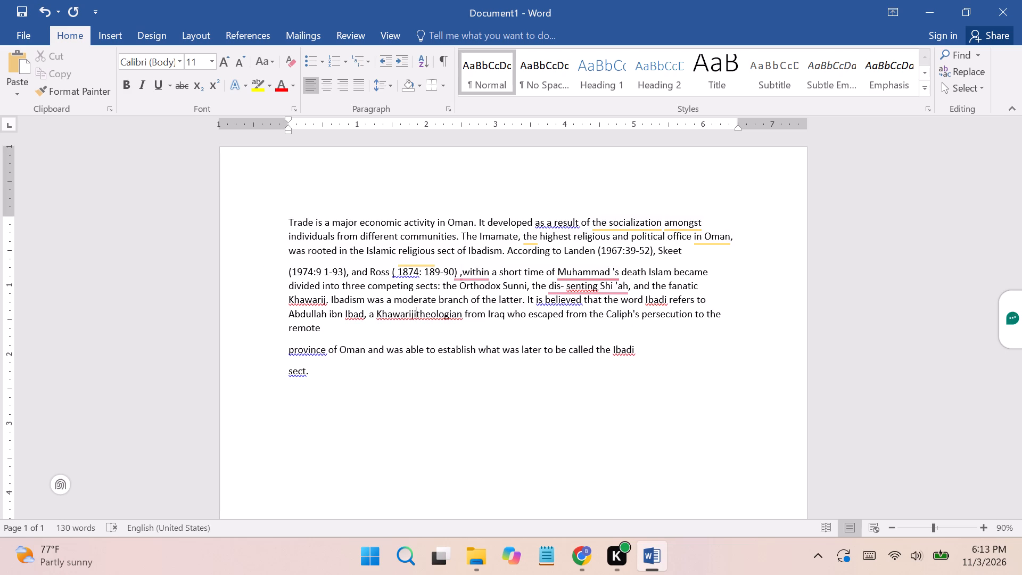
key("space")
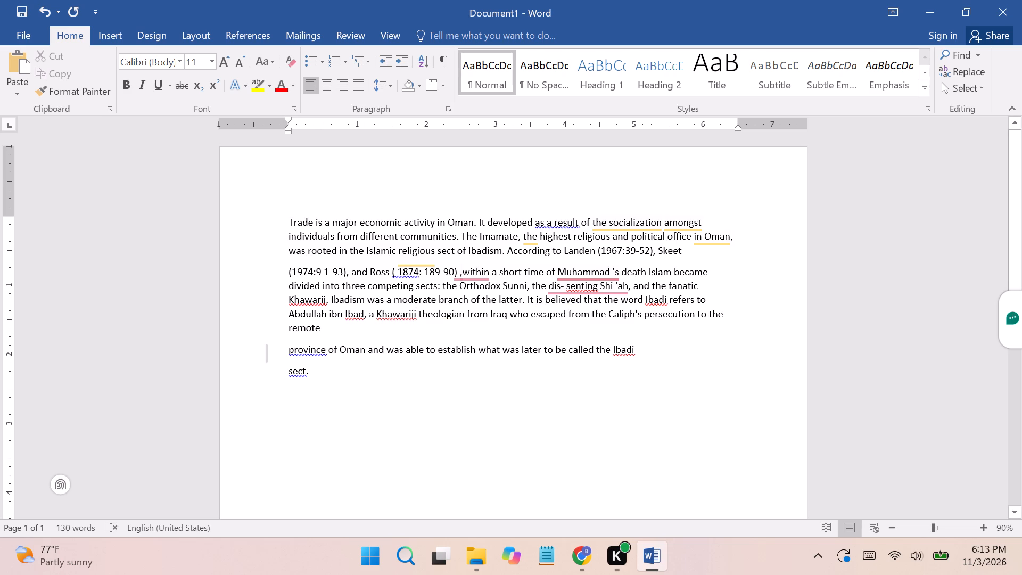
Join the line beginning "province of Oman" to the preceding text, applying the spelling suggestion "remote province".
left_click(287, 352)
key("BackSpace")
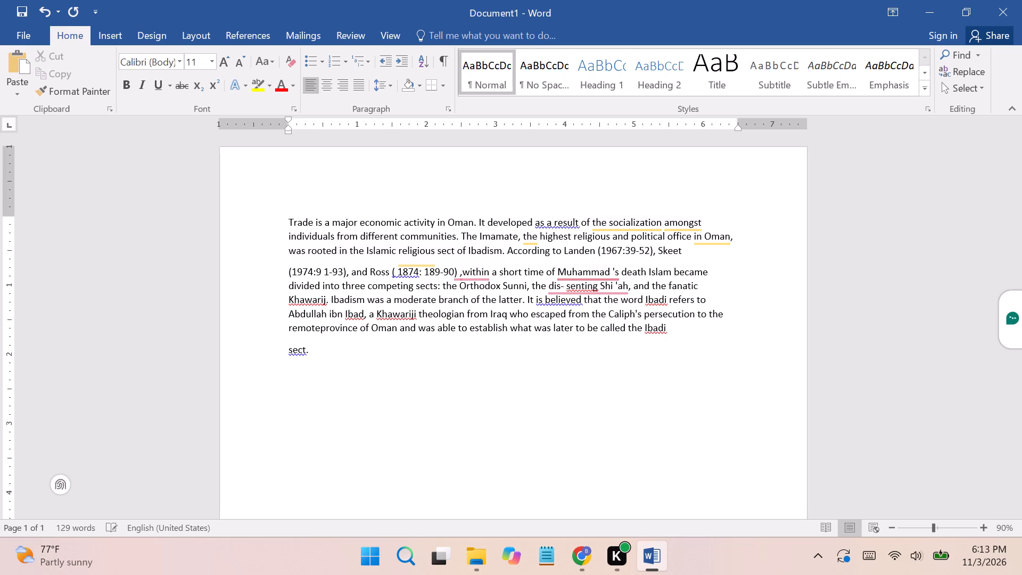
left_click(287, 352)
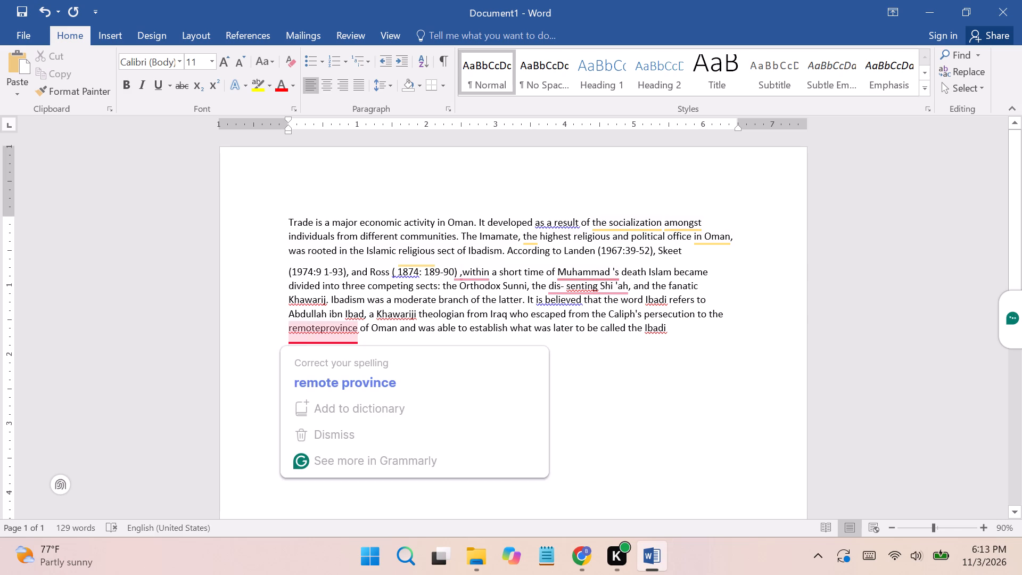
left_click(328, 383)
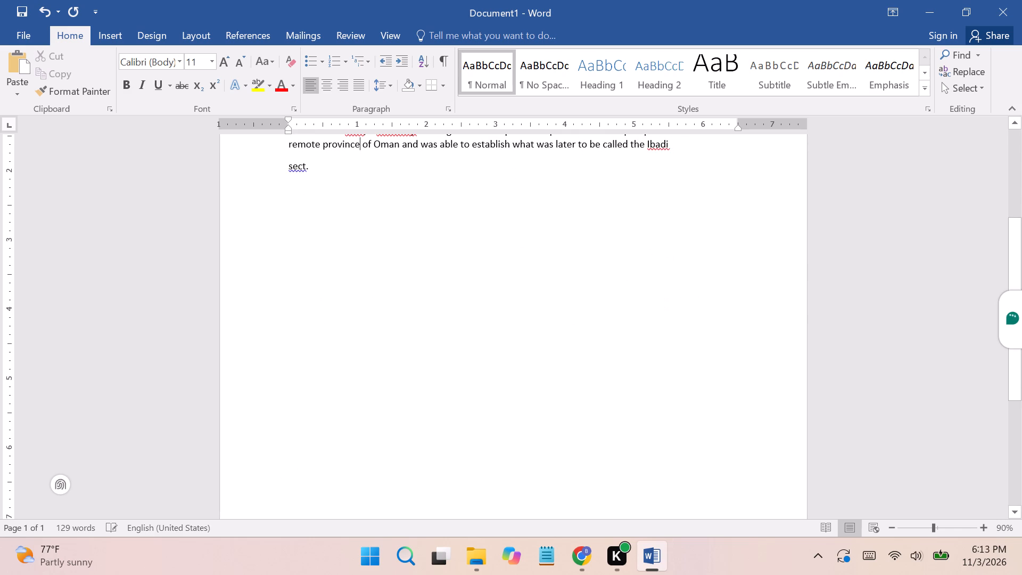
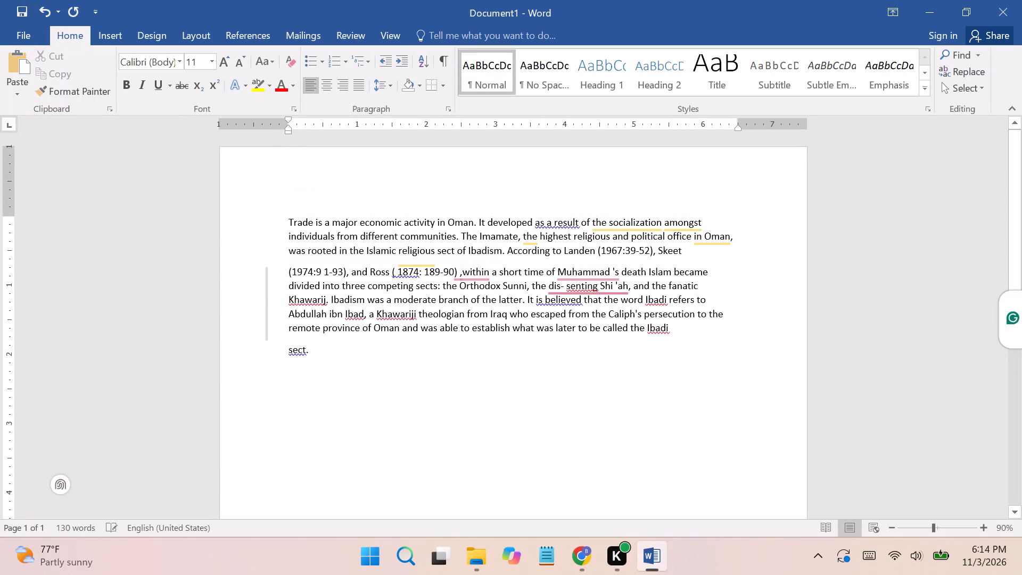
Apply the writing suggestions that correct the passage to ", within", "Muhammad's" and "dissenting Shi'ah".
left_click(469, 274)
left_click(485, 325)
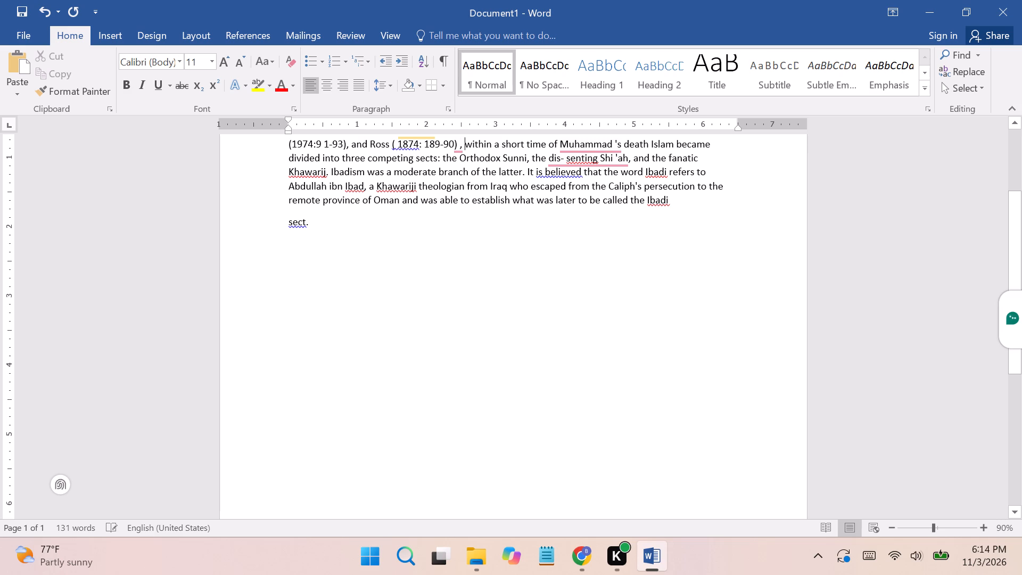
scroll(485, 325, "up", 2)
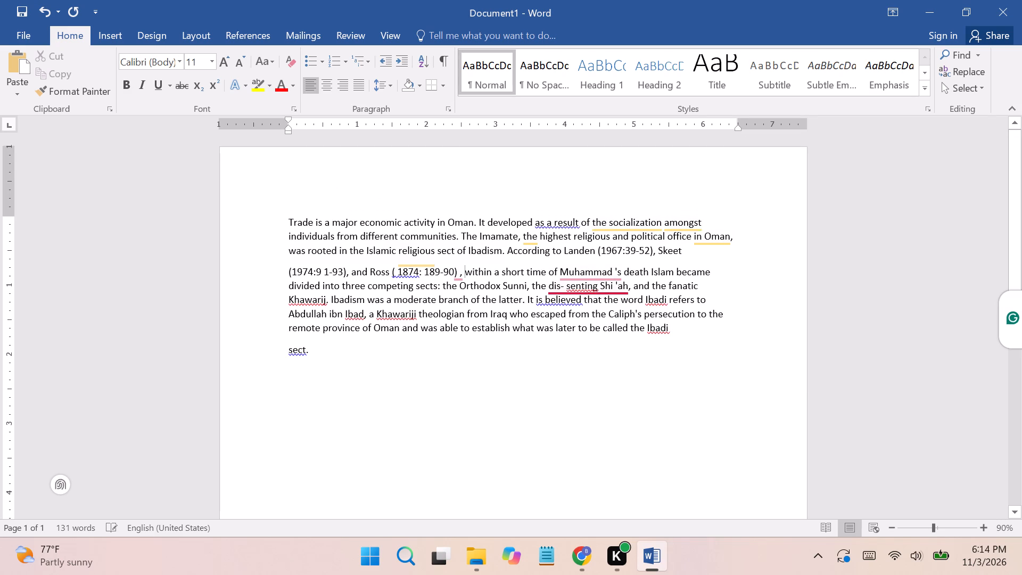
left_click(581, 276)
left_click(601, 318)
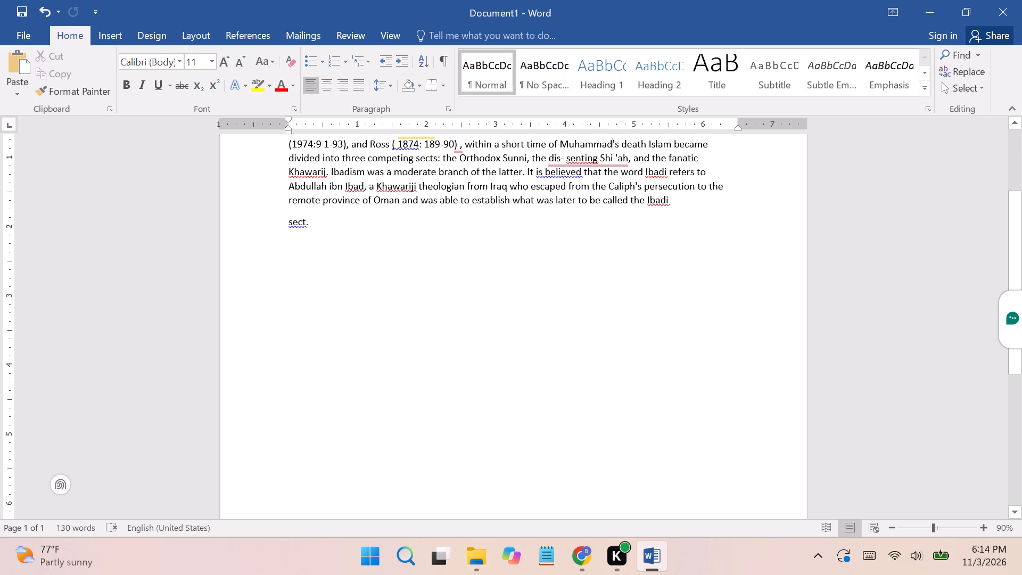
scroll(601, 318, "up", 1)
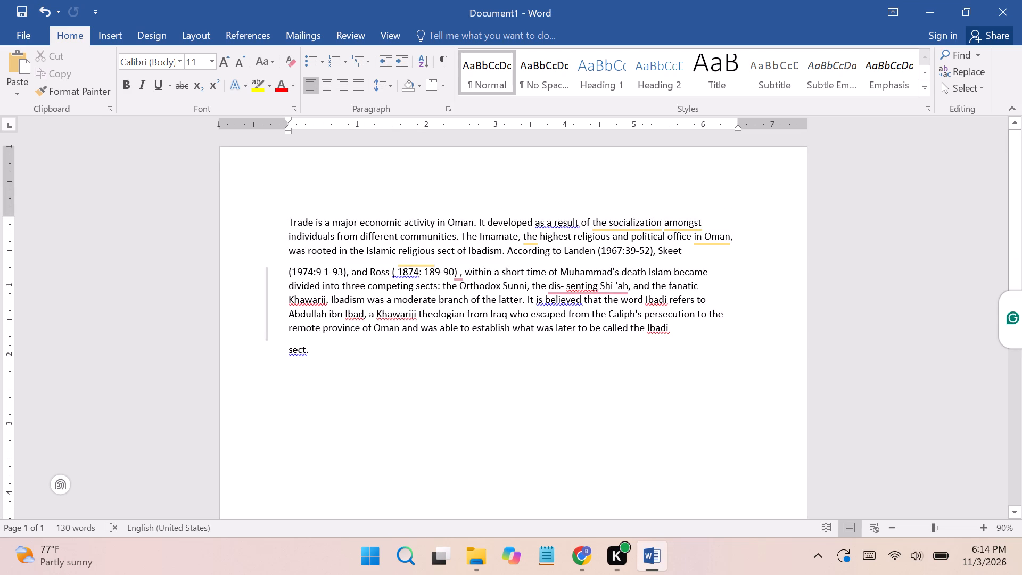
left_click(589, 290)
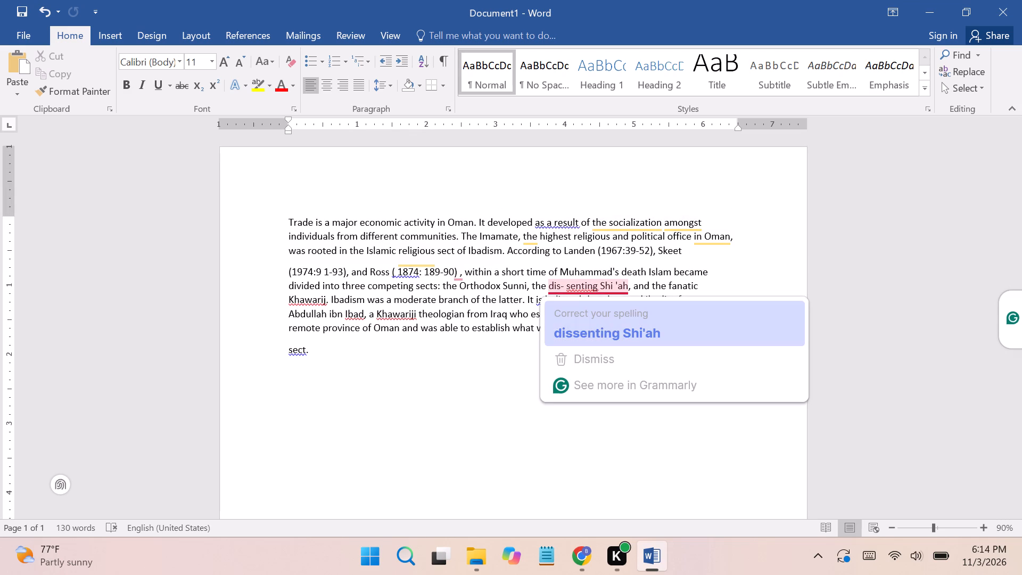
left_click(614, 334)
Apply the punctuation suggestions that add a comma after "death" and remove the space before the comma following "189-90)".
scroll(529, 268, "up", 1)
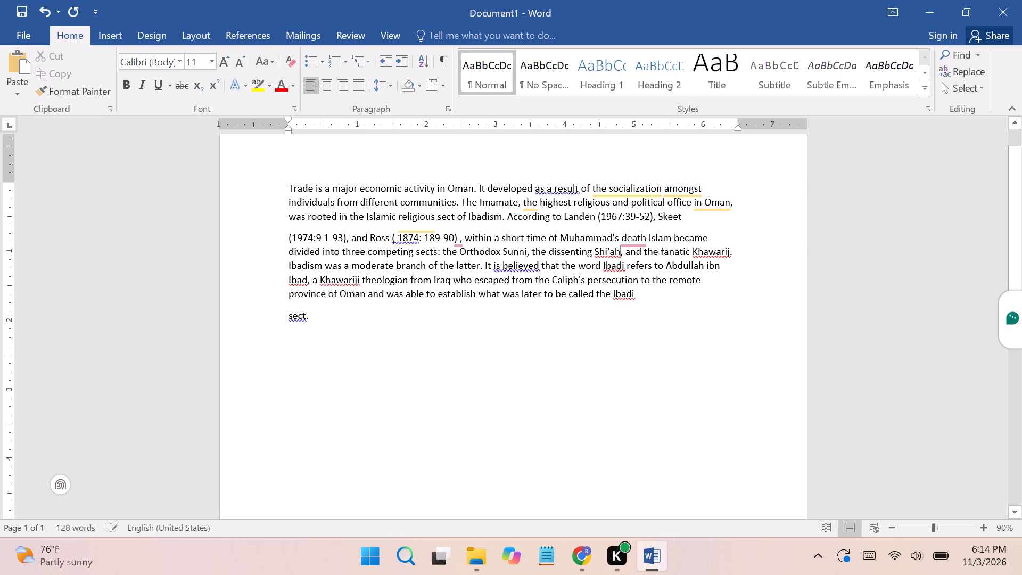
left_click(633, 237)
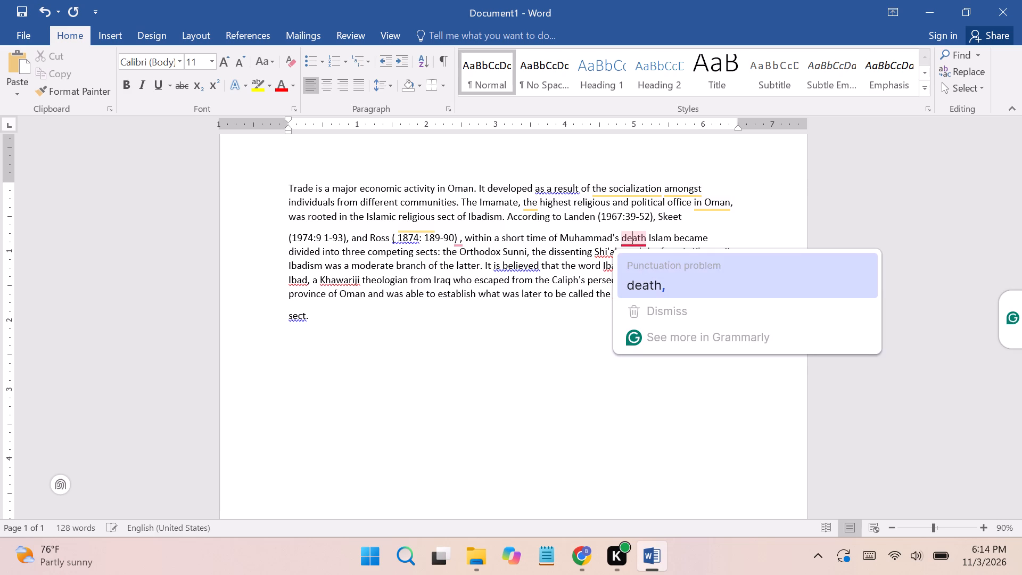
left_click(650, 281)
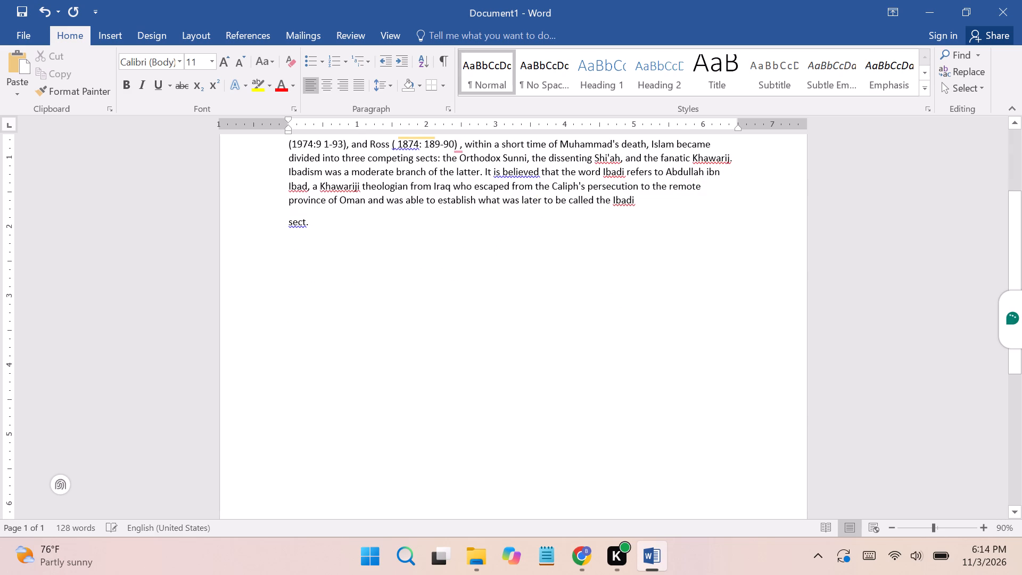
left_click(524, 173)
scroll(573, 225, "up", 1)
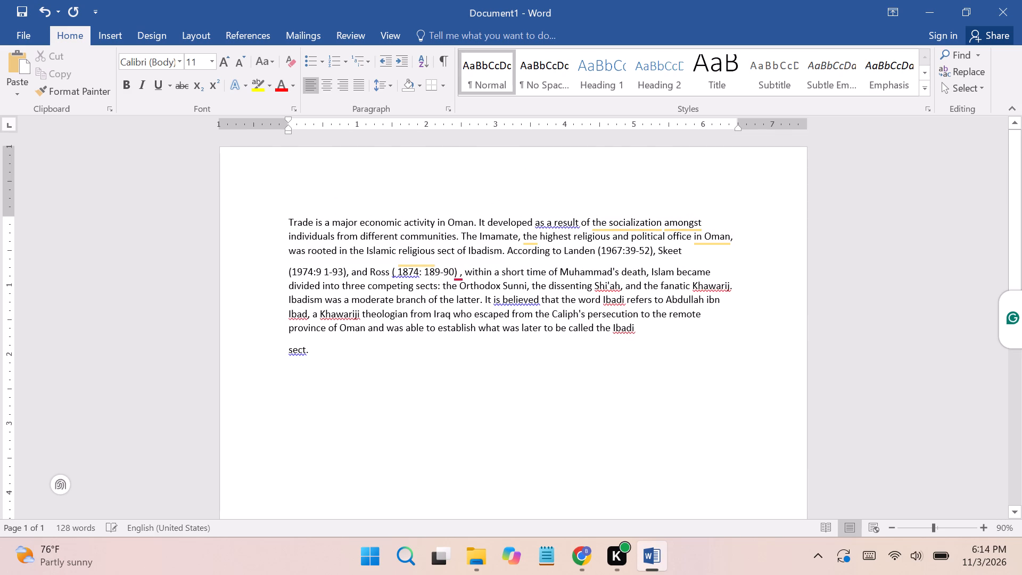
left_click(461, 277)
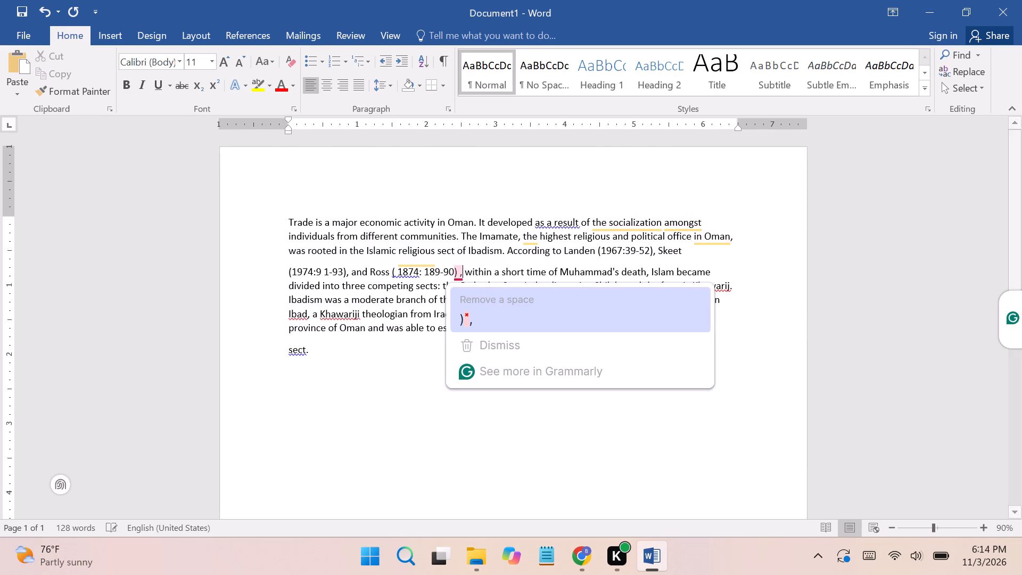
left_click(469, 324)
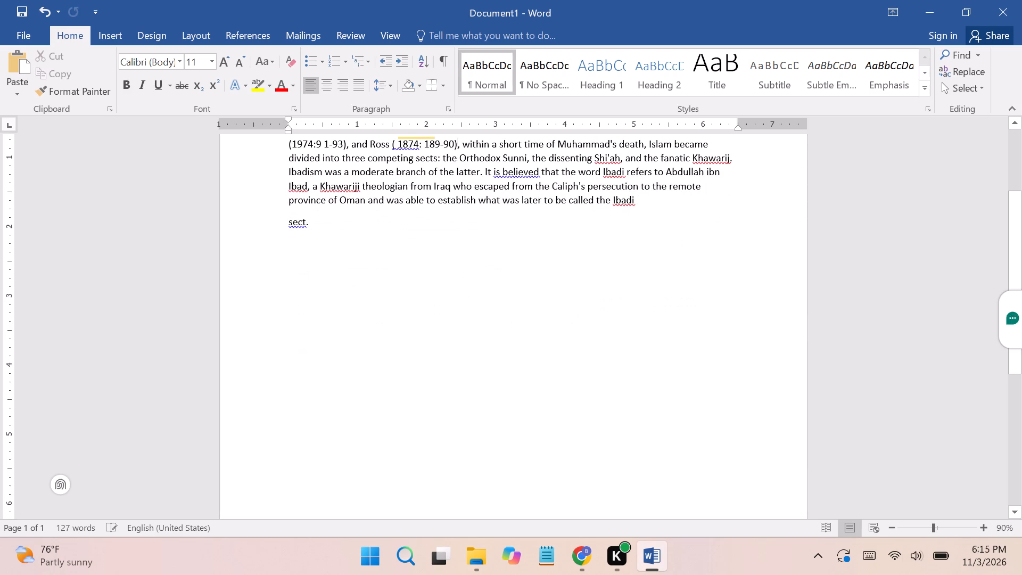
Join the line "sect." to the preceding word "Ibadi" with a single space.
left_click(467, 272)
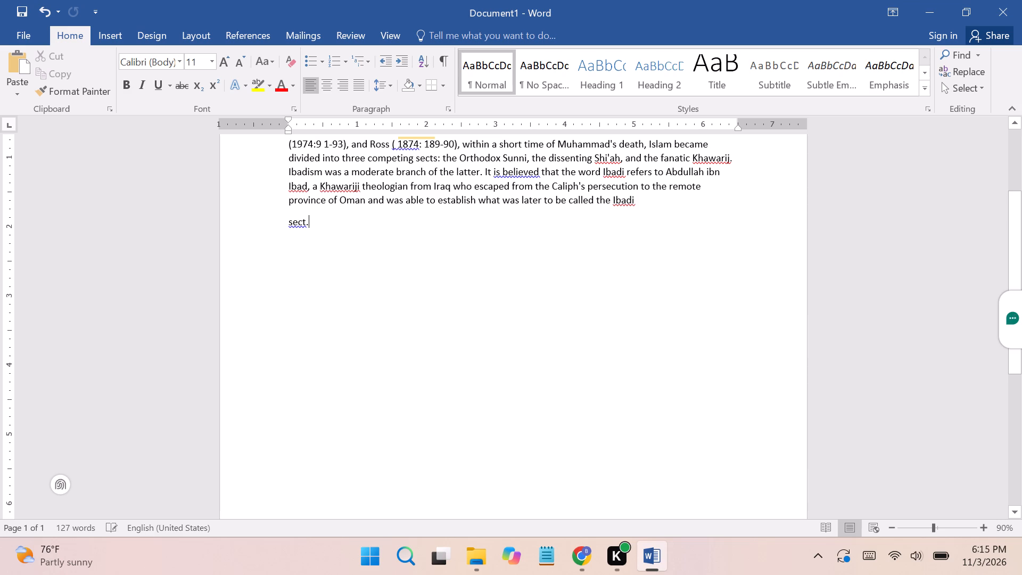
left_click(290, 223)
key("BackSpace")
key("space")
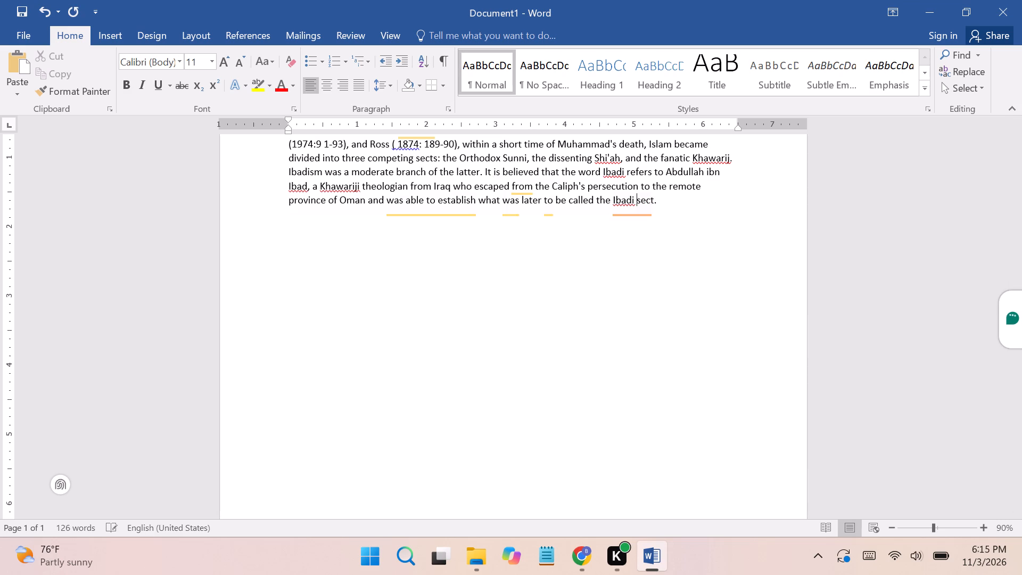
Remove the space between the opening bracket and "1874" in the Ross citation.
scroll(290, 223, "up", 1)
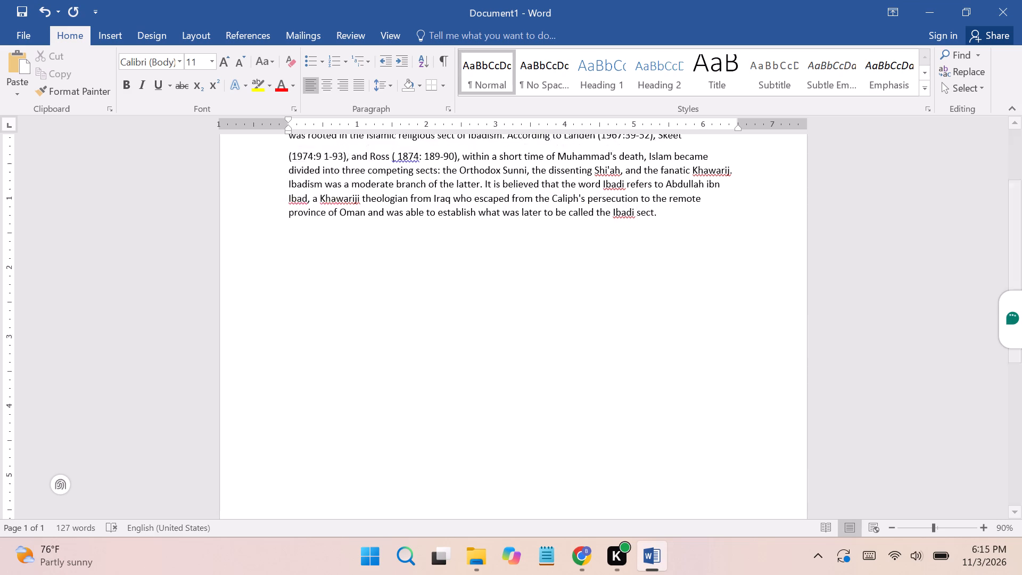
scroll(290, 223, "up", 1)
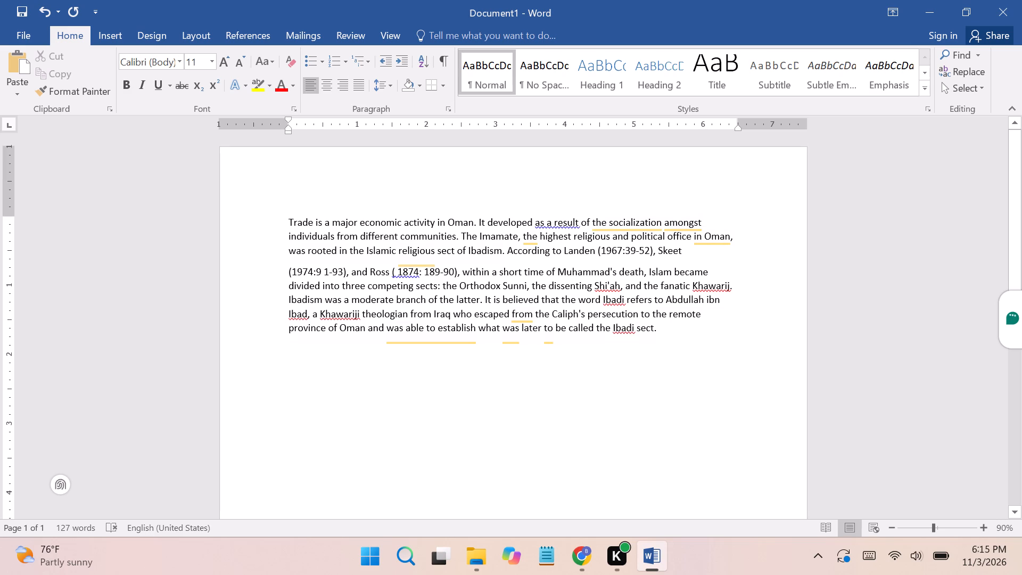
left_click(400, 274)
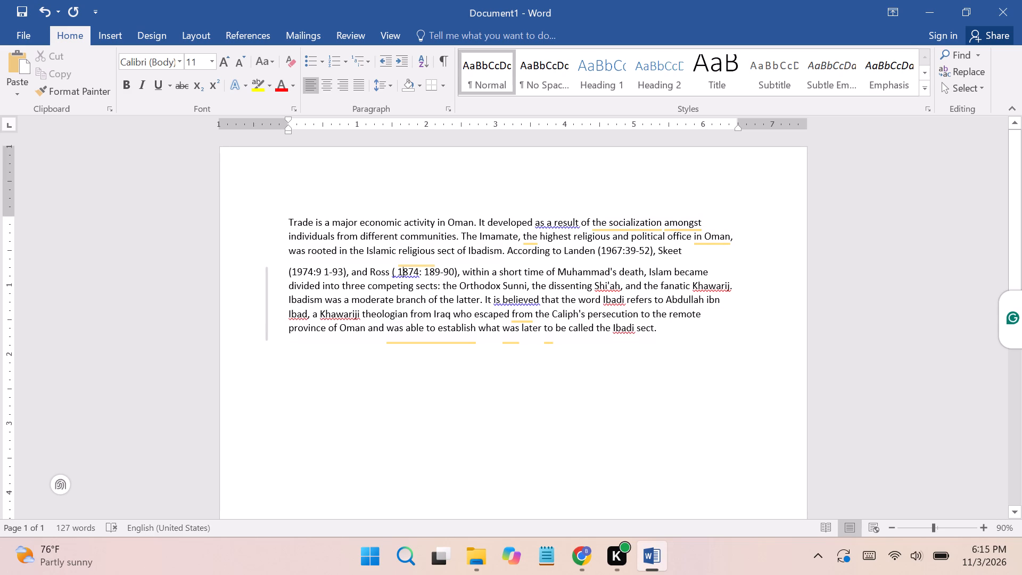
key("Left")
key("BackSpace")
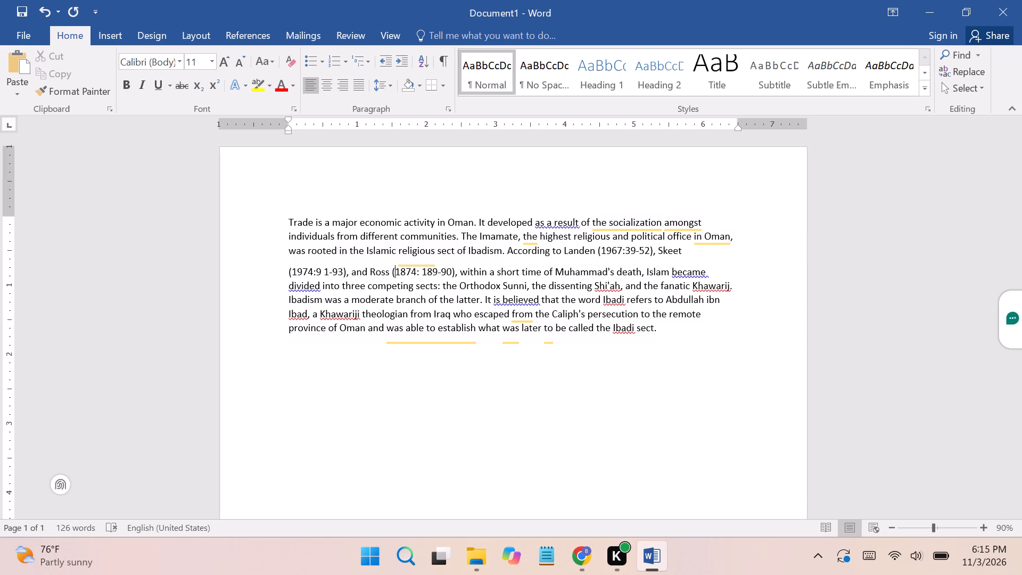
Delete the whole pasted passage from "The Imamate" through "Ibadi sect.", keeping the two opening sentences on trade.
left_click(679, 391)
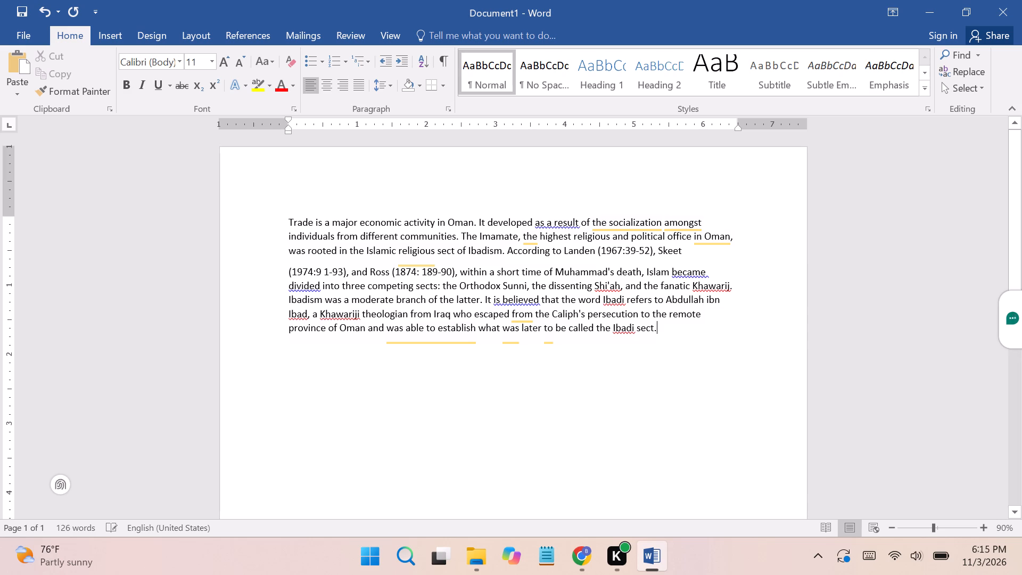
left_click_drag(463, 235, 674, 332)
key("BackSpace")
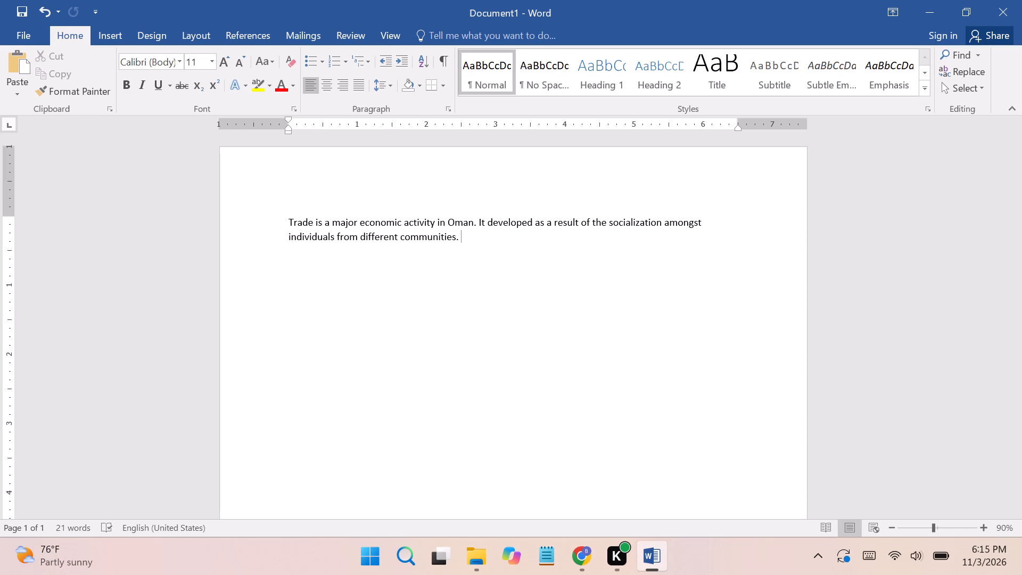
Consult the Imamate paragraph in the JSTOR article in Chrome and start a paraphrased sentence in Word: "The highest political office in Oman was".
left_click(472, 242)
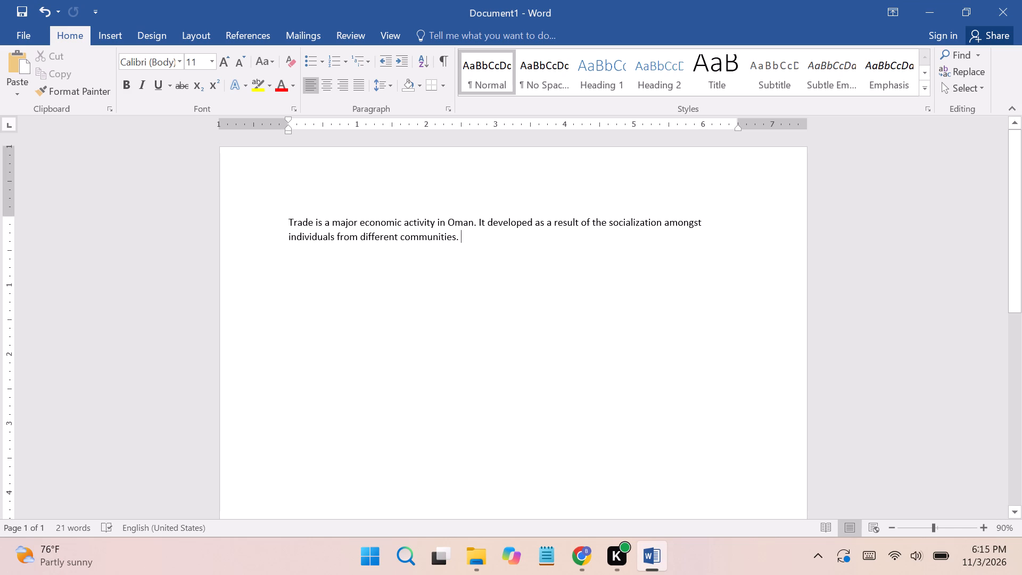
left_click(576, 560)
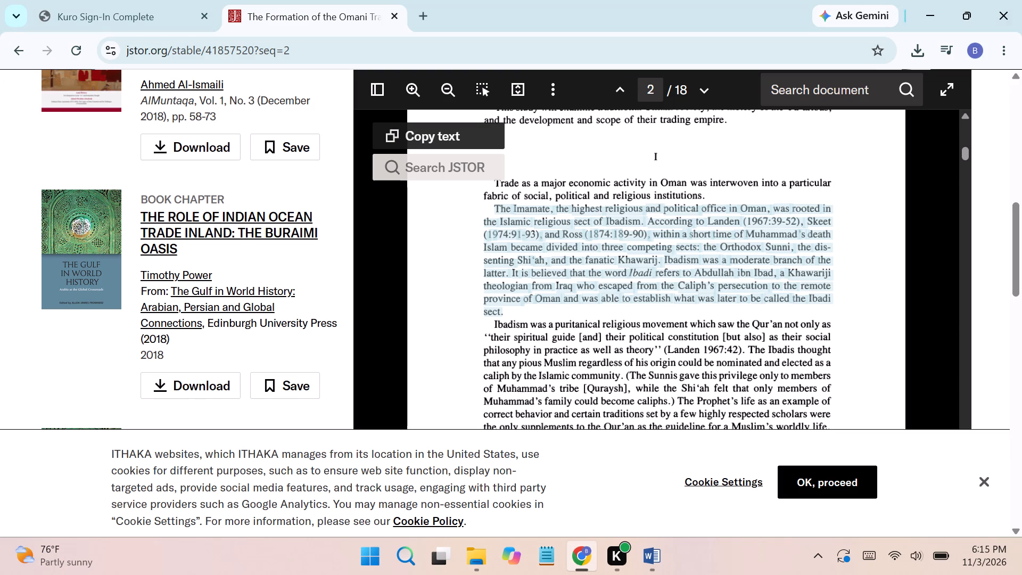
left_click(561, 365)
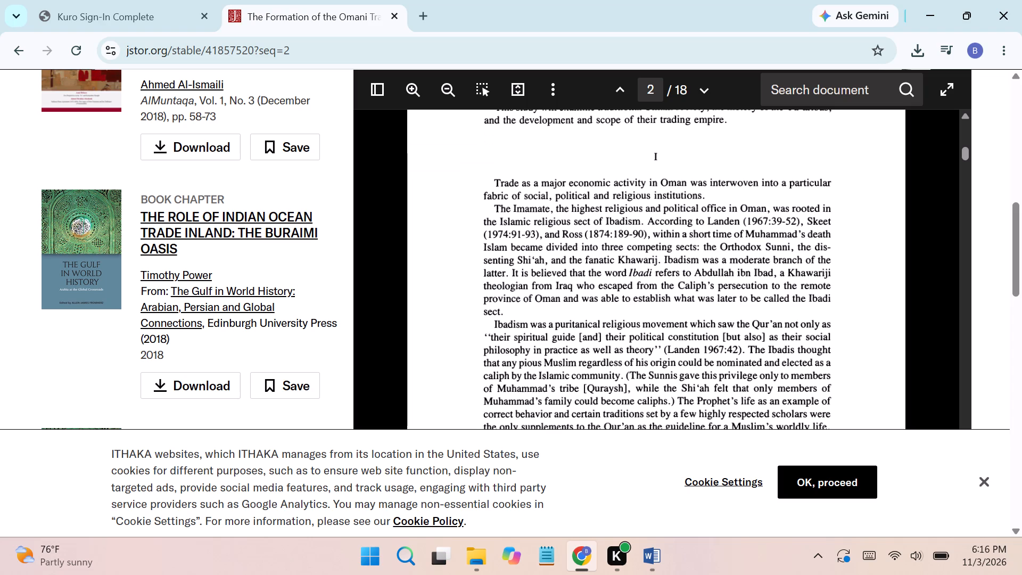
left_click(648, 554)
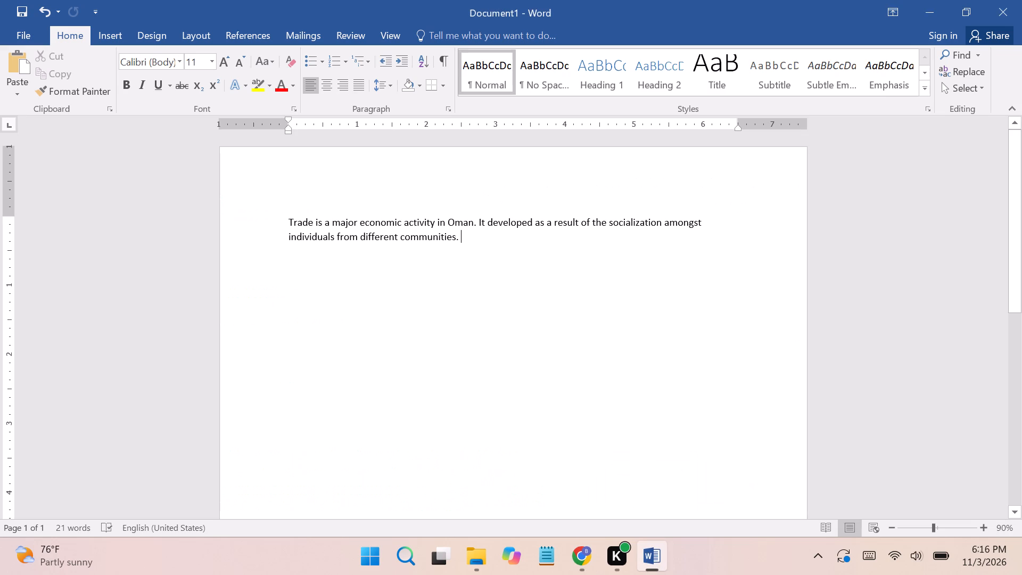
type("e hi")
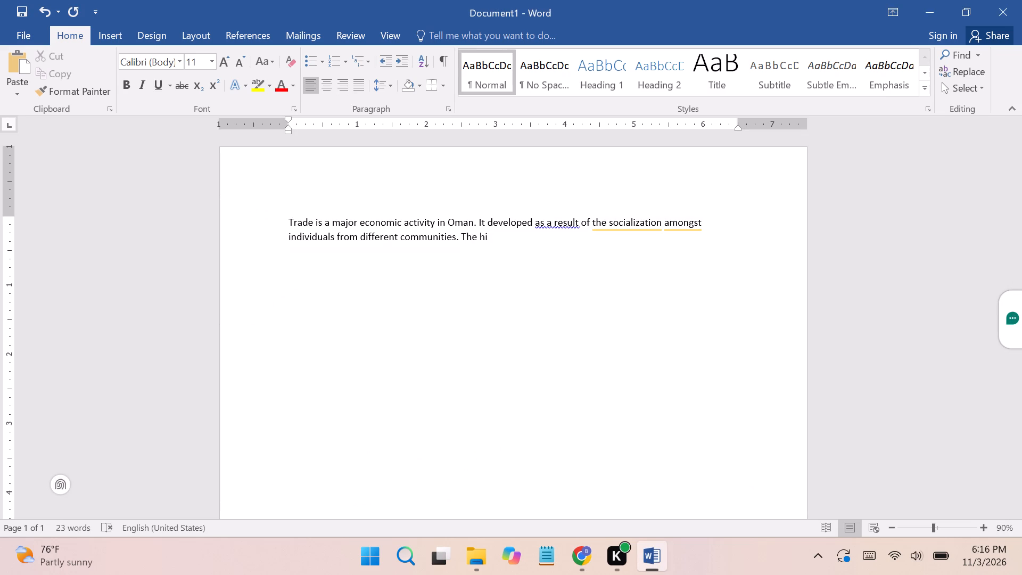
type("ghes")
key("space")
key("BackSpace")
type("t")
key("space")
type("polo")
key("BackSpace")
type("itical")
key("space")
type("offoice in")
key("space")
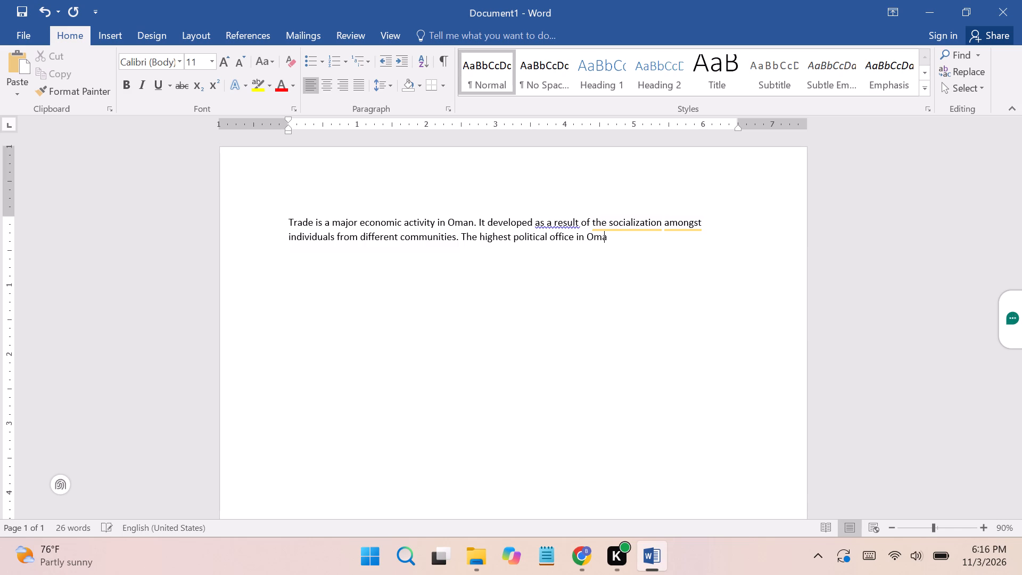
type("was")
Complete the sentence on Oman's highest political office with "deep rooted to the Islamic doctrines and beliefs.".
key("space")
type("deep rooted to the")
key("space")
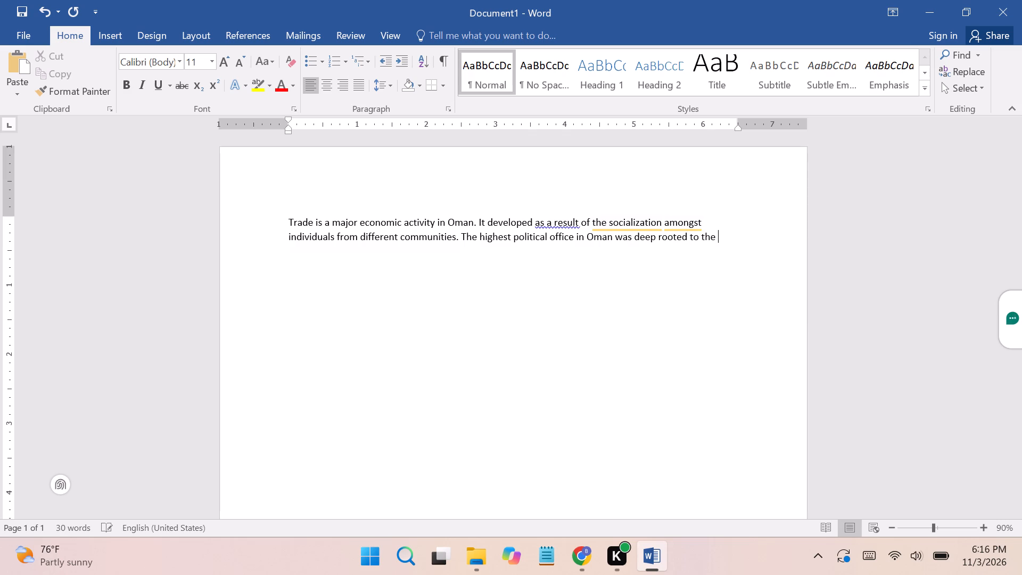
type("slamic")
key("space")
type("doci")
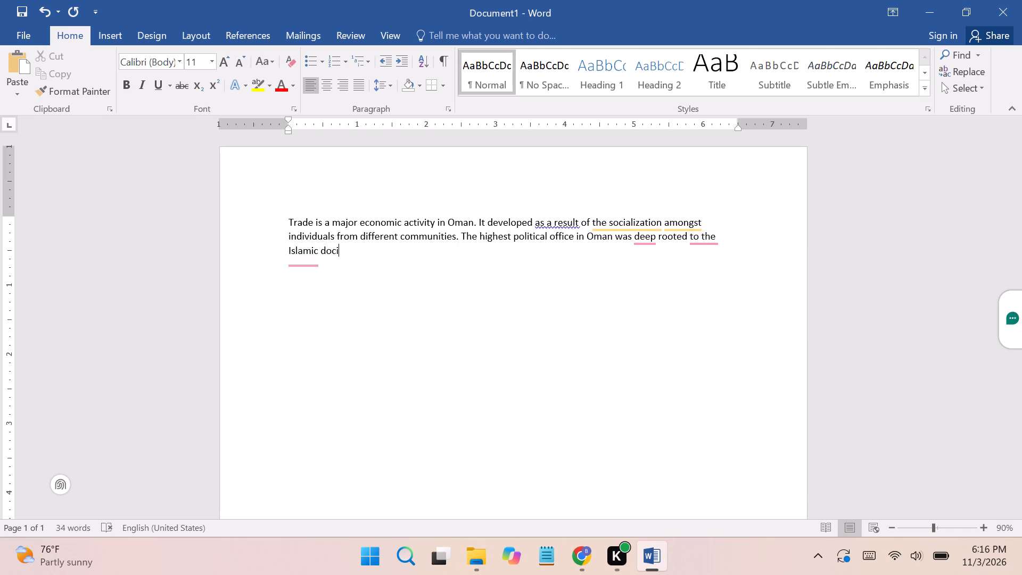
key("BackSpace")
type("trines ans")
key("space")
key("BackSpace")
key("BackSpace")
type("d")
key("space")
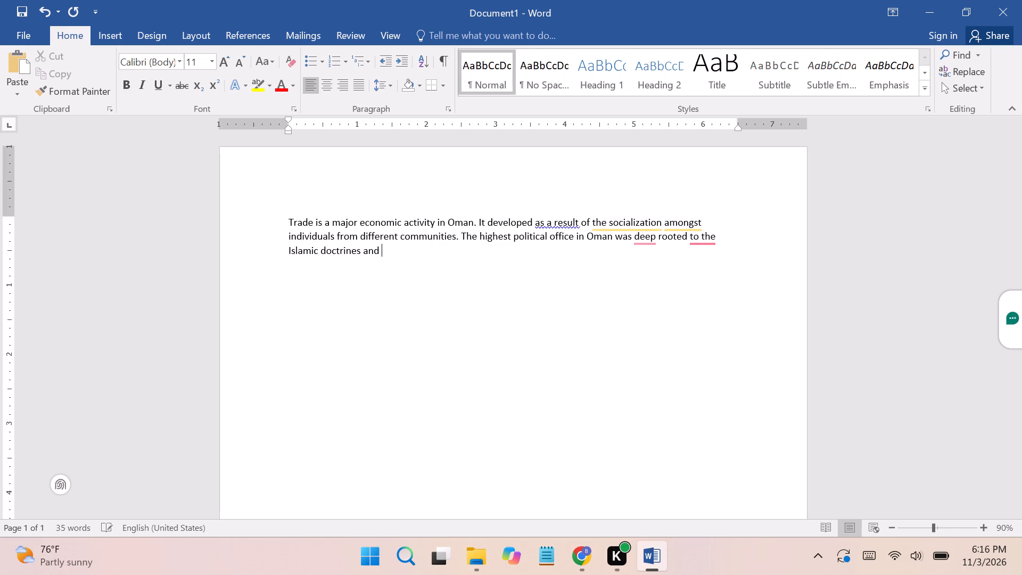
type("beliefs")
type(".")
key("space")
Apply the Grammarly suggestions in the political office sentence, changing "deep" to "deeply" and "to the" to "in".
left_click(648, 236)
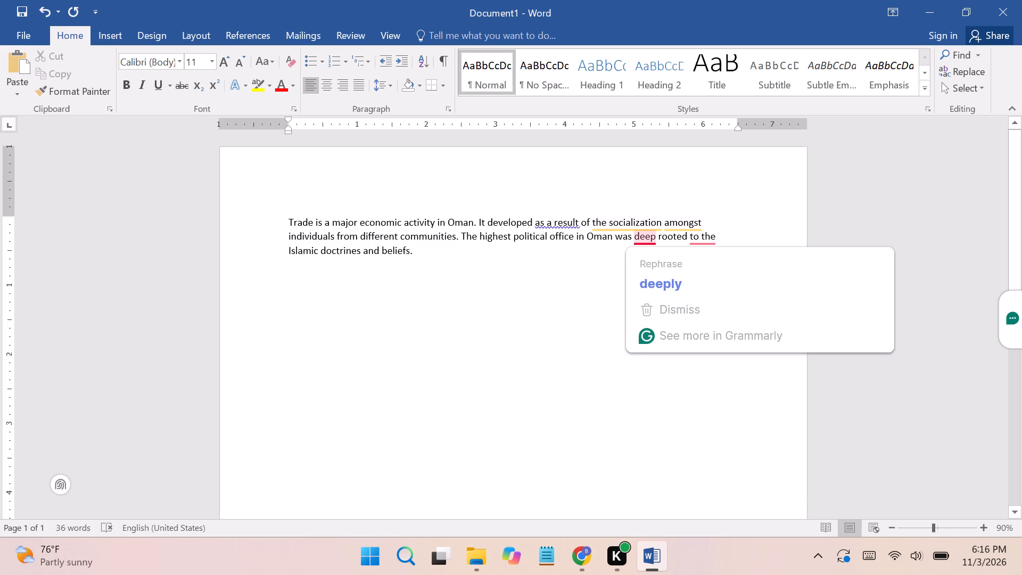
left_click(668, 291)
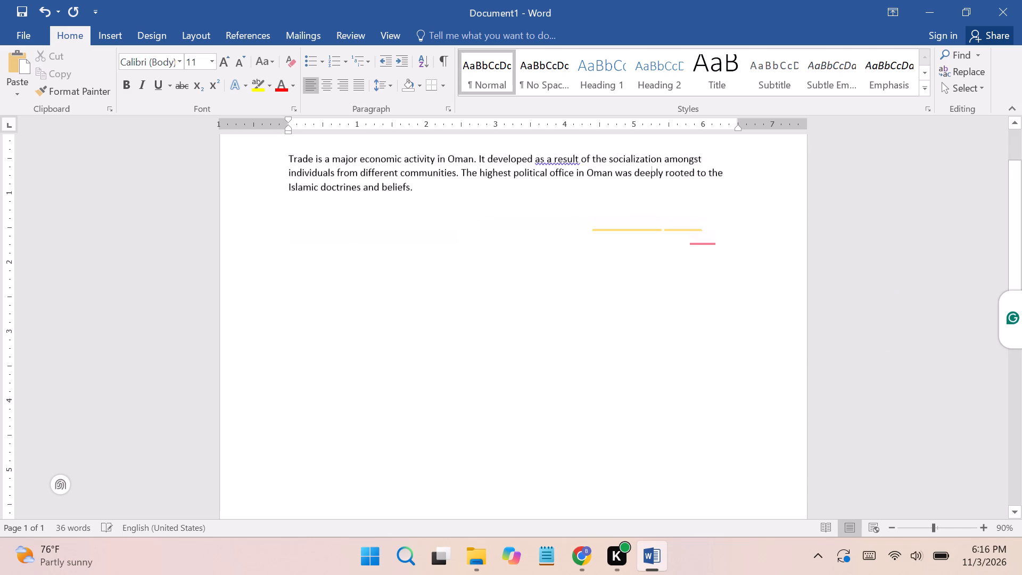
left_click(711, 152)
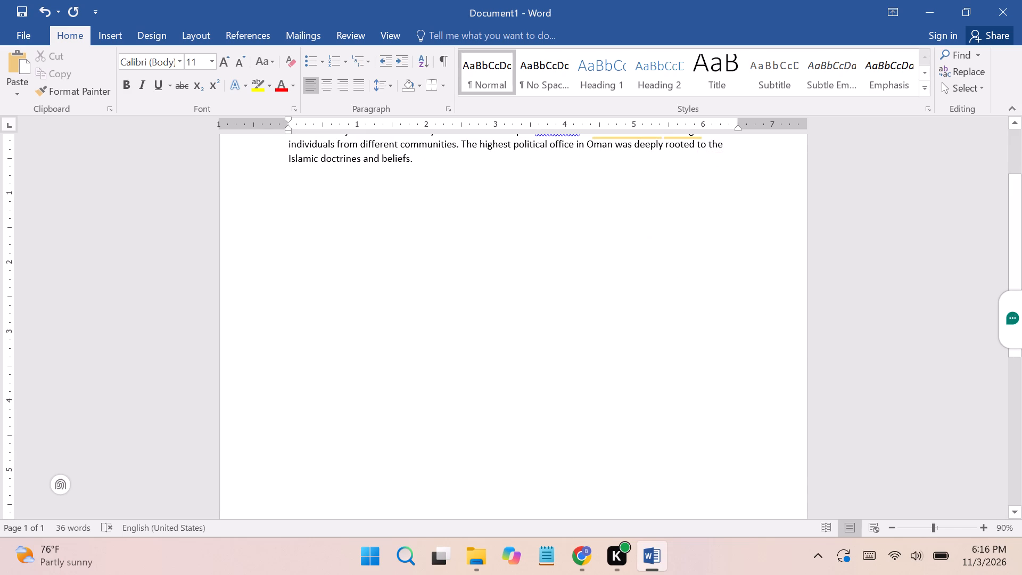
left_click(709, 147)
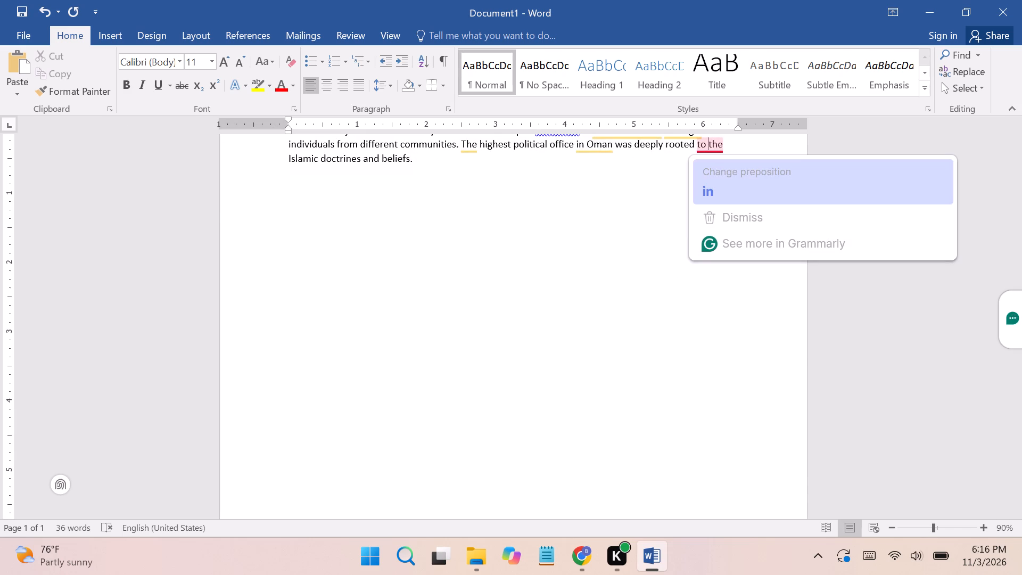
left_click(708, 191)
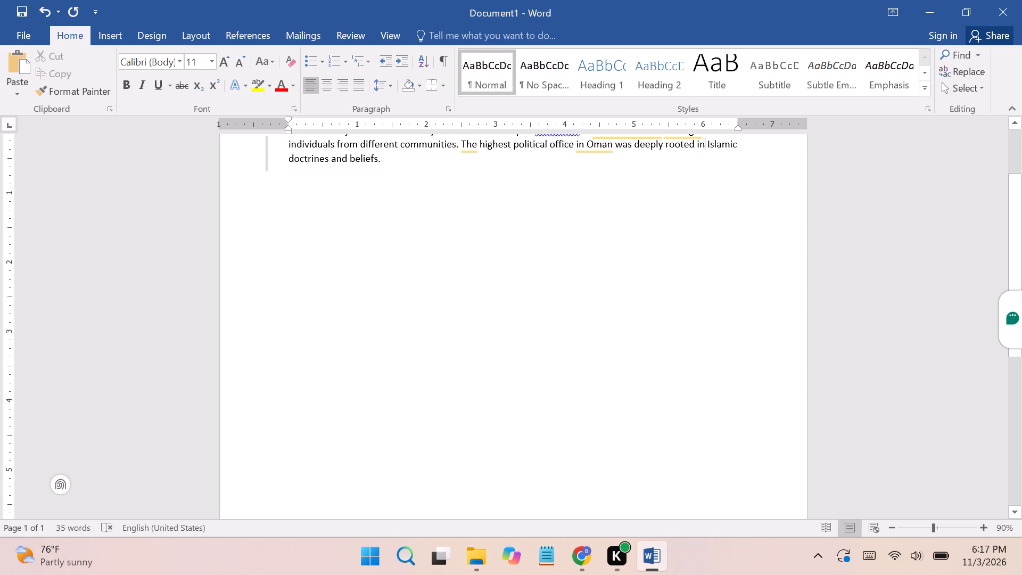
left_click(392, 158)
Replace "as a result" with the suggested "because" in the sentence on how trade developed.
scroll(392, 158, "up", 1)
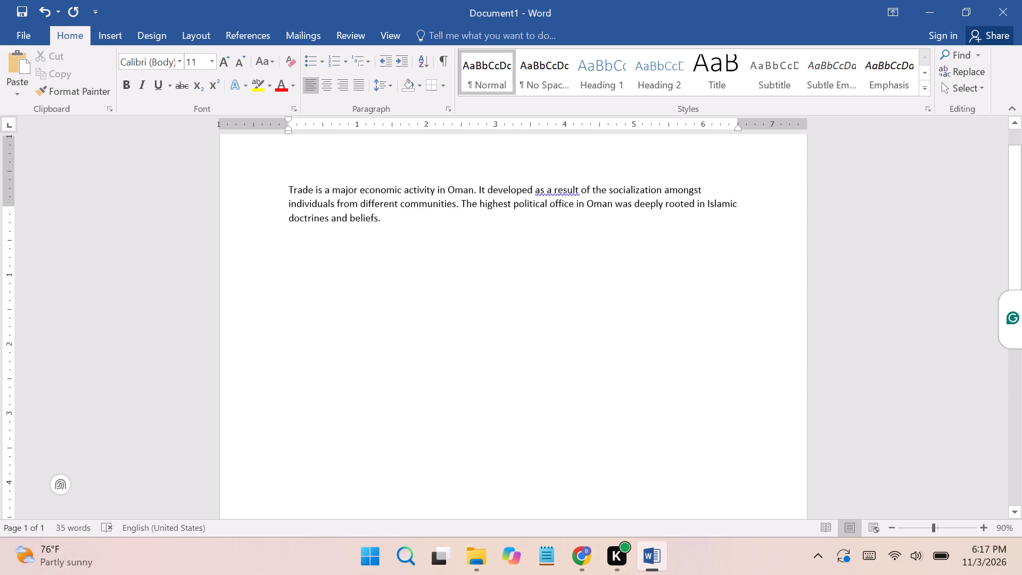
scroll(392, 158, "up", 1)
left_click(554, 225)
right_click(554, 225)
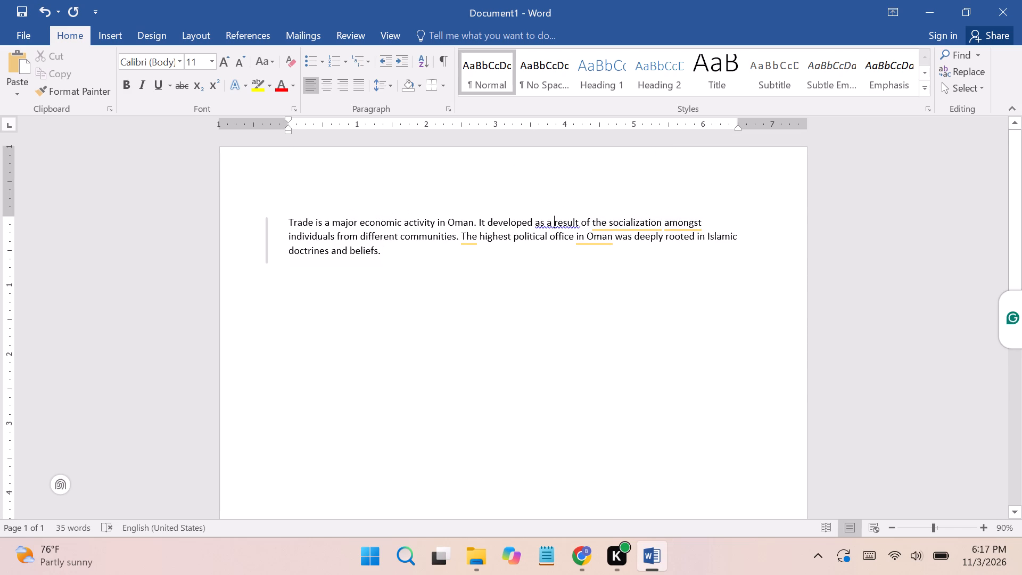
left_click(616, 242)
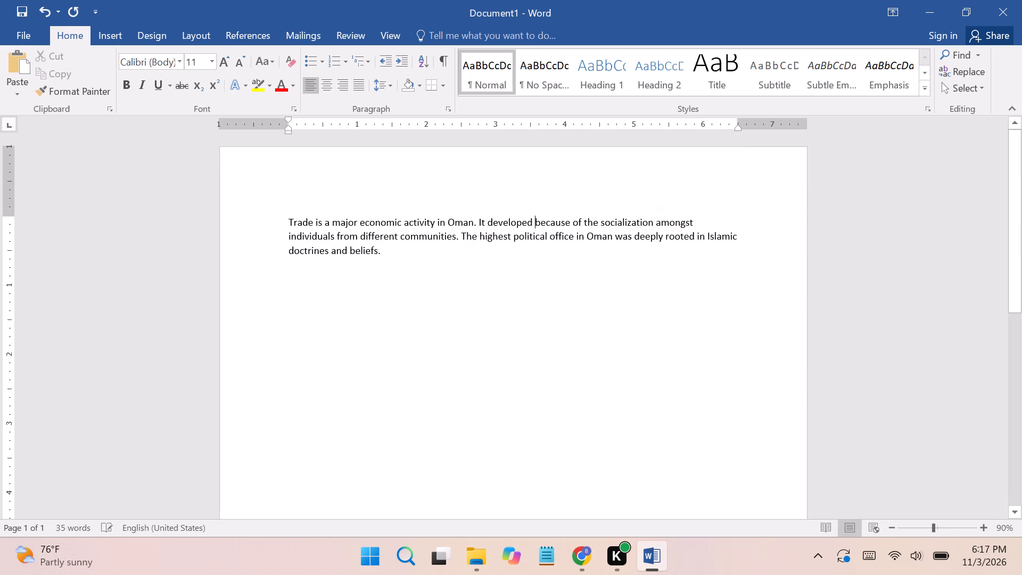
Consult the Imamate and Ibadism paragraphs in the JSTOR article in Chrome and start a sentence in Word: "The division of the Islam as a result of the".
left_click(389, 253)
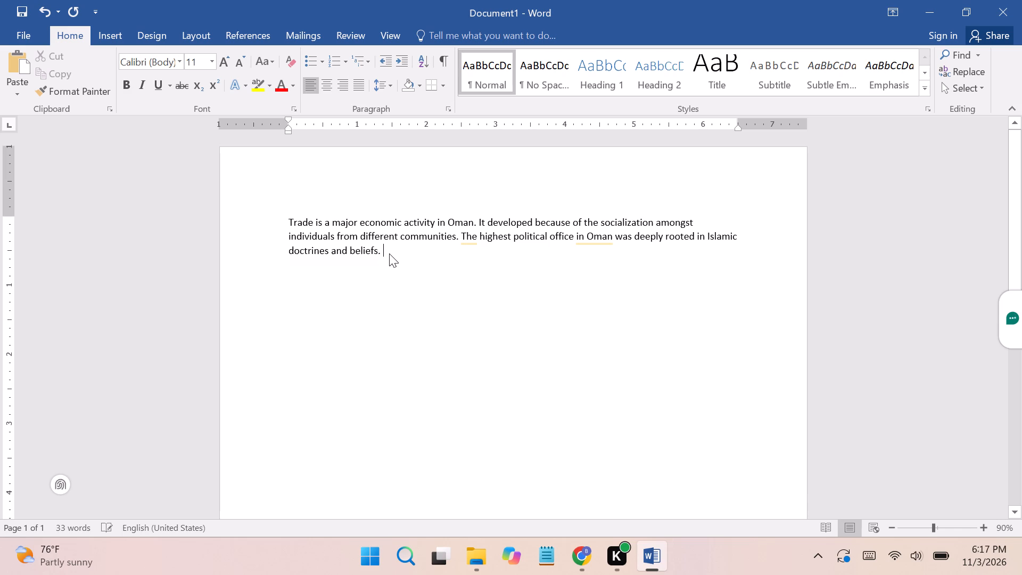
left_click(574, 554)
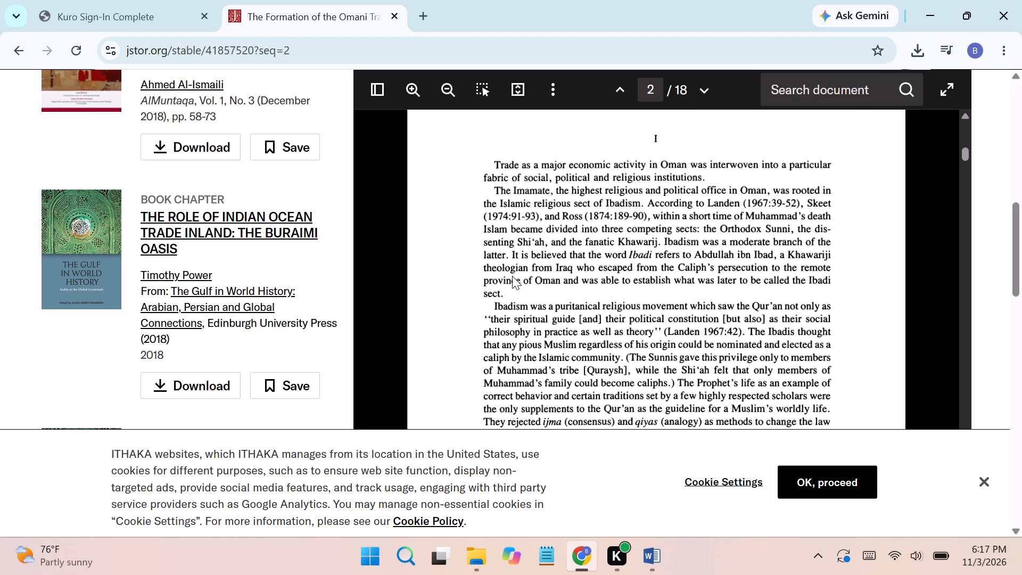
scroll(512, 276, "down", 1)
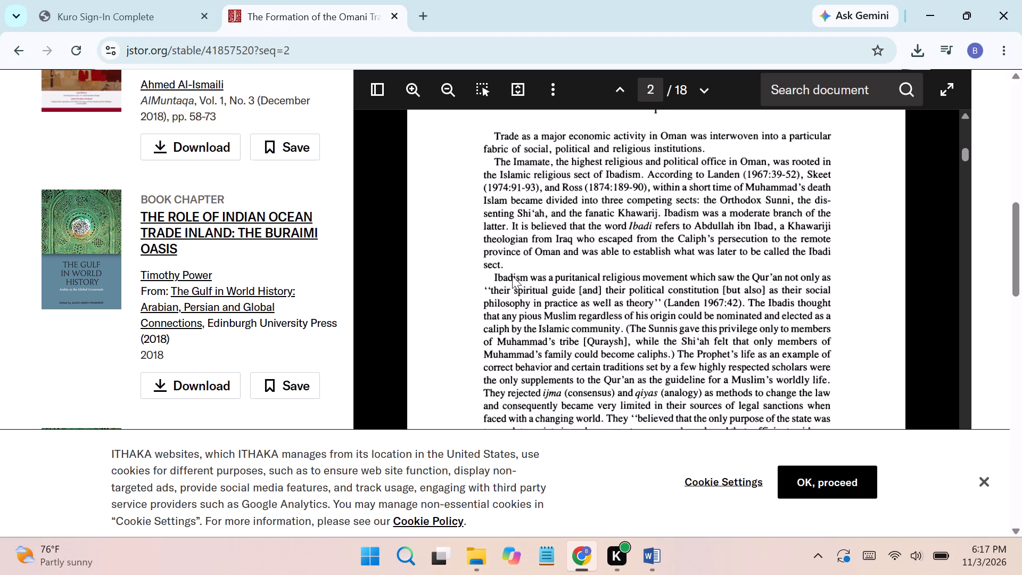
scroll(512, 276, "down", 1)
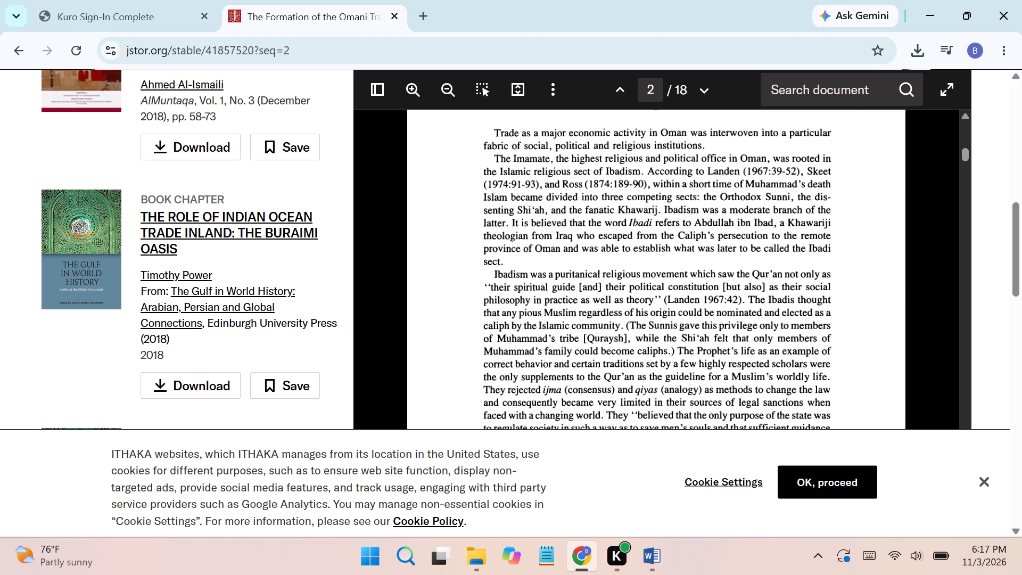
scroll(512, 276, "down", 2)
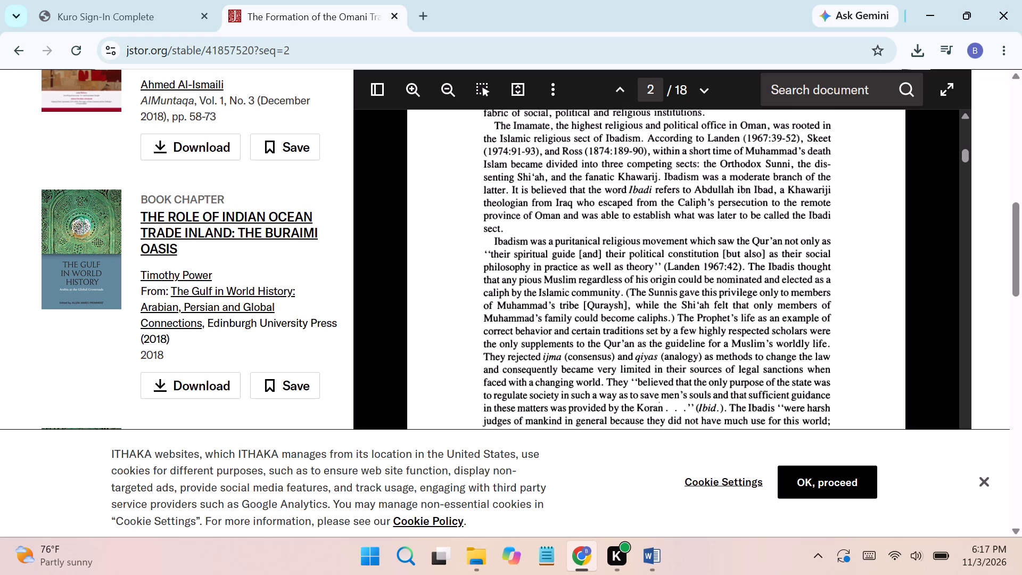
scroll(512, 276, "up", 1)
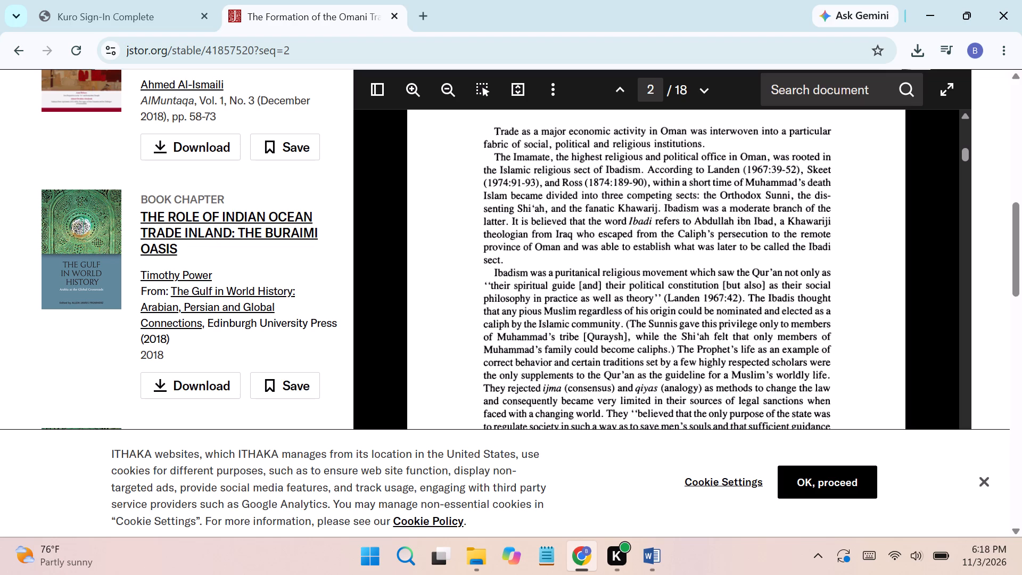
left_click(661, 554)
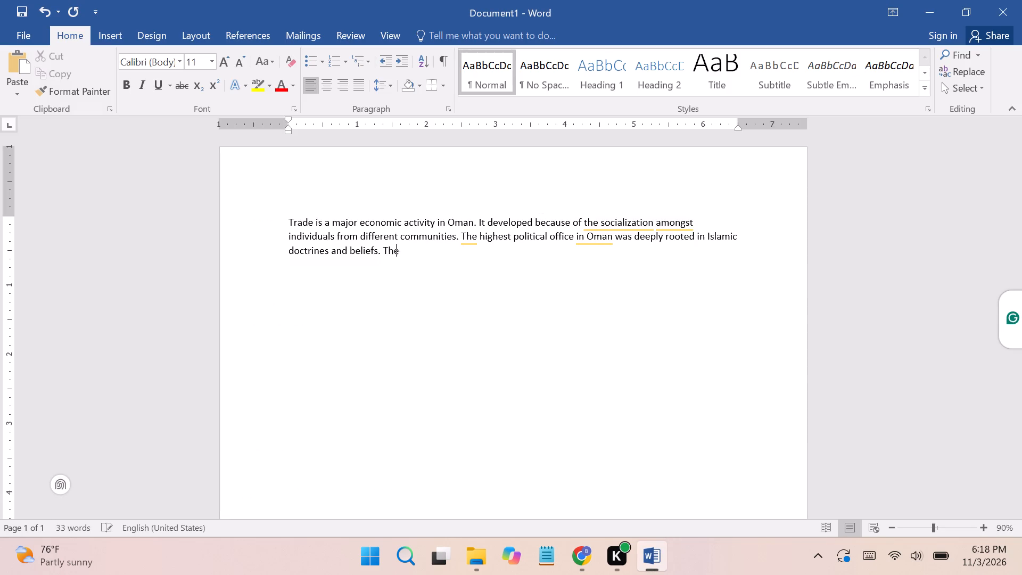
type("divis")
type("ion of the")
key("space")
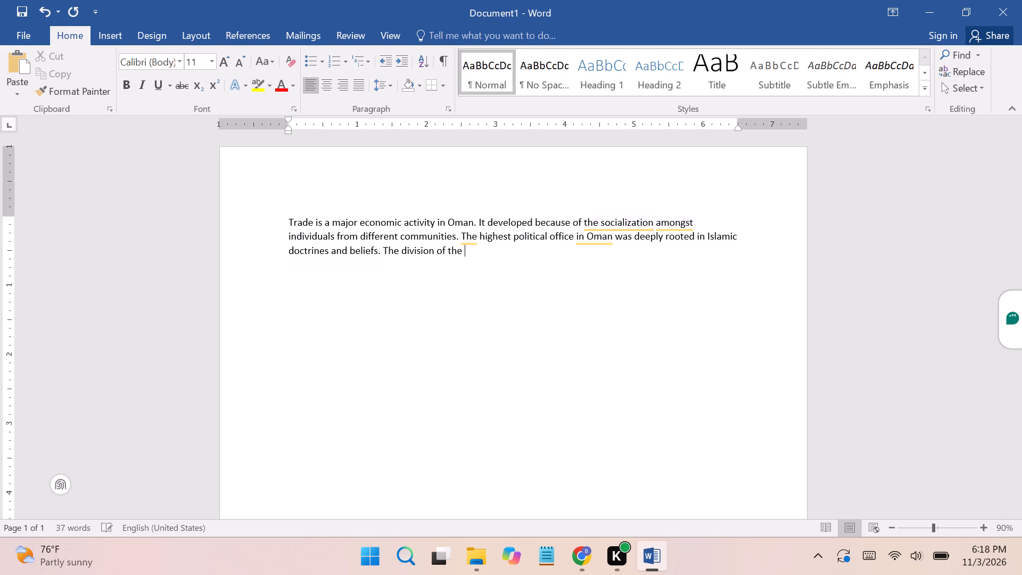
key("s")
type("lam")
key("space")
type("as")
key("space")
type("a")
key("space")
type("result")
key("space")
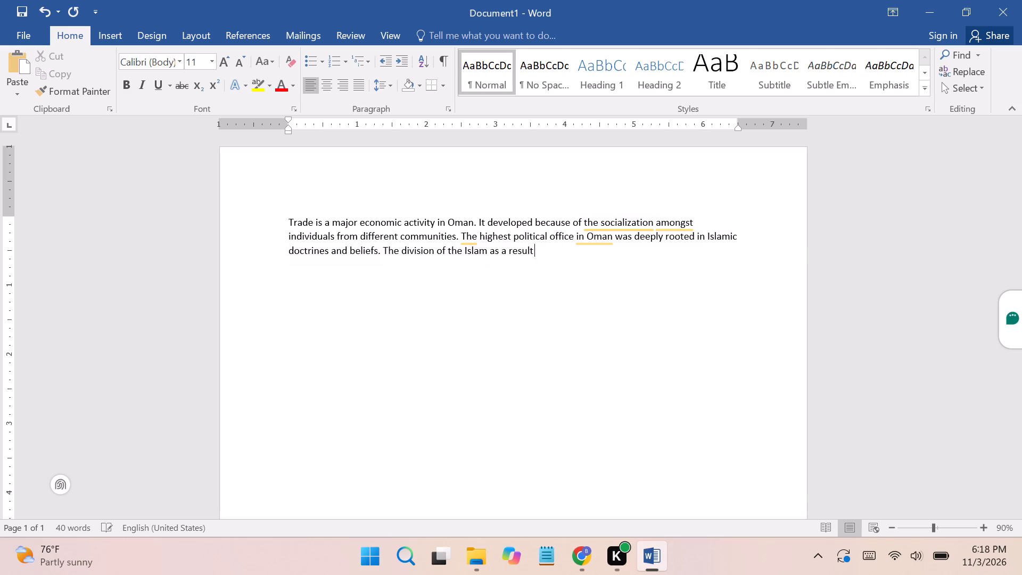
type("of the")
key("space")
Continue the sentence on the division of Islam with "due to the death of mohammad".
type("death o")
key("BackSpace")
key("BackSpace")
key("BackSpace")
key("BackSpace")
key("BackSpace")
key("BackSpace")
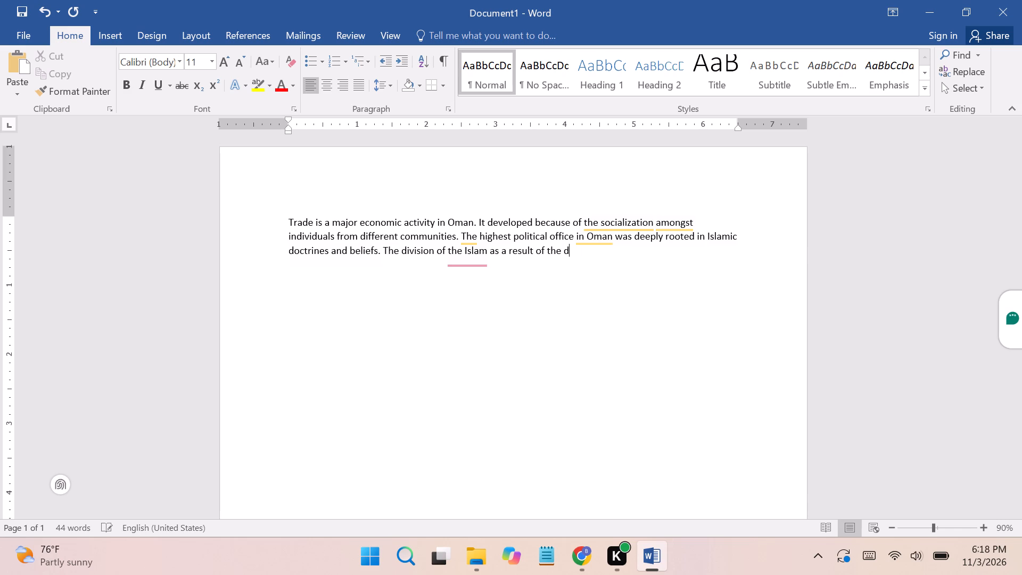
type("ue to the")
key("space")
type("death of mohammad")
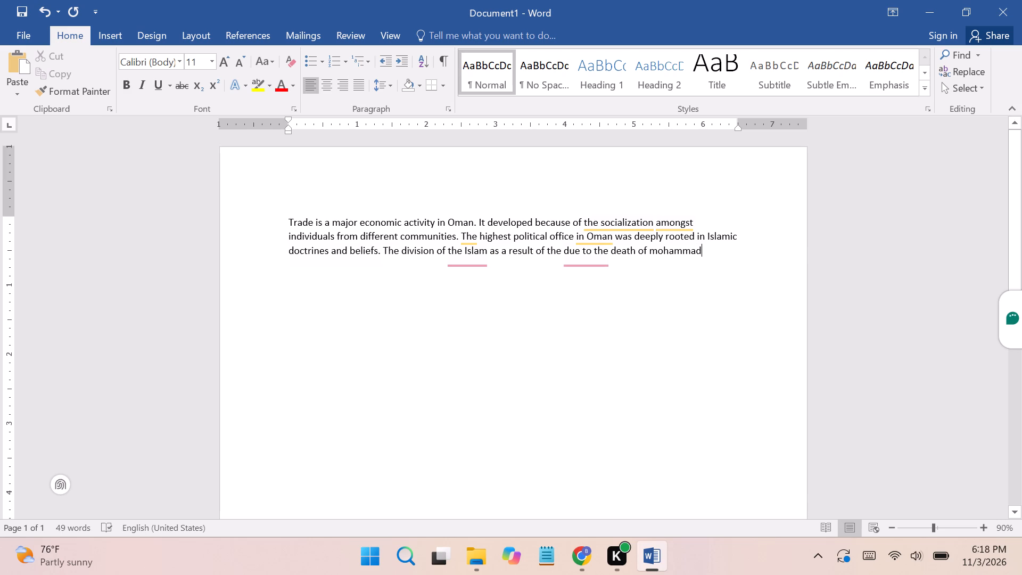
Recheck the Imamate paragraph in the JSTOR article in Chrome and continue the sentence in Word with "gave rise to".
left_click(580, 552)
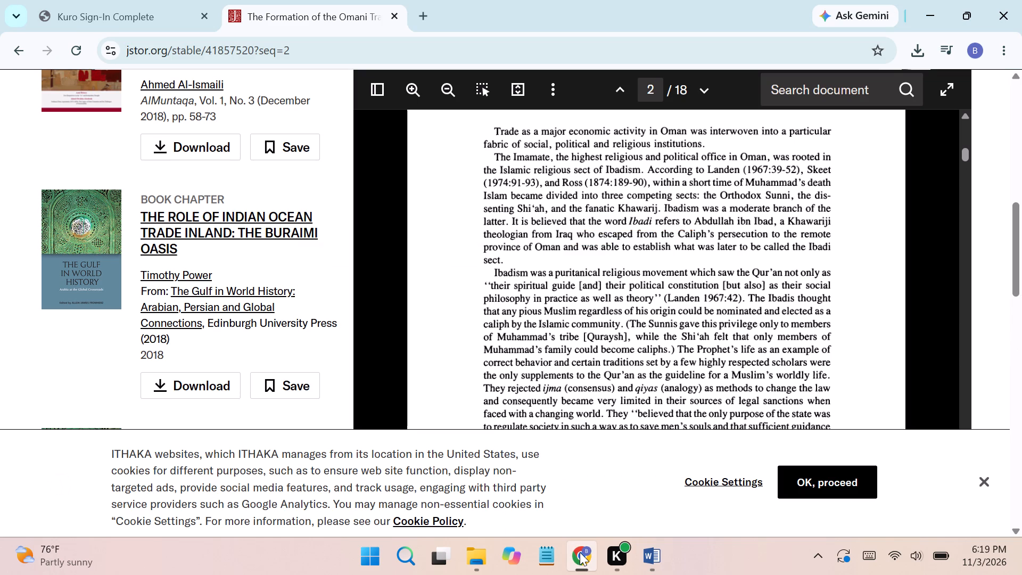
left_click(644, 558)
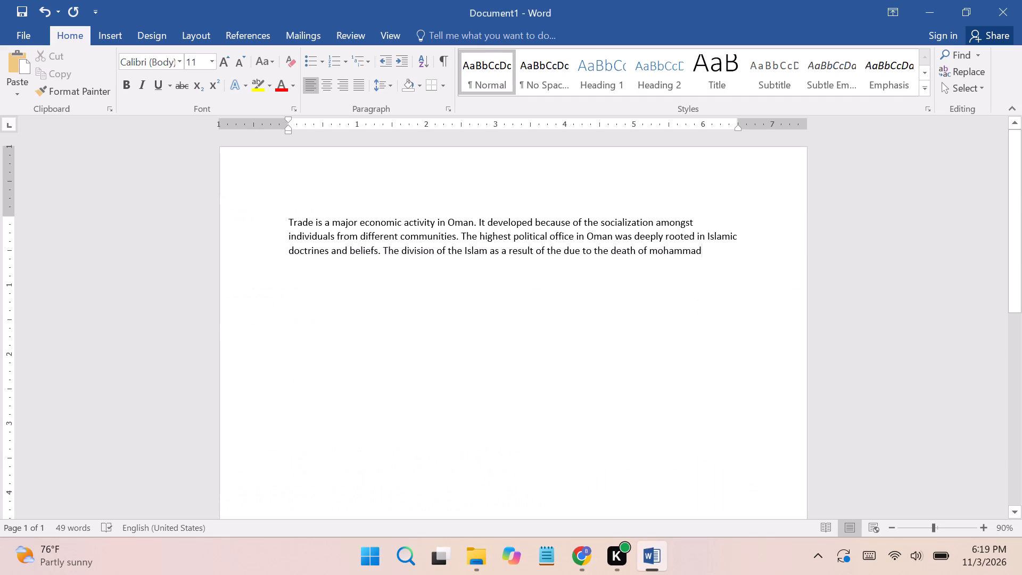
key("space")
type("gave")
key("space")
type("rise")
key("space")
type("to different")
key("space")
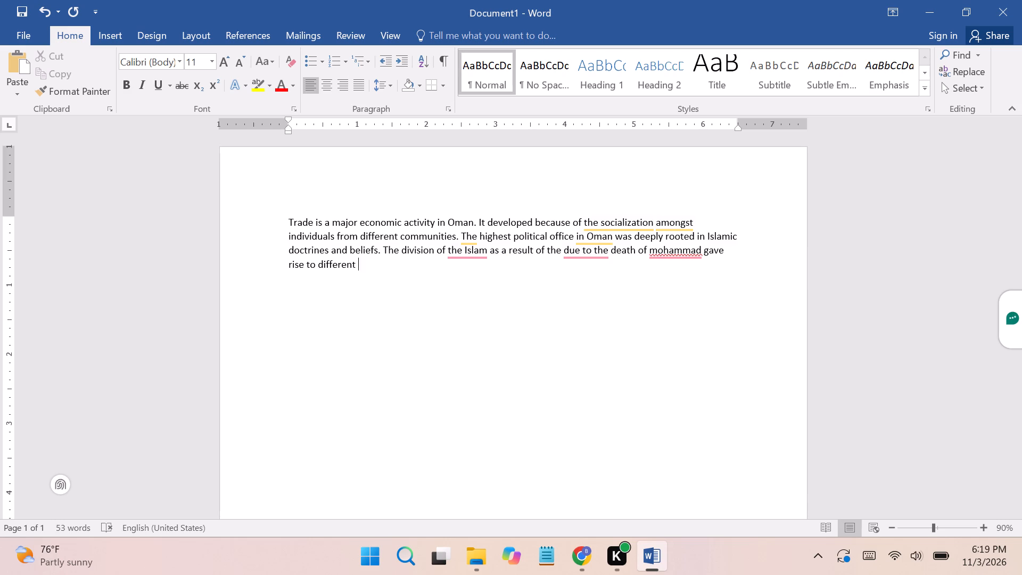
key("BackSpace")
key("BackSpace")
key("BackSpace")
key("BackSpace")
key("BackSpace")
key("BackSpace")
key("BackSpace")
key("BackSpace")
key("BackSpace")
key("BackSpace")
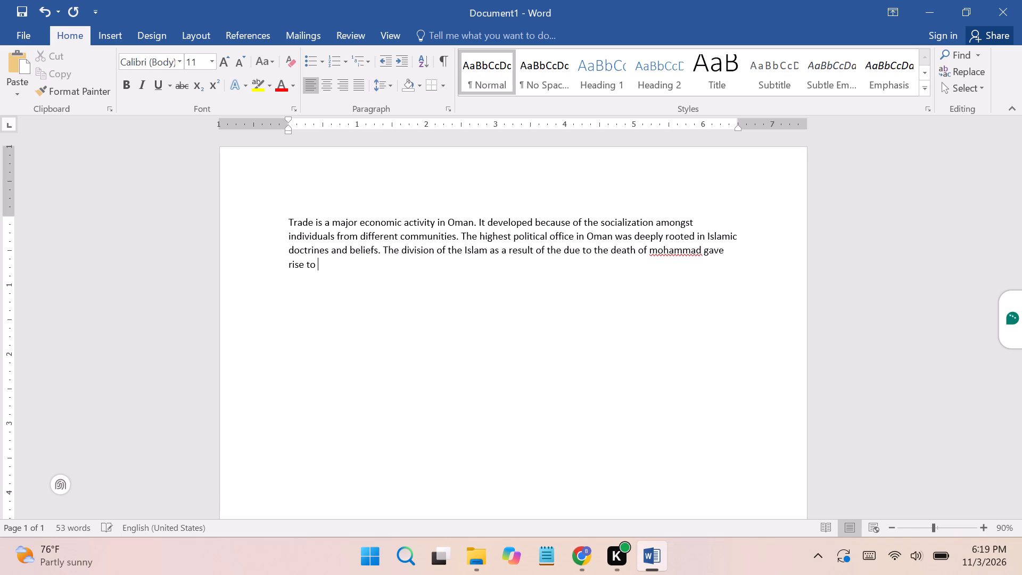
Finish the sentence on the division of Islam with "three different groups.".
type("three di")
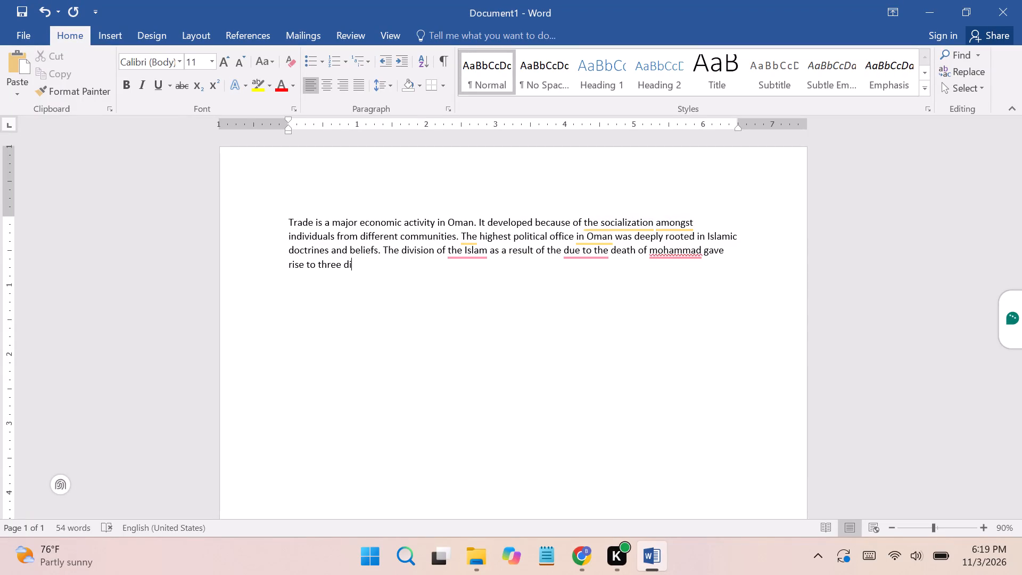
type("fferent")
key("space")
type("di")
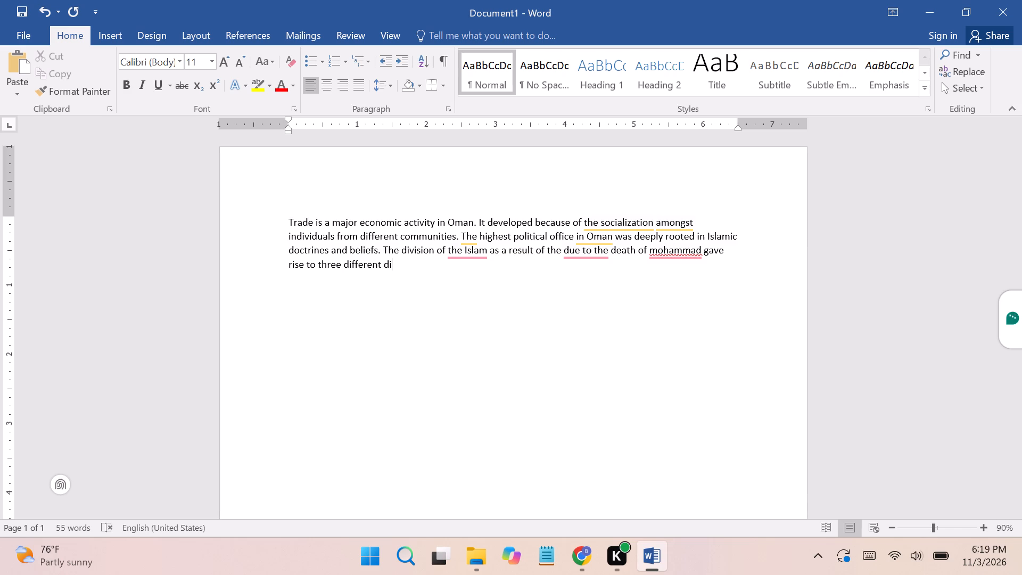
key("BackSpace")
key("BackSpace")
key("BackSpace")
key("space")
type("groups")
type(".")
key("space")
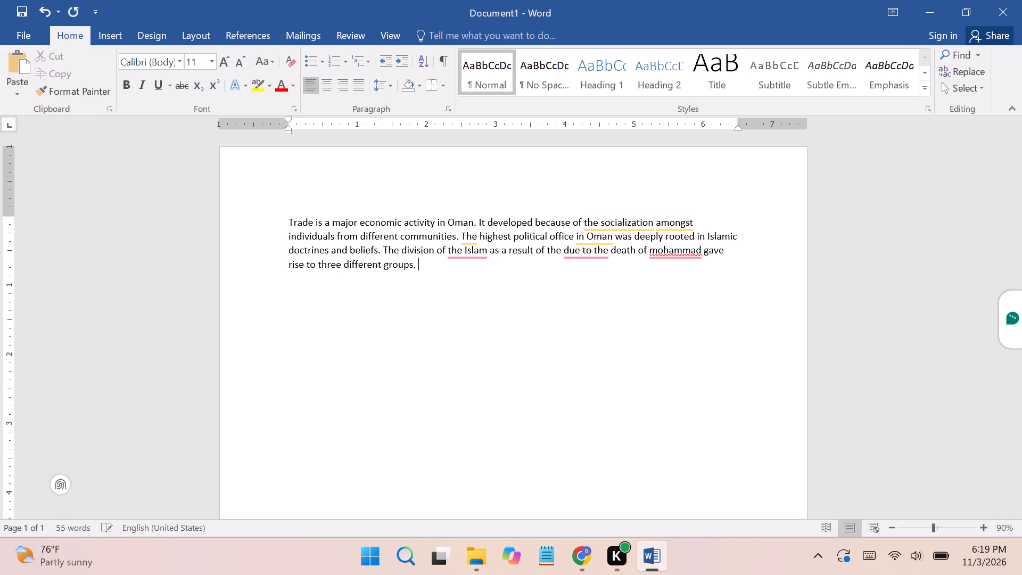
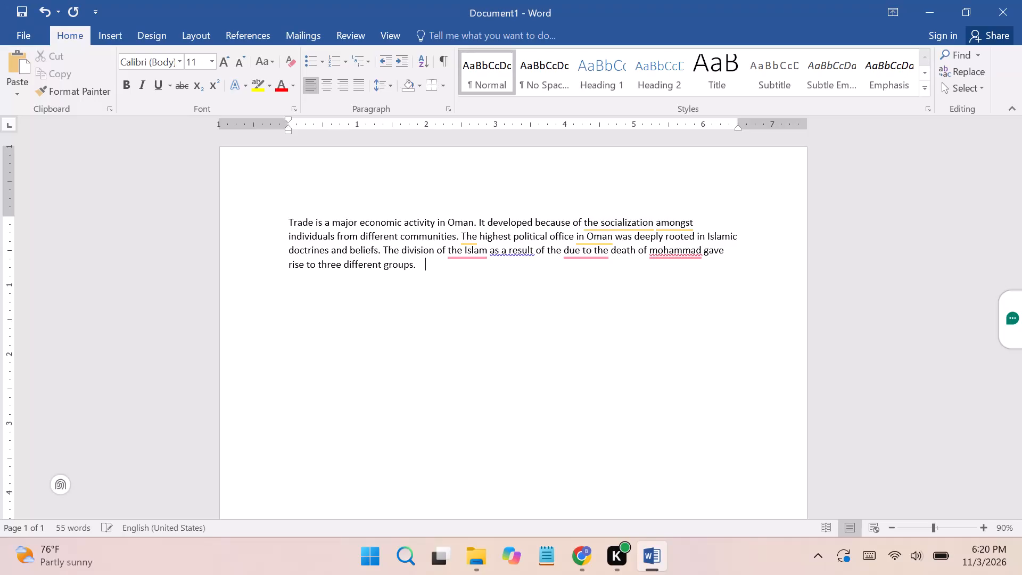
Remove the extra spaces after "groups.", consult the Ibadism passage in the JSTOR article in Chrome, and write in Word: "One of these groups was the Ibadilism".
key("BackSpace")
key("BackSpace")
left_click(582, 549)
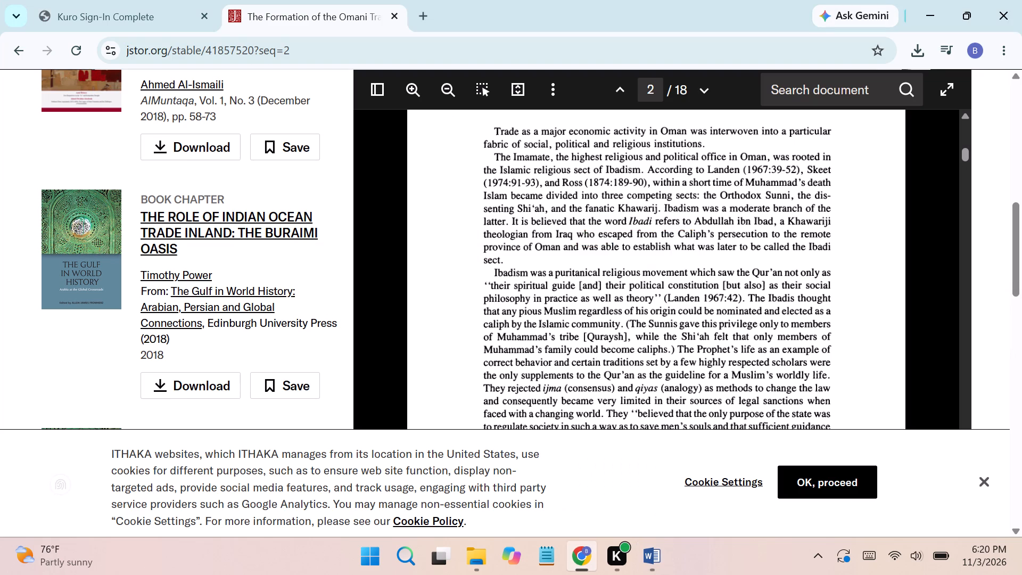
left_click(587, 303)
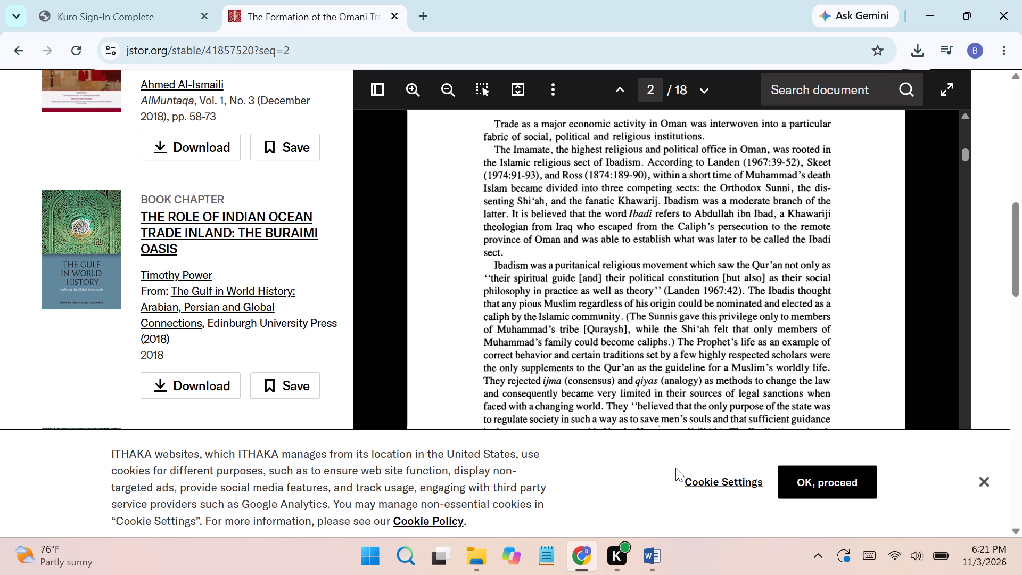
left_click(646, 564)
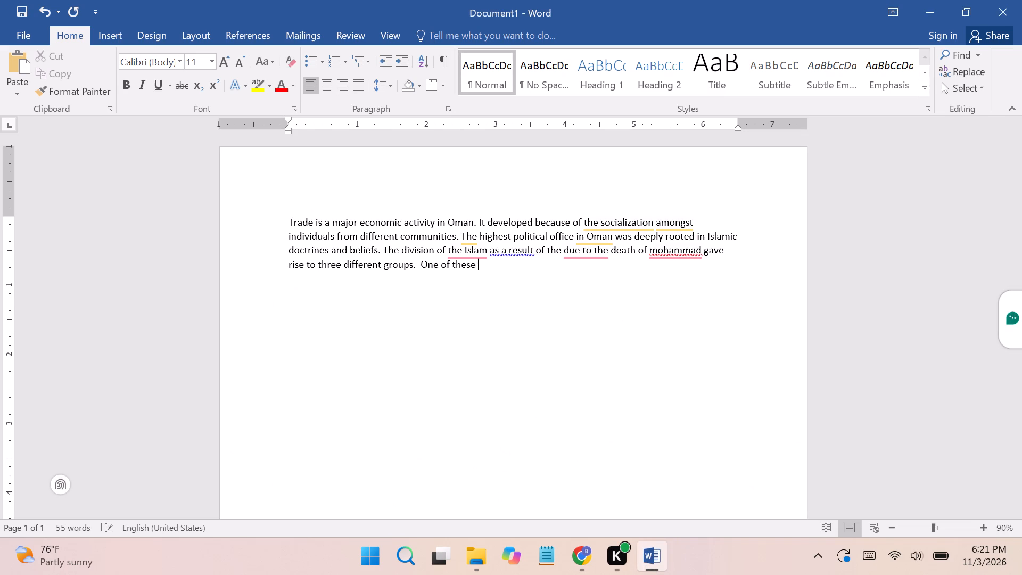
type("group")
key("s")
key("space")
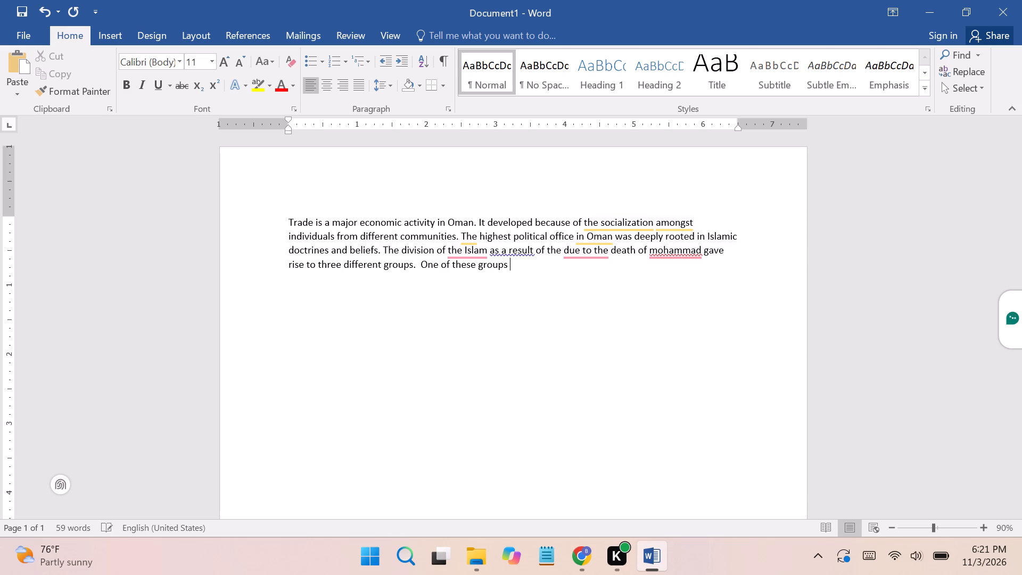
type("was the")
key("space")
type("badil")
type("ism")
key("space")
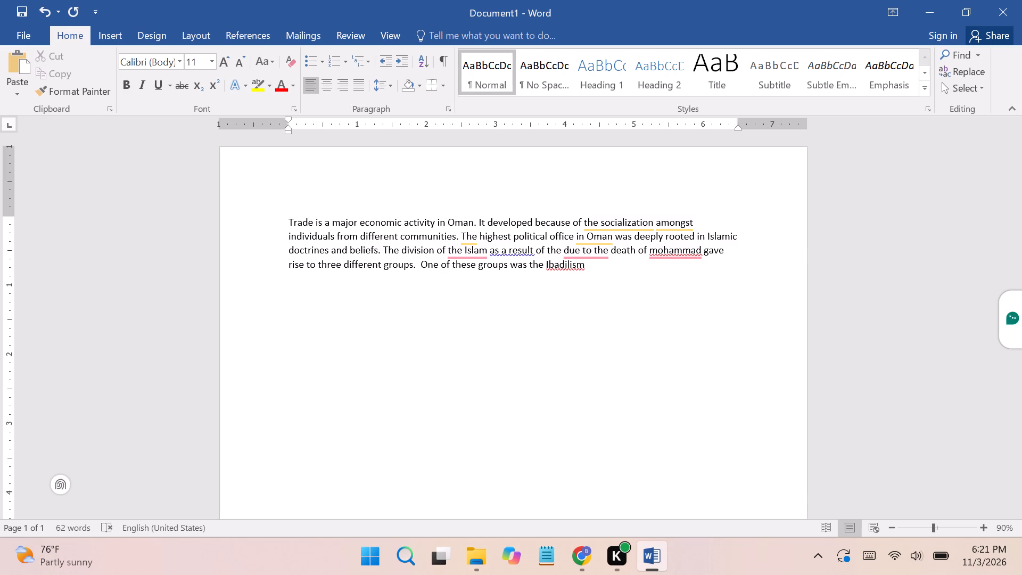
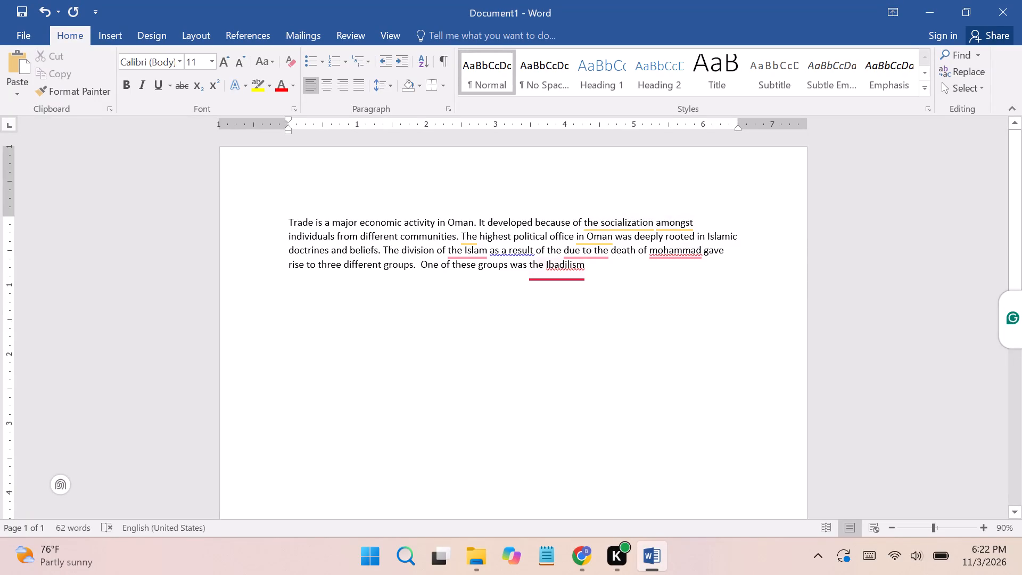
Replace "the Ibadilism" at the end of the text with the suggested correction "Ibadism".
left_click(555, 275)
left_click(575, 315)
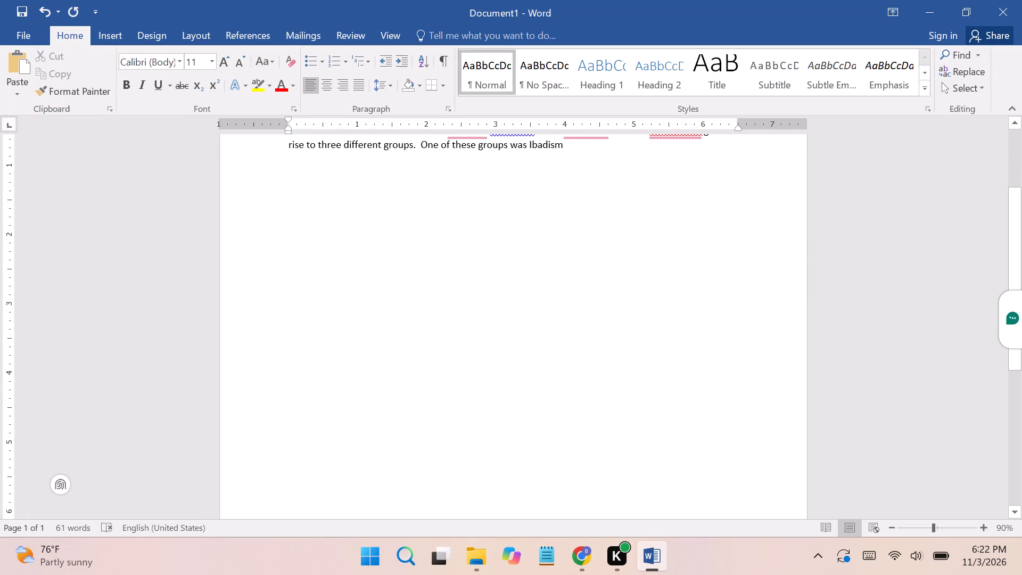
Consult the Ibadism passage in the JSTOR article in Chrome, and continue the sentence in Word with "which saw Qur as their".
left_click(581, 554)
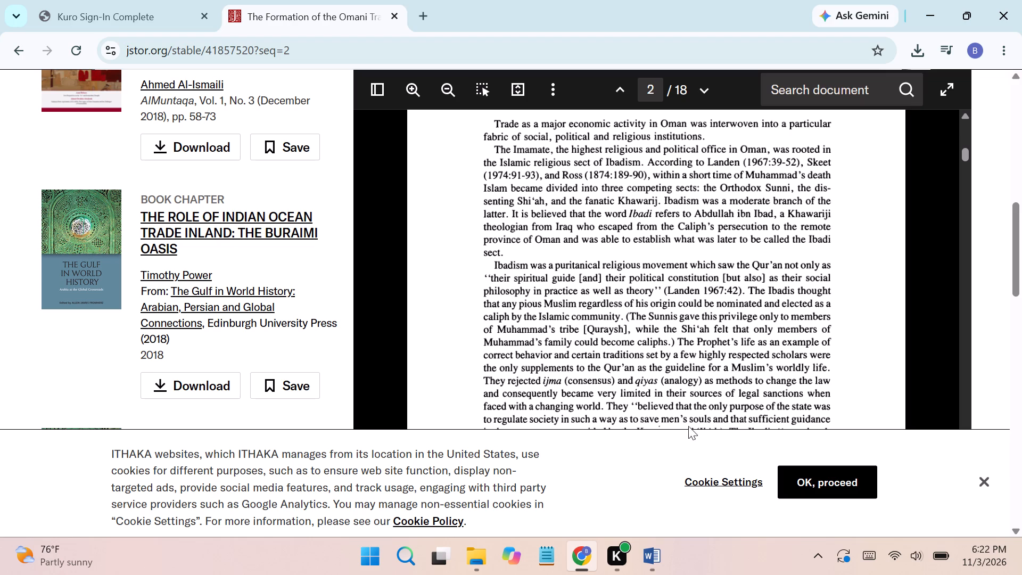
left_click(665, 568)
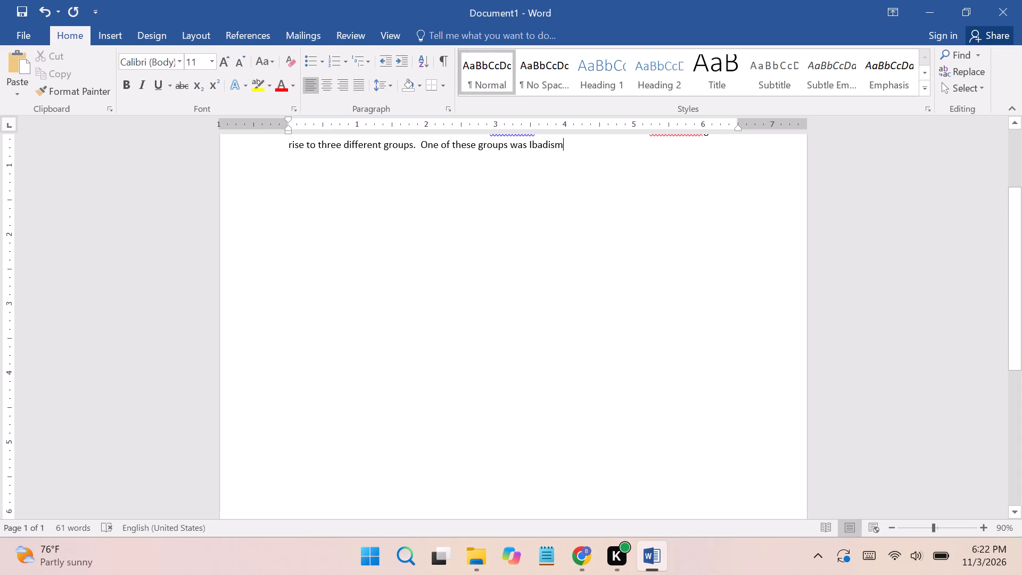
key("space")
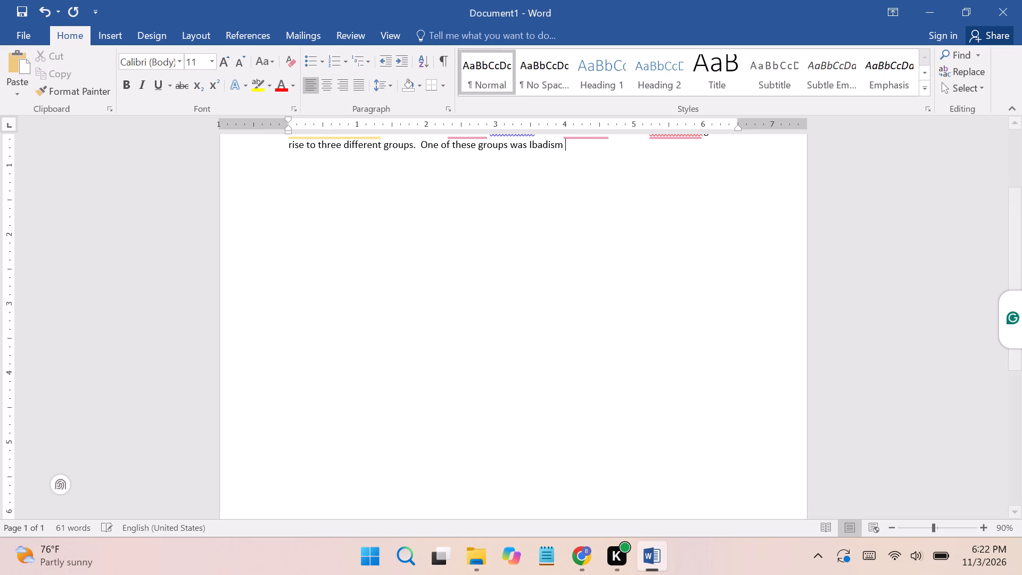
type("whis")
key("space")
key("BackSpace")
key("BackSpace")
type("ch saw")
key("space")
type("QUR")
key("BackSpace")
key("BackSpace")
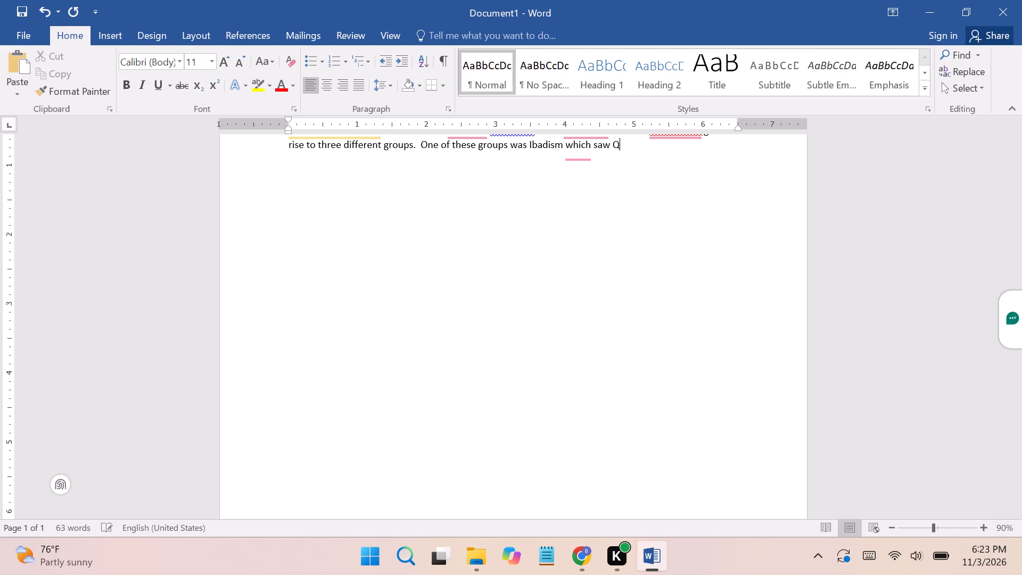
type("ur")
key("space")
type("as their")
key("space")
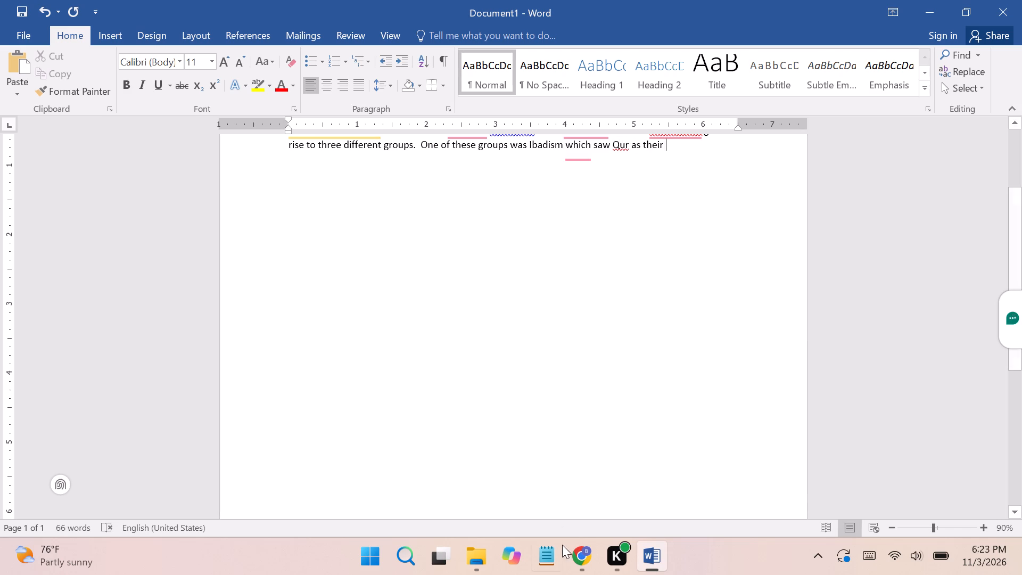
Check the Ibadism passage in Chrome again, and complete the sentence in Word with "only spiritual guide and constitution.".
left_click(585, 560)
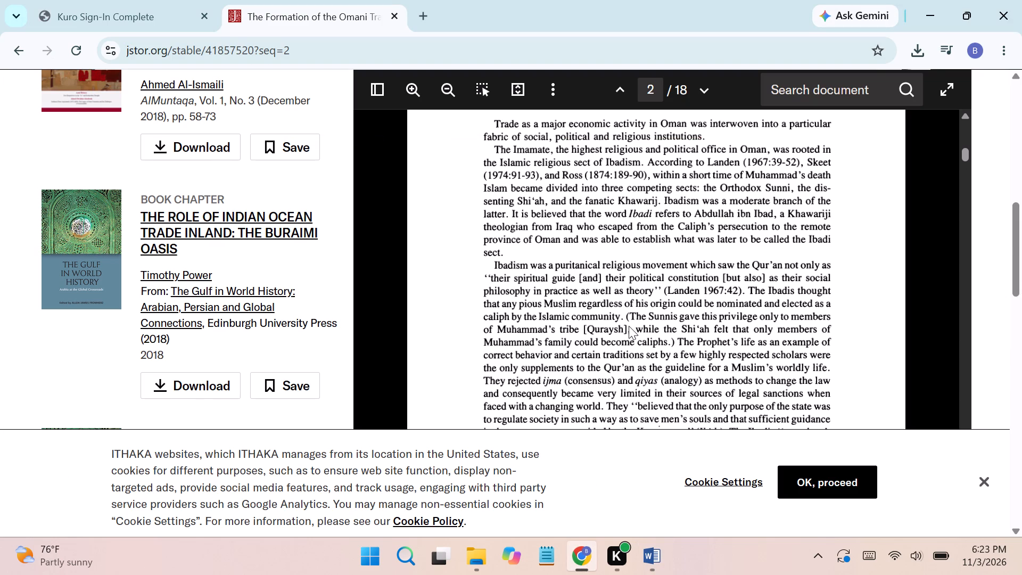
left_click(647, 550)
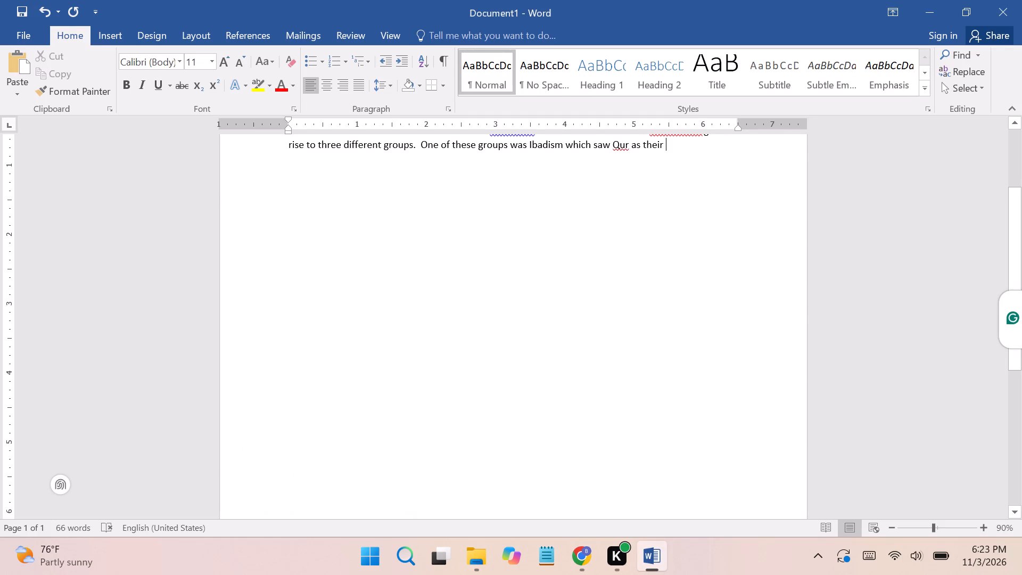
type("only")
key("space")
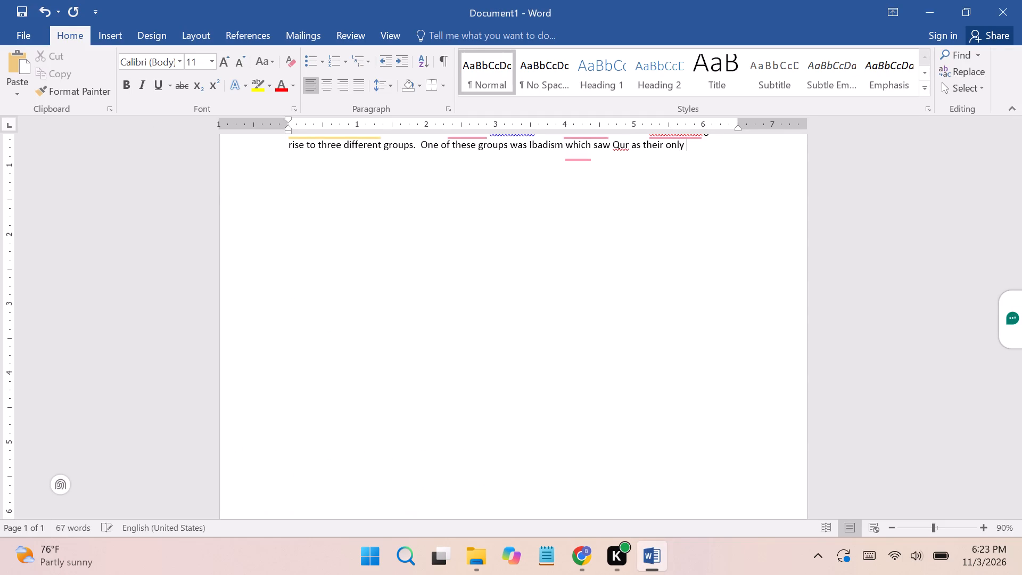
type("spiritual")
key("space")
type("guide and")
key("space")
key("c")
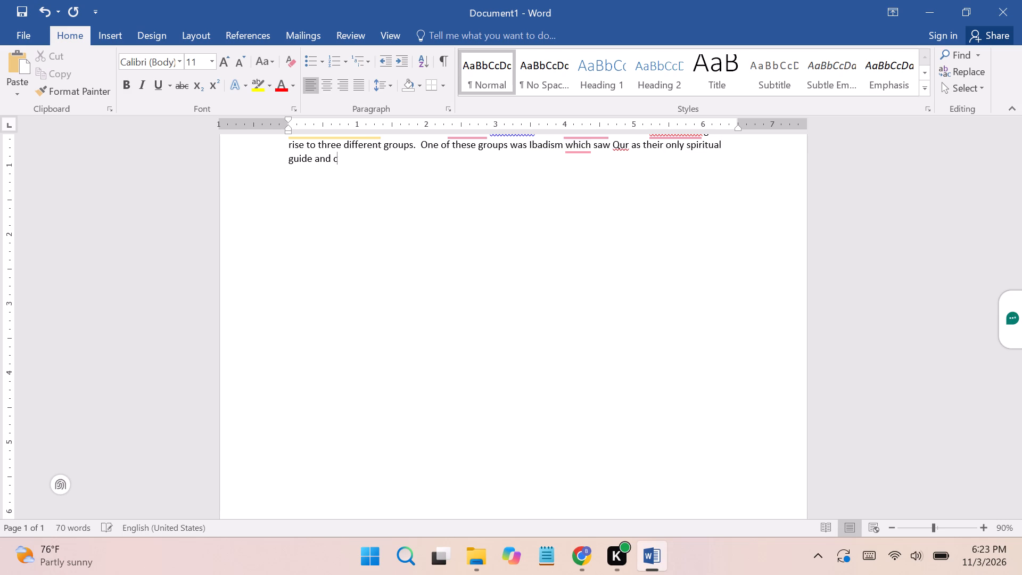
type("onstitution")
type(".")
key("space")
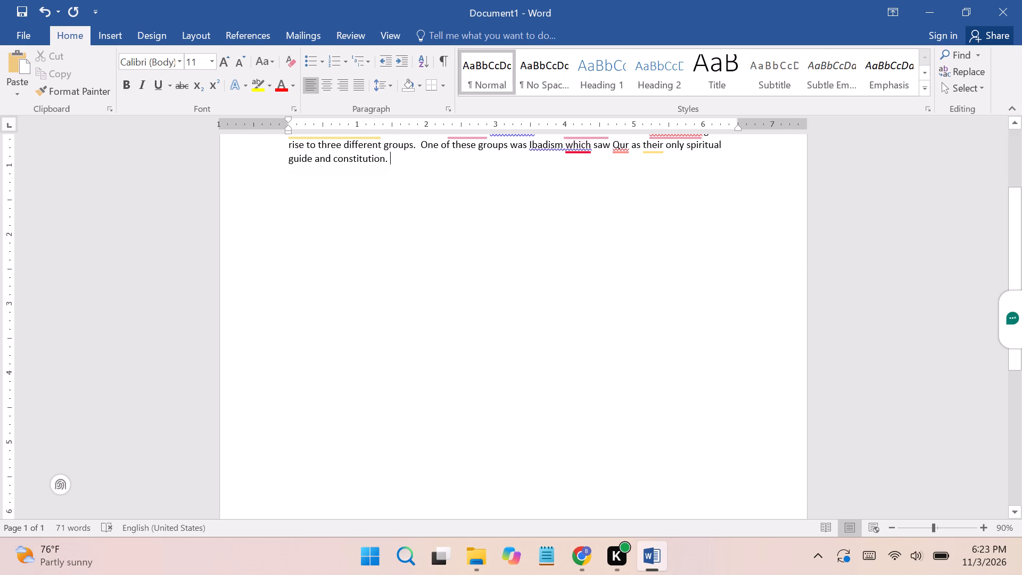
Apply the suggested comma after "Ibadism" in the last sentence.
left_click(580, 146)
left_click(594, 190)
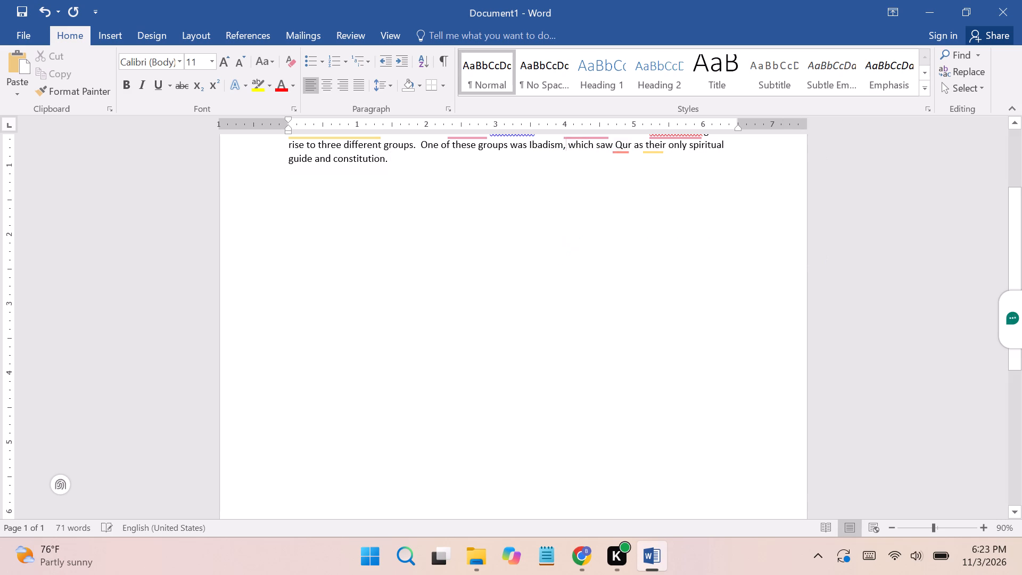
Replace "Qur" with the suggested "the Qur'an" and shorten it to "the Qur'".
left_click(629, 149)
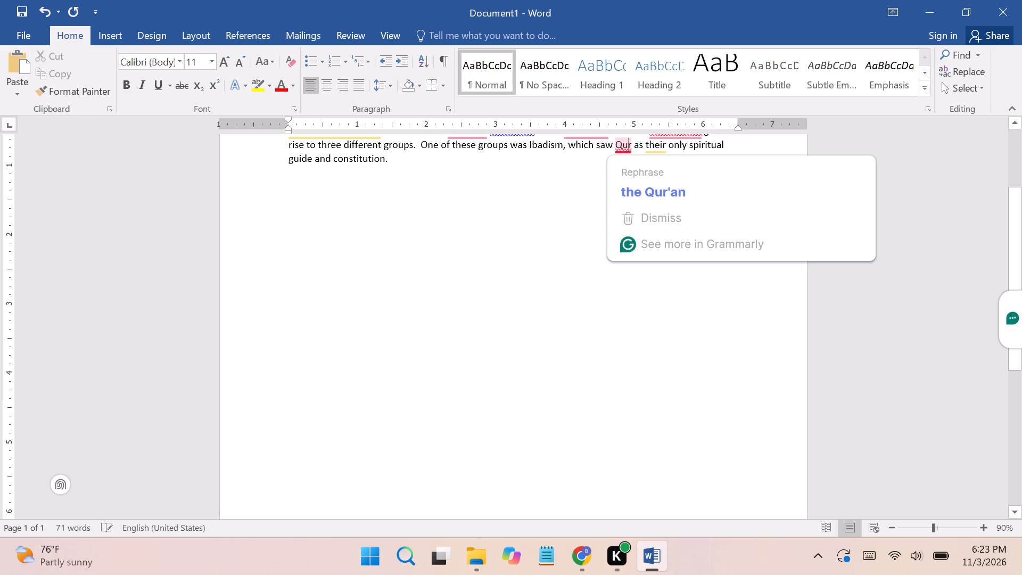
left_click(650, 186)
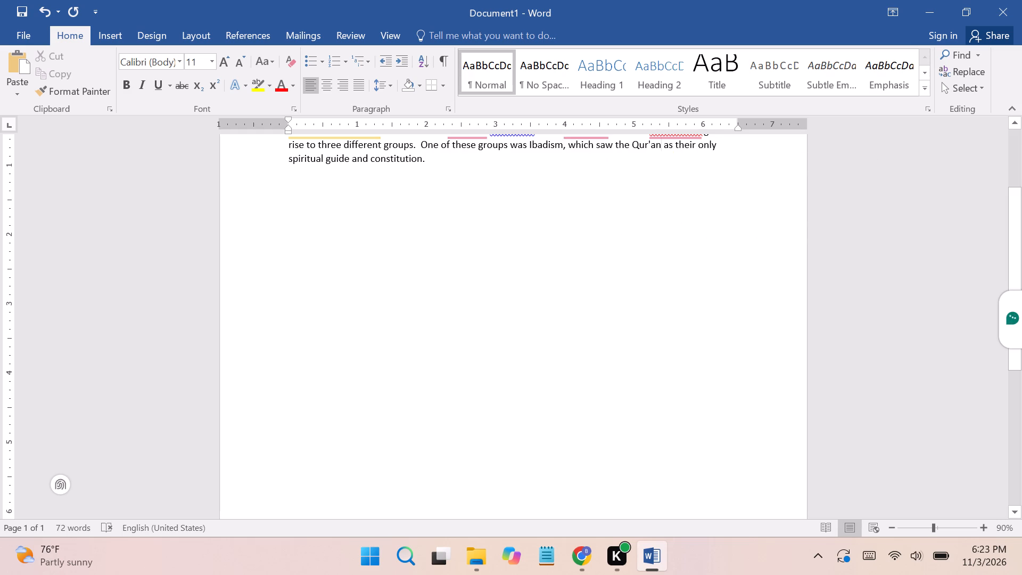
key("BackSpace")
key("BackSpace")
left_click(469, 174)
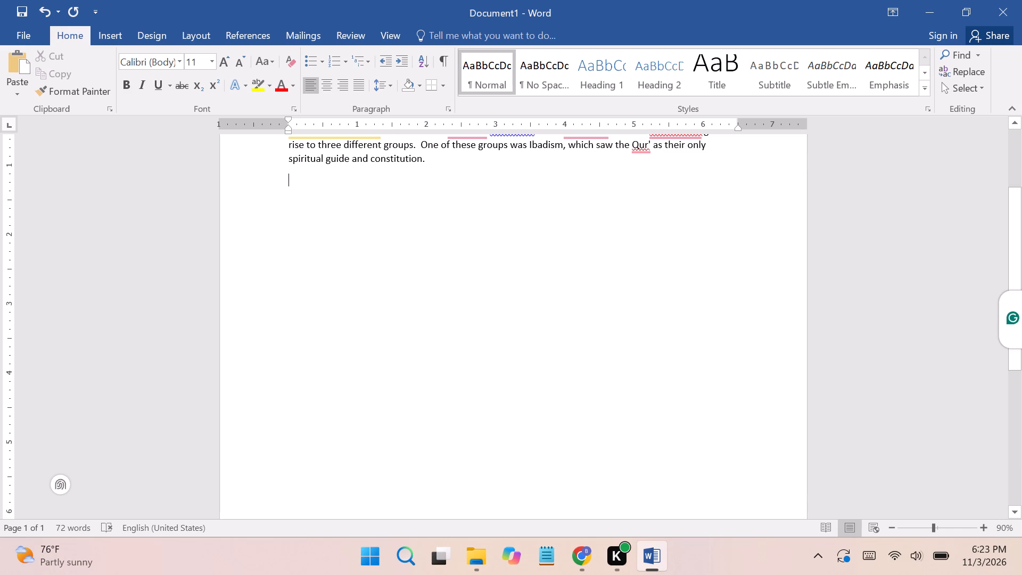
Look up the article's title on the first page of the JSTOR document in Chrome.
scroll(471, 178, "up", 3)
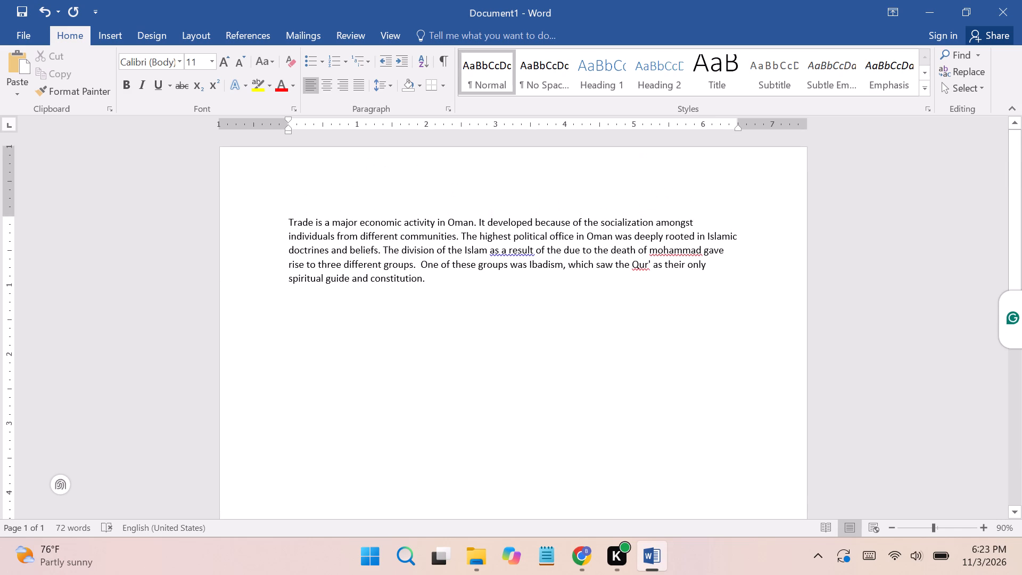
left_click(578, 554)
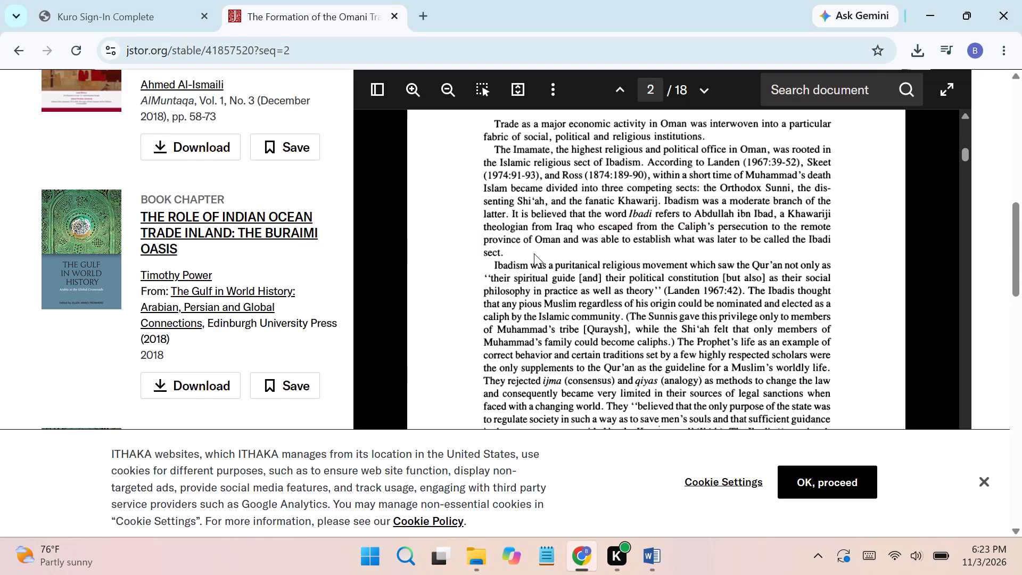
scroll(534, 253, "up", 3)
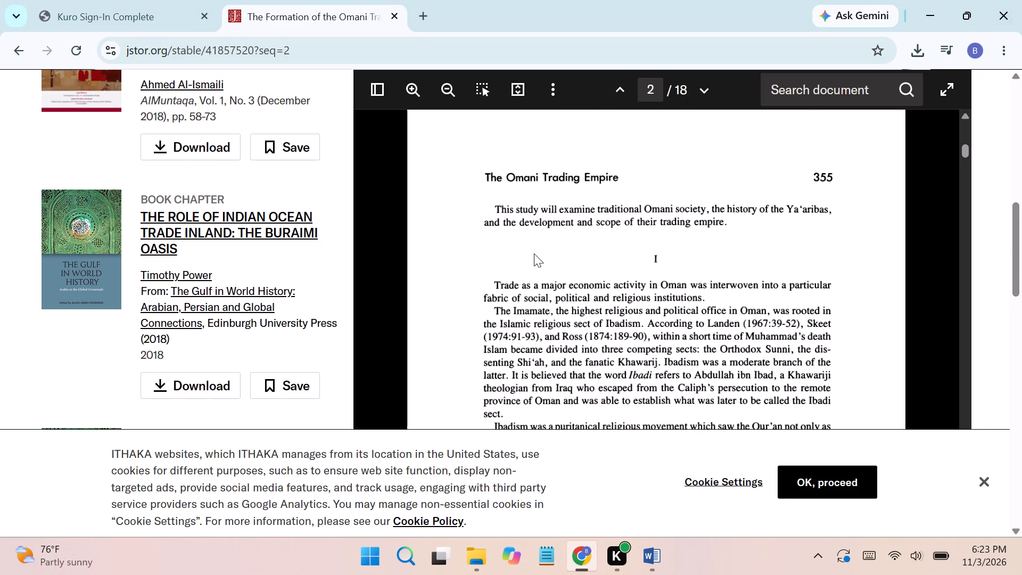
scroll(534, 253, "up", 3)
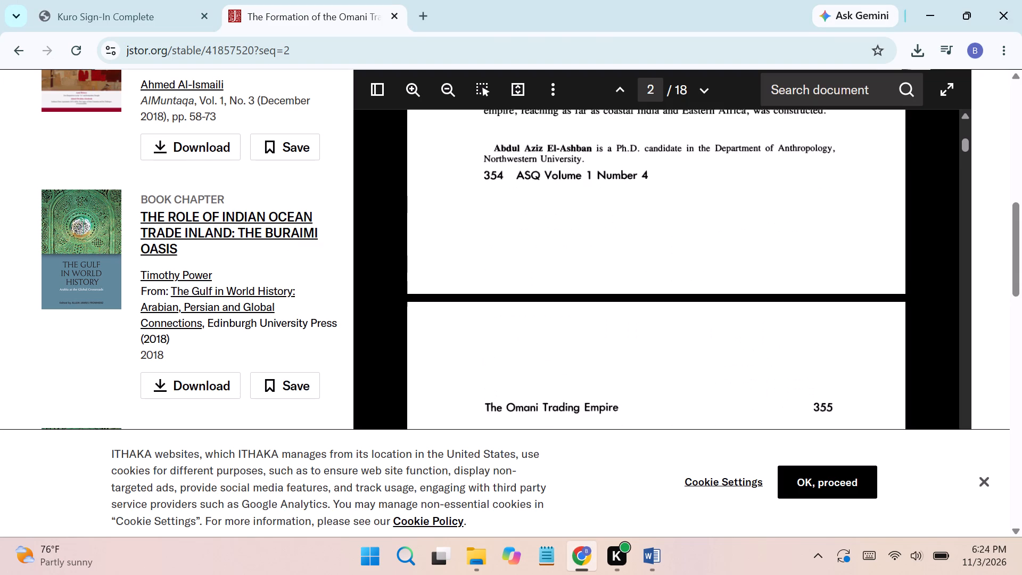
scroll(534, 253, "up", 3)
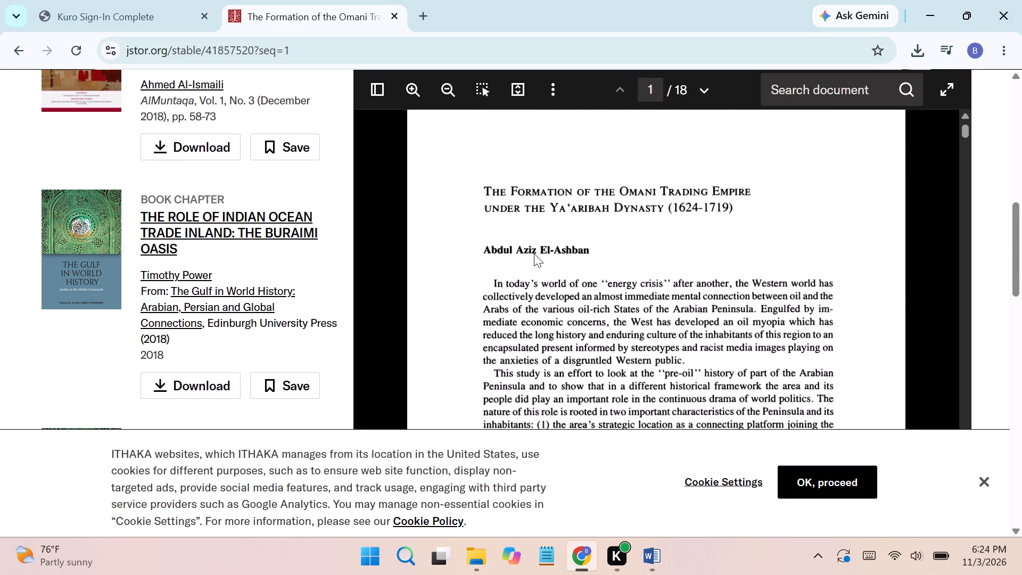
In Word, insert a line above the paragraph and begin the title with "The Formation of the".
left_click(662, 557)
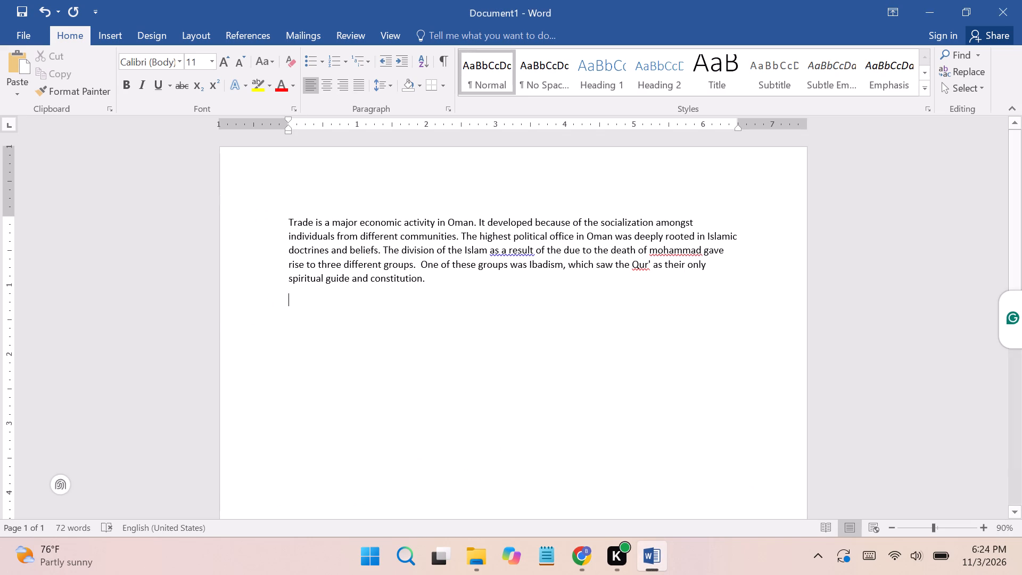
left_click(290, 215)
key("shift+Return")
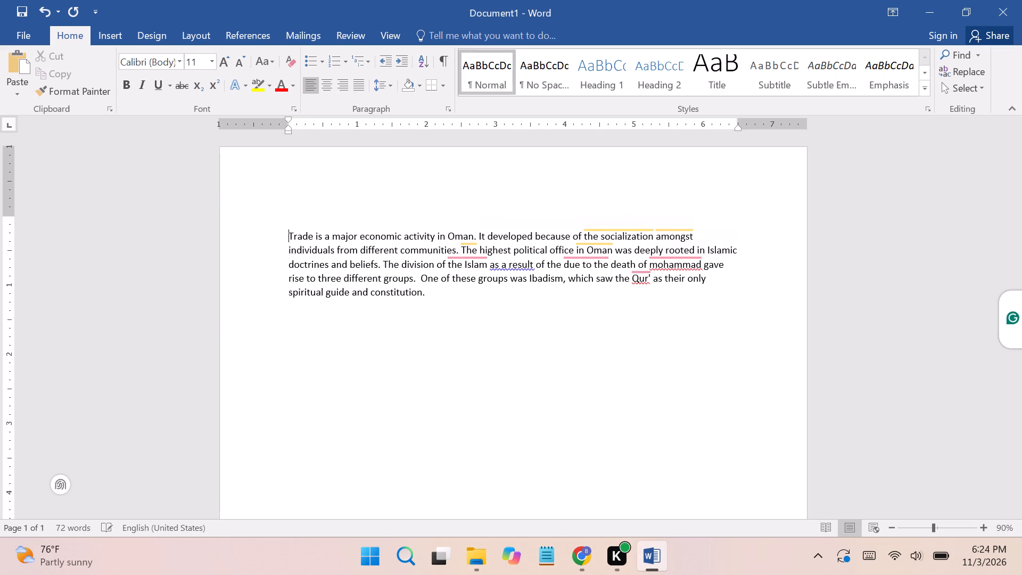
left_click(294, 214)
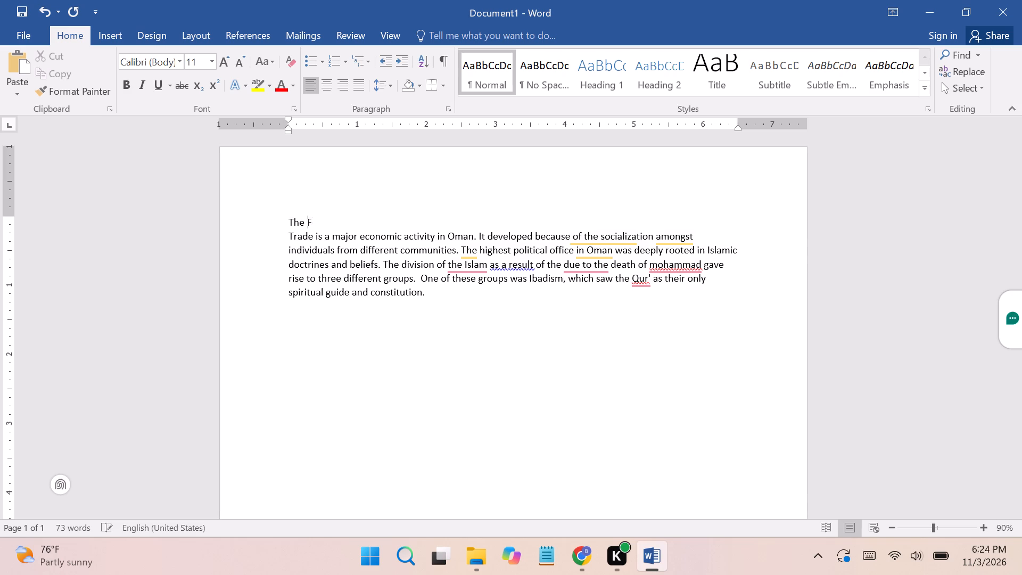
type("ormation fo")
key("space")
key("BackSpace")
key("BackSpace")
key("BackSpace")
type("of the")
key("space")
key("BackSpace")
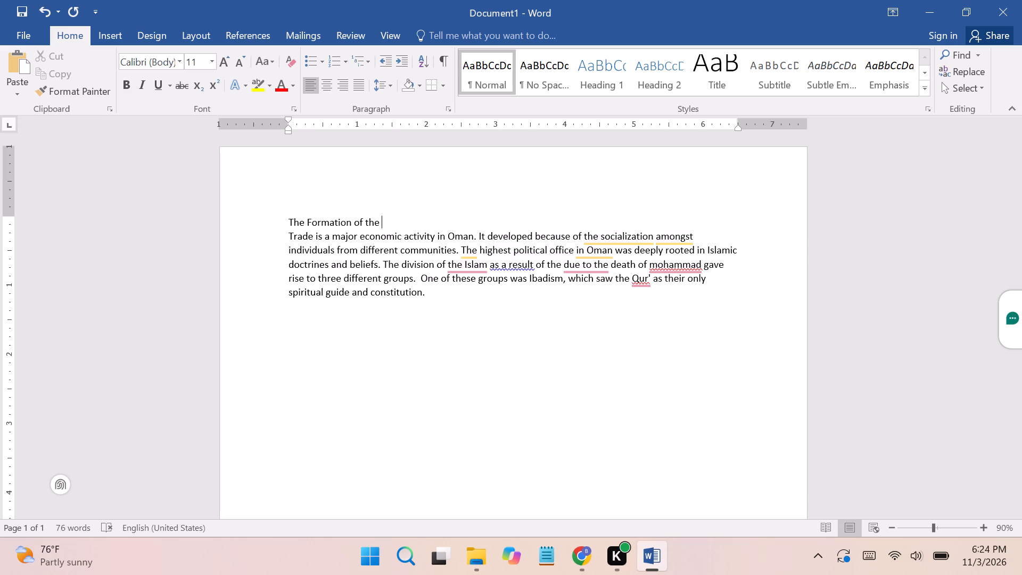
Complete the title as "The Formation of The Omani Trade Empire" and add a blank line beneath it.
key("BackSpace")
key("BackSpace")
key("BackSpace")
key("BackSpace")
key("BackSpace")
key("t")
key("m")
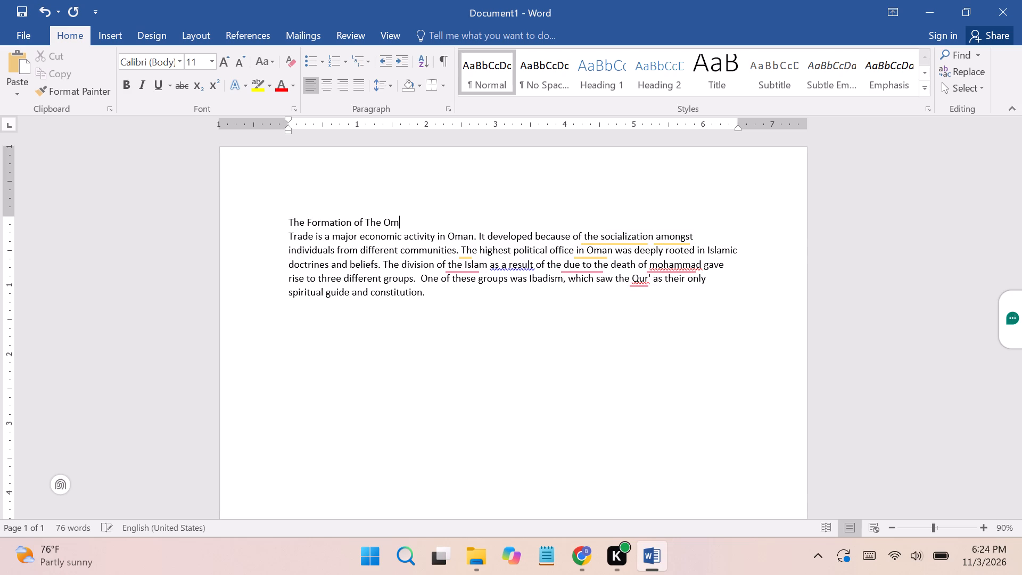
type("an")
type("i")
key("space")
type("rade")
key("space")
key("e")
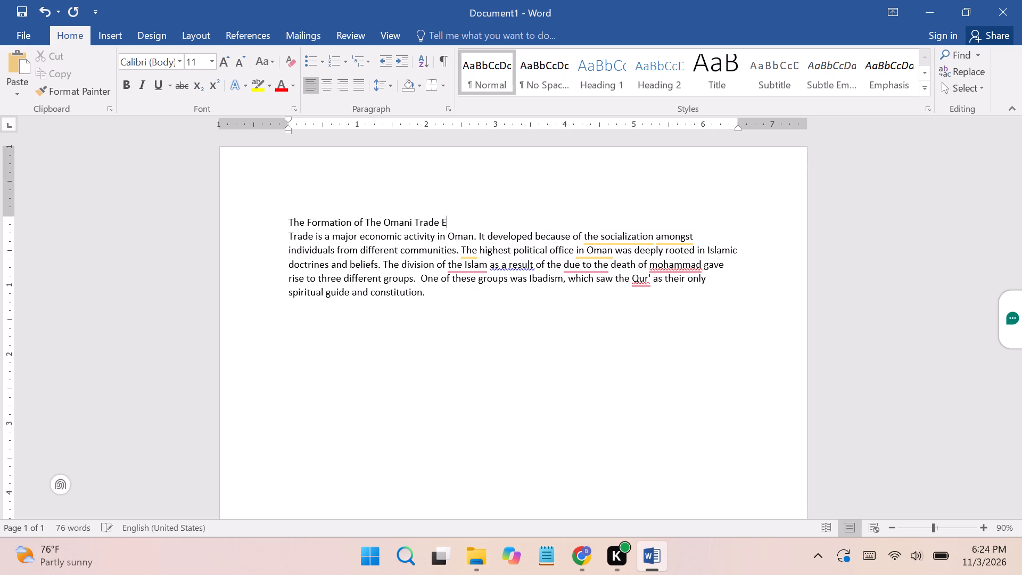
type("ire")
key("shift+Return")
scroll(411, 236, "right", 1)
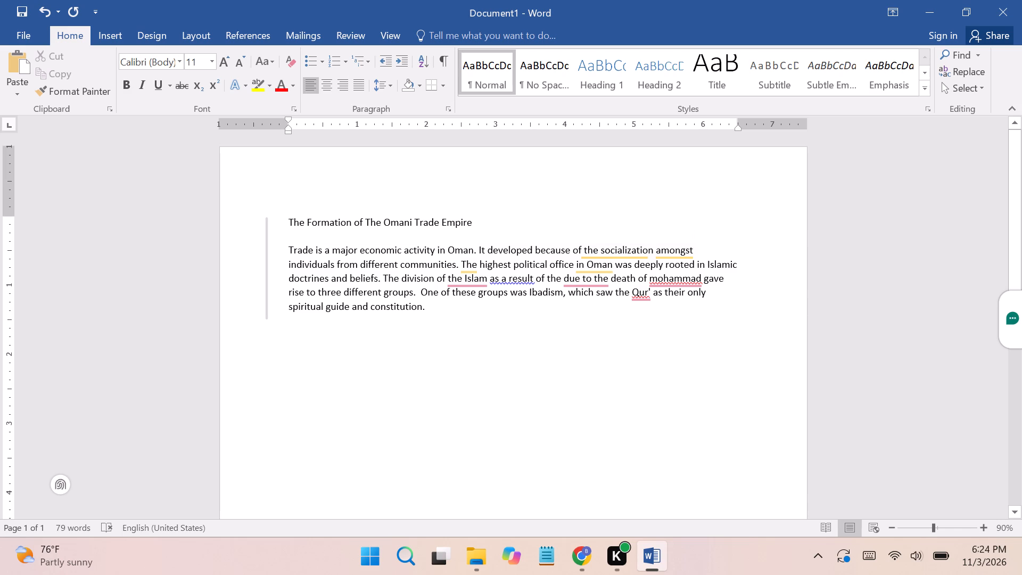
scroll(430, 233, "right", 1)
left_click_drag(473, 220, 285, 221)
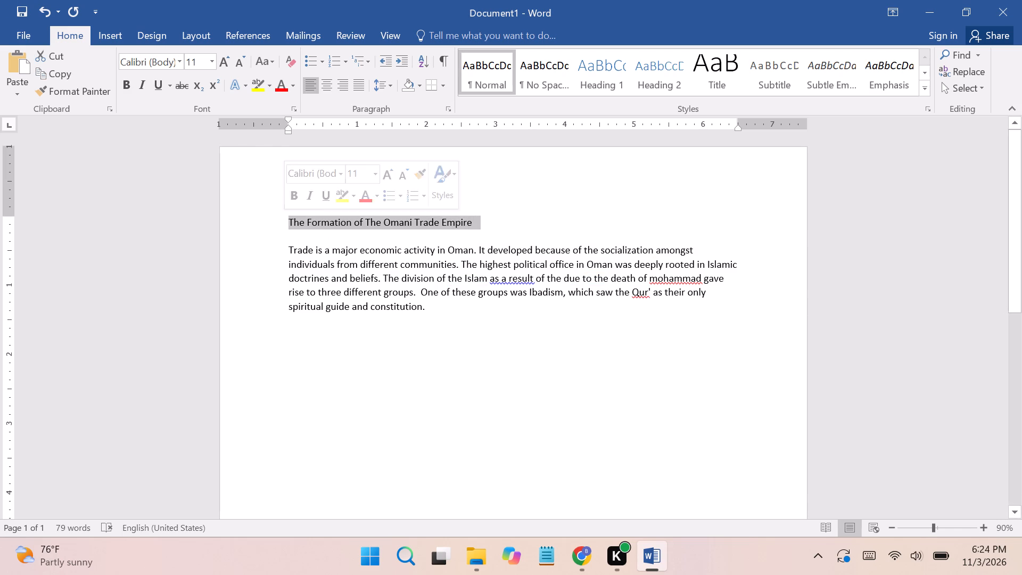
Replace "as a result" with the suggested "because" in the sentence about the division of Islam.
left_click(514, 281)
right_click(514, 281)
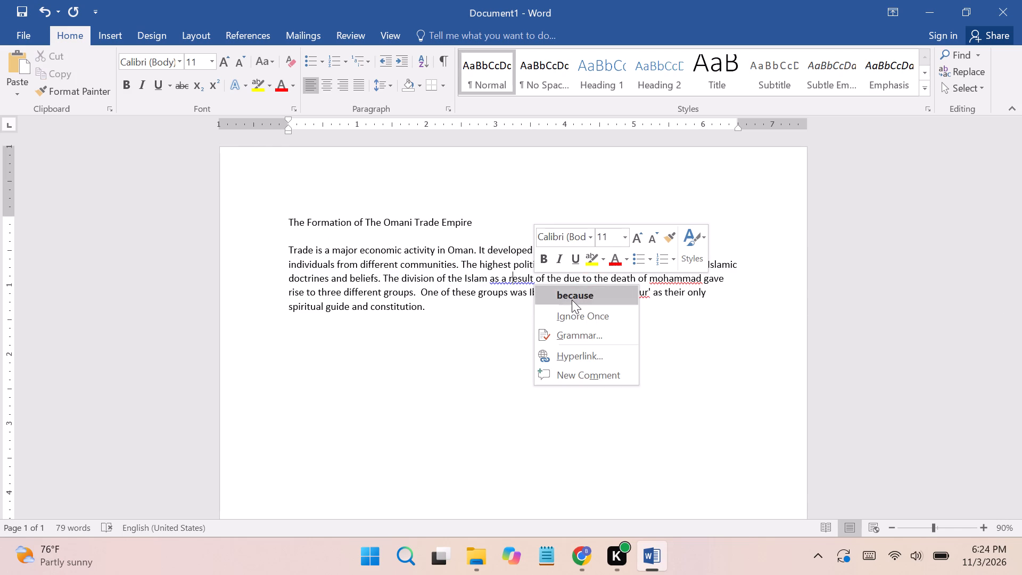
left_click(574, 300)
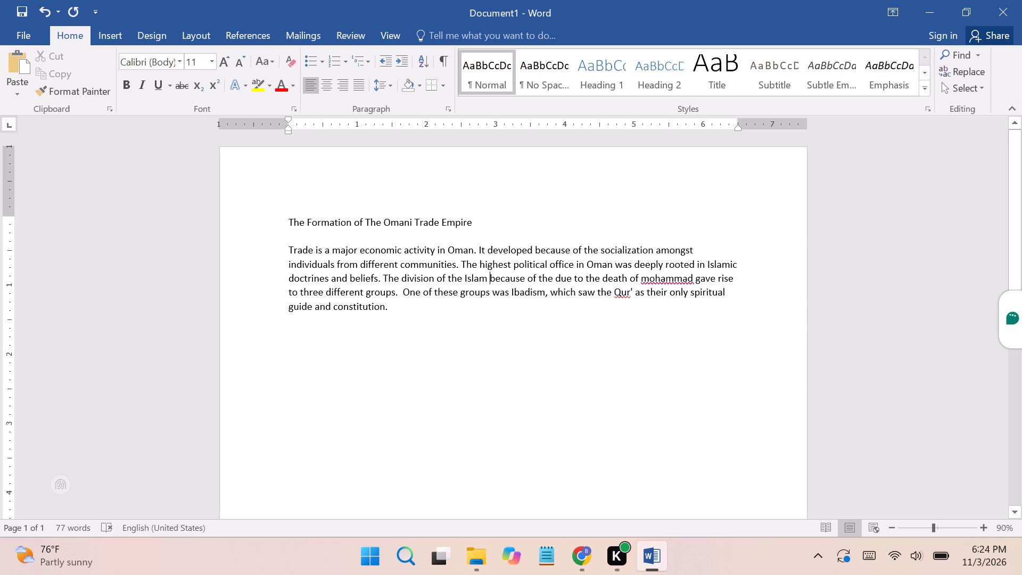
left_click(403, 308)
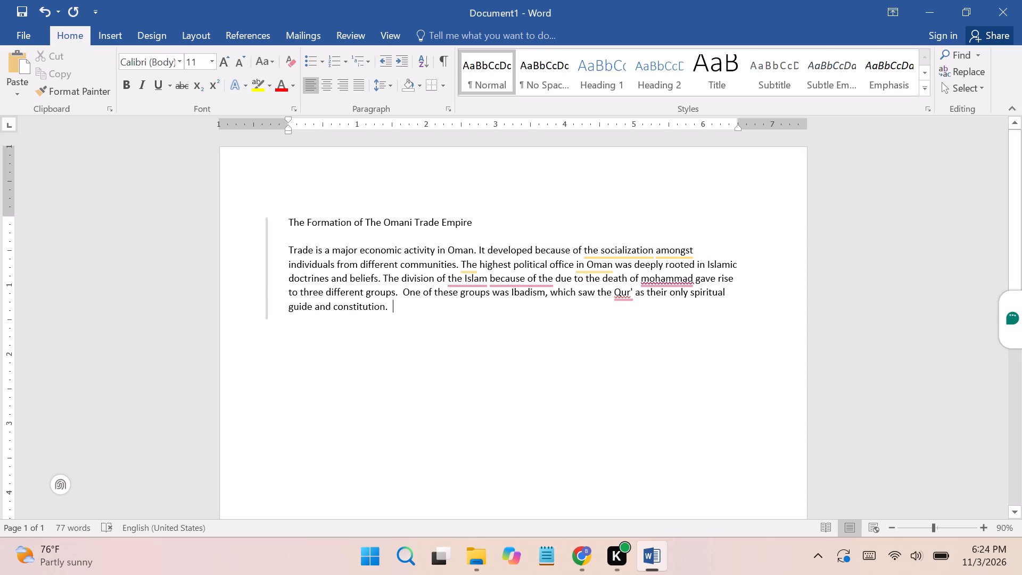
Correct the spelling of "mohammad" to the suggested "Muhammad".
left_click(674, 283)
left_click(687, 330)
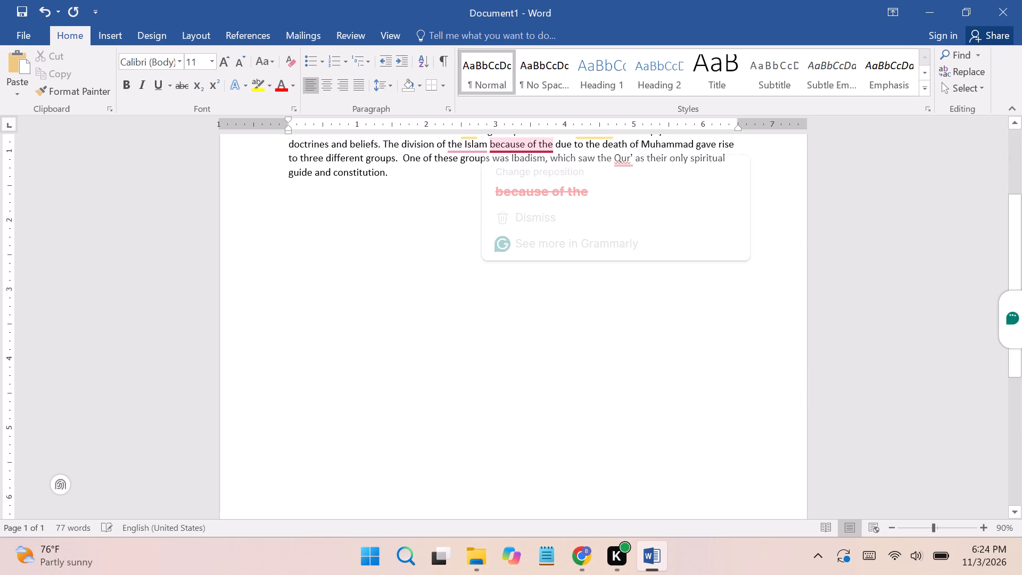
Apply the suggested removals of "because of the" and of "the" before "Islam" in the same sentence.
left_click(510, 149)
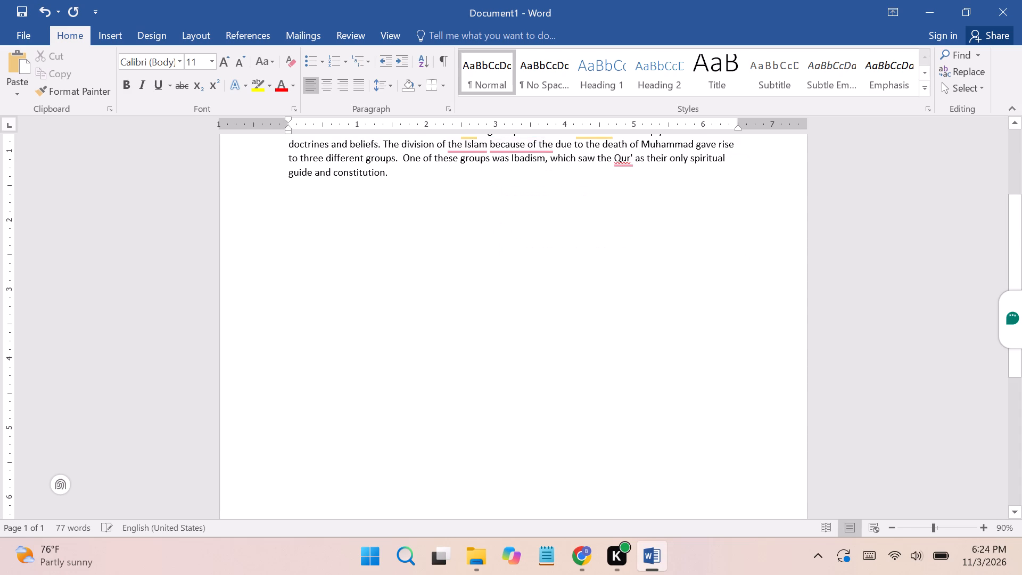
left_click(535, 149)
left_click(542, 182)
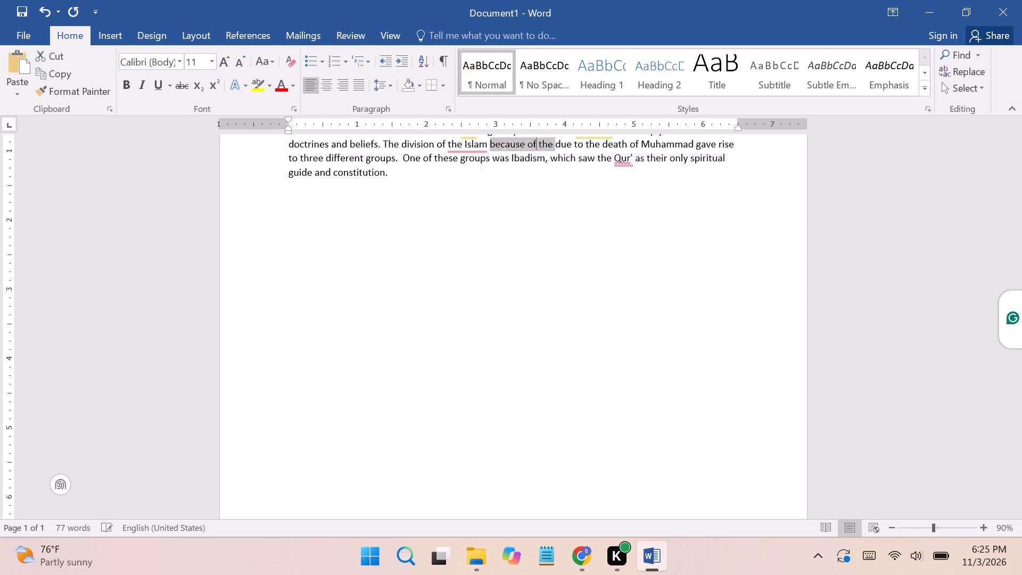
left_click(468, 148)
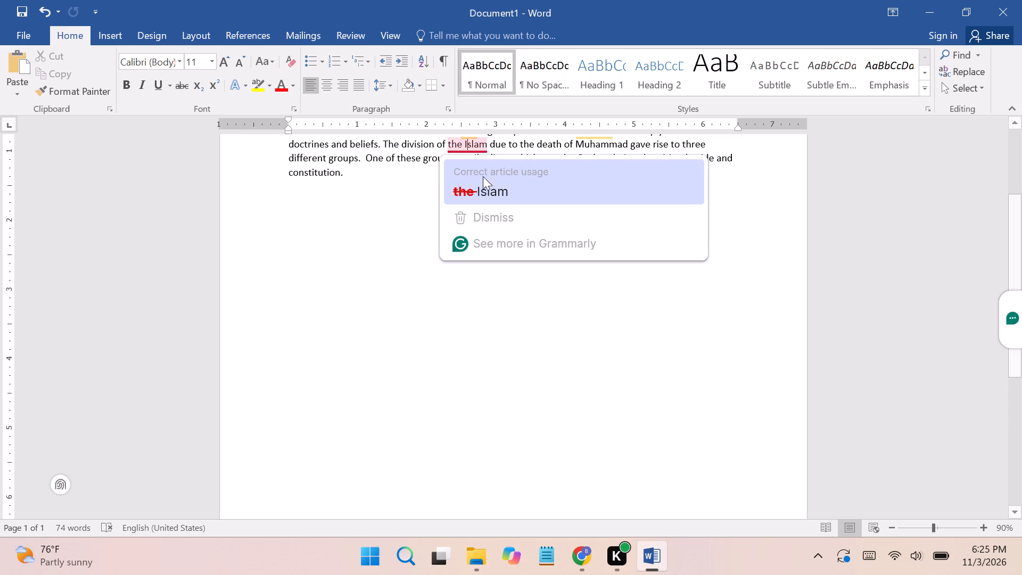
left_click(489, 189)
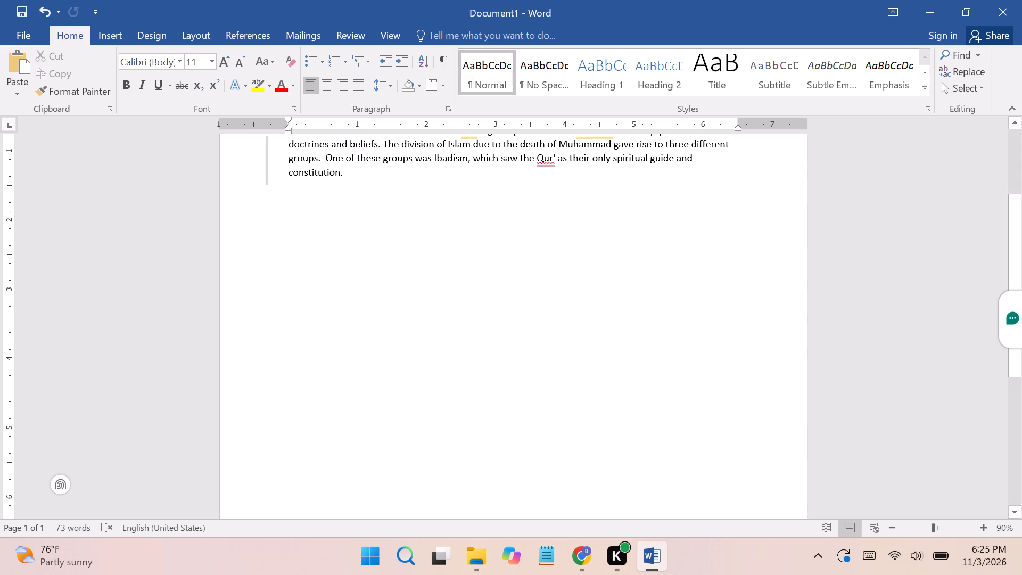
Start a new line after the paragraph's last sentence, which ends in "constitution.".
left_click(547, 157)
left_click(356, 172)
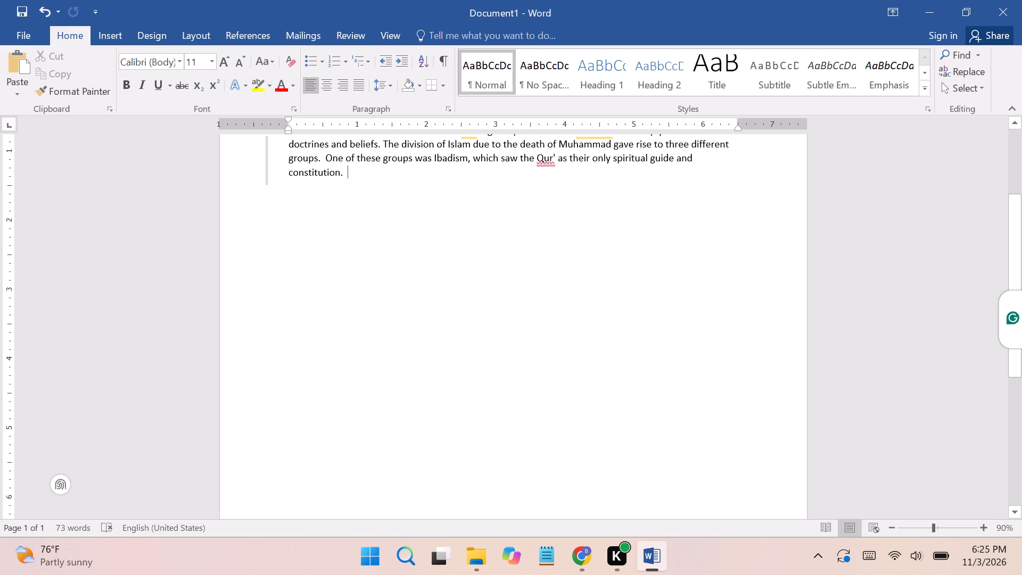
key("shift+Return")
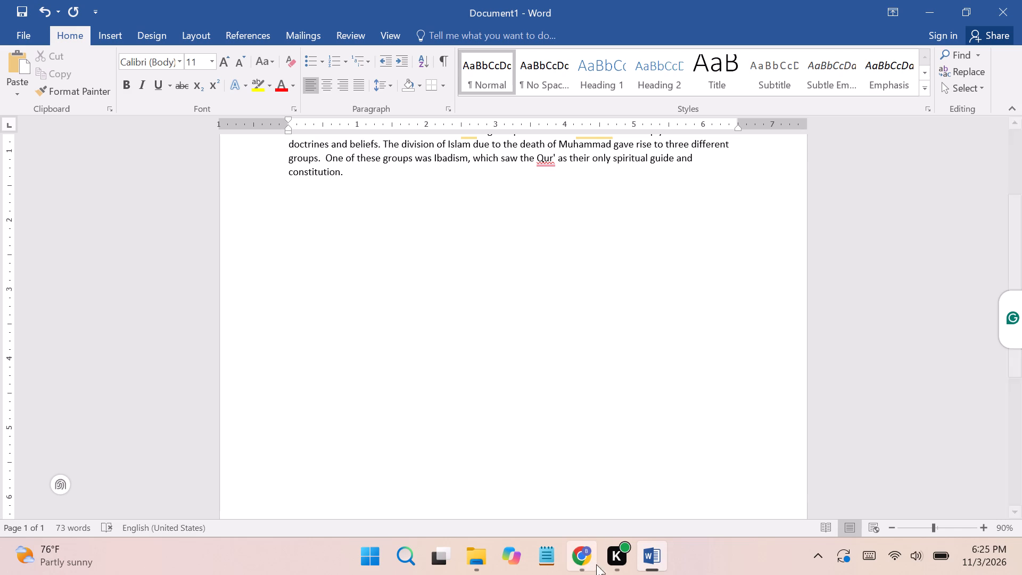
In a new Chrome tab, search the web for "The formation of the Oman trade Empire".
left_click(581, 559)
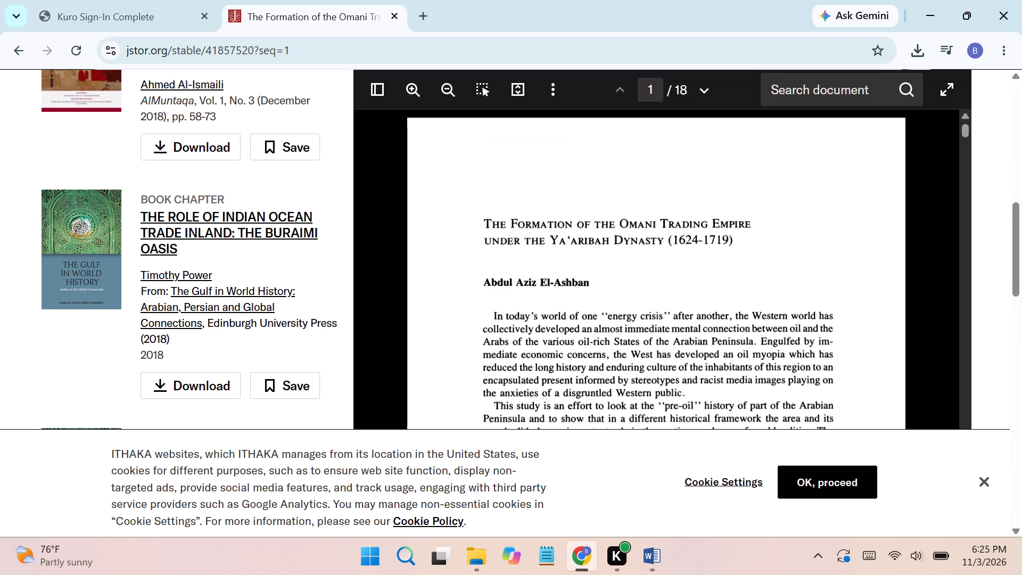
left_click(424, 21)
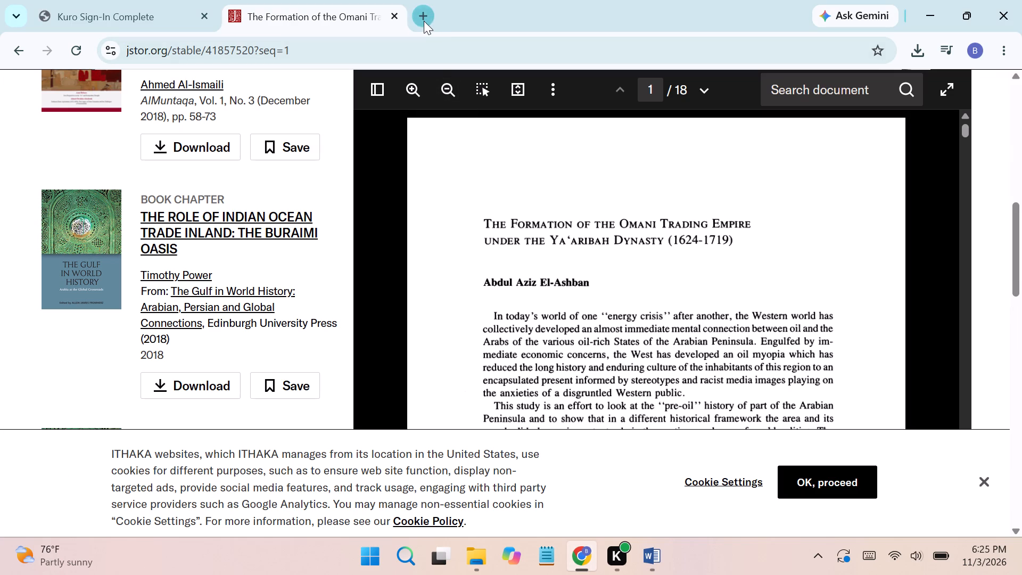
left_click(214, 42)
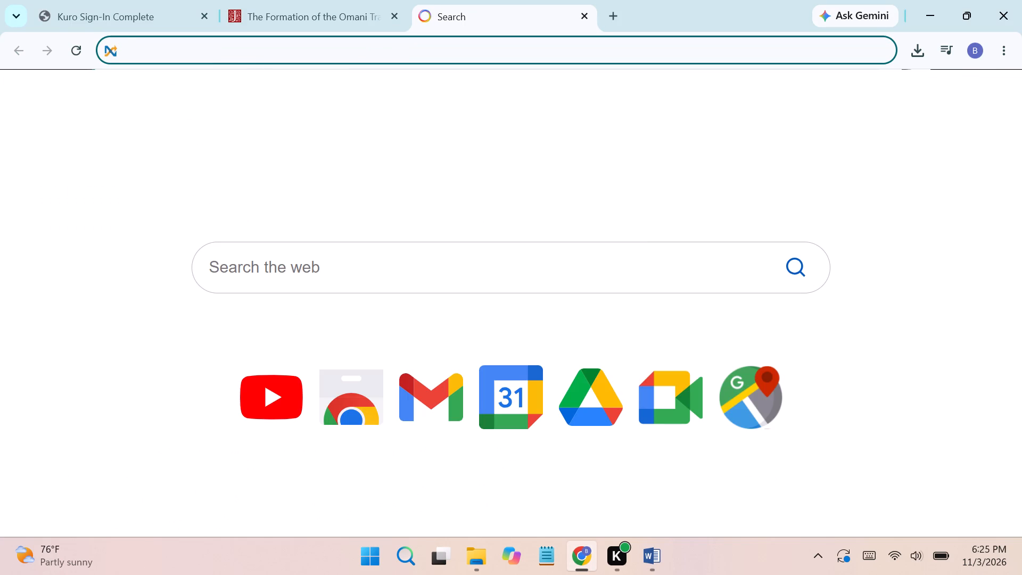
type("the")
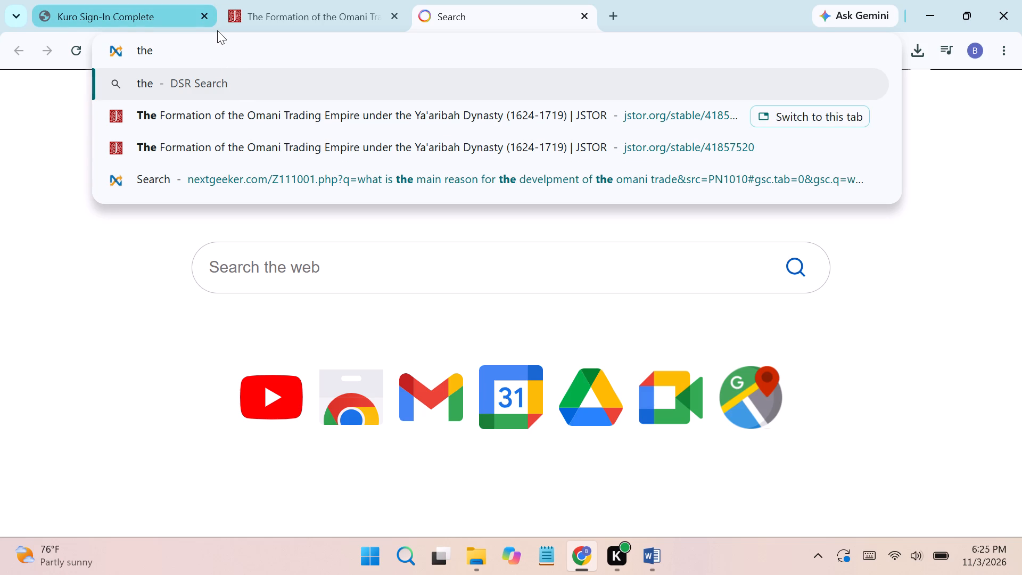
key("space")
type("fo")
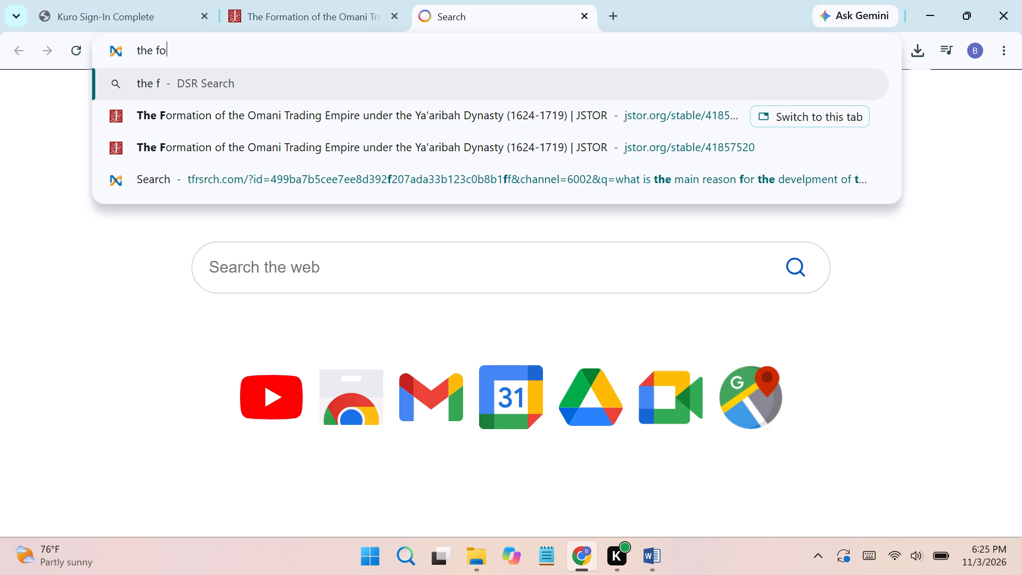
type("rmation")
key("space")
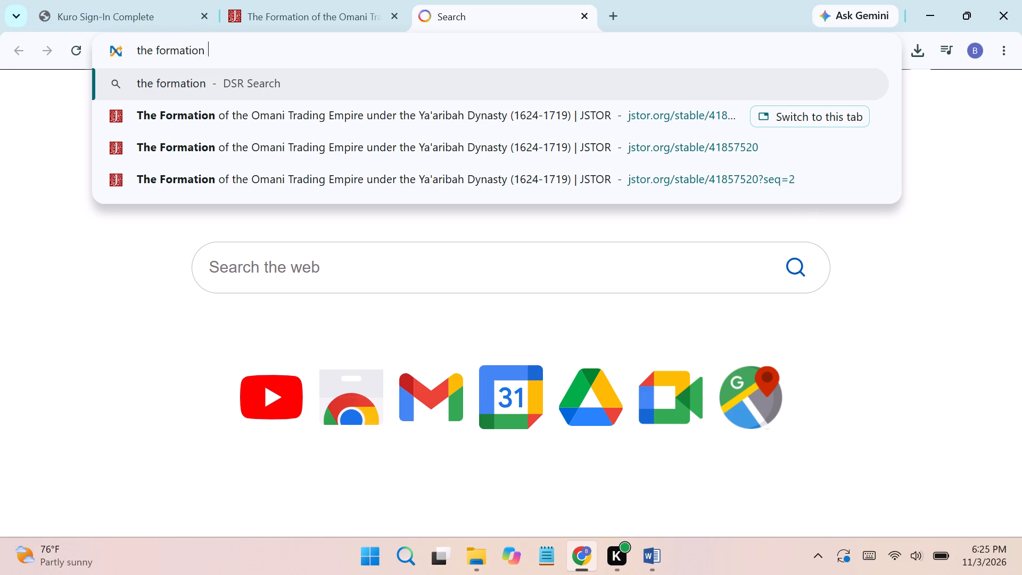
type("of the")
key("space")
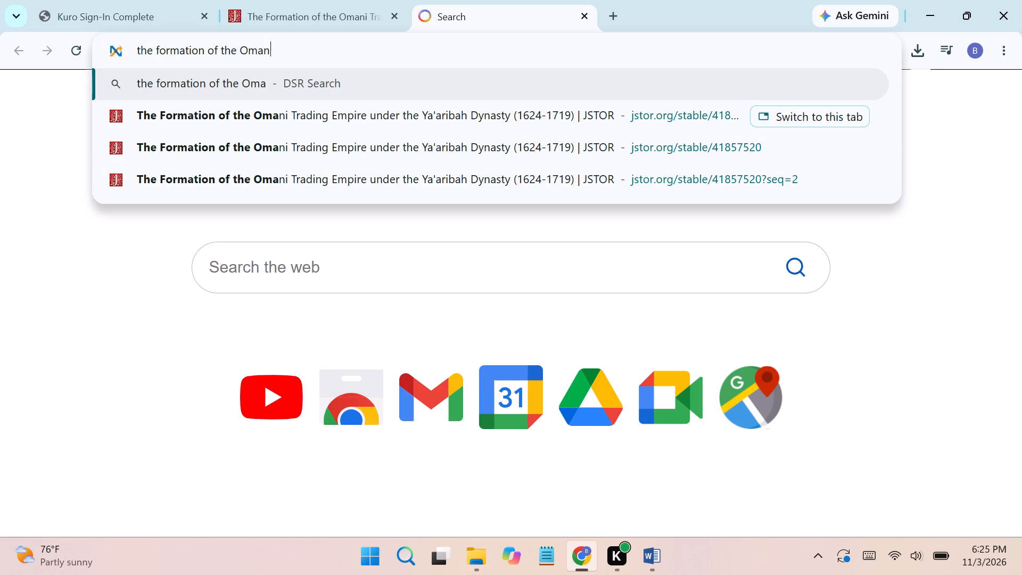
key("space")
type("te")
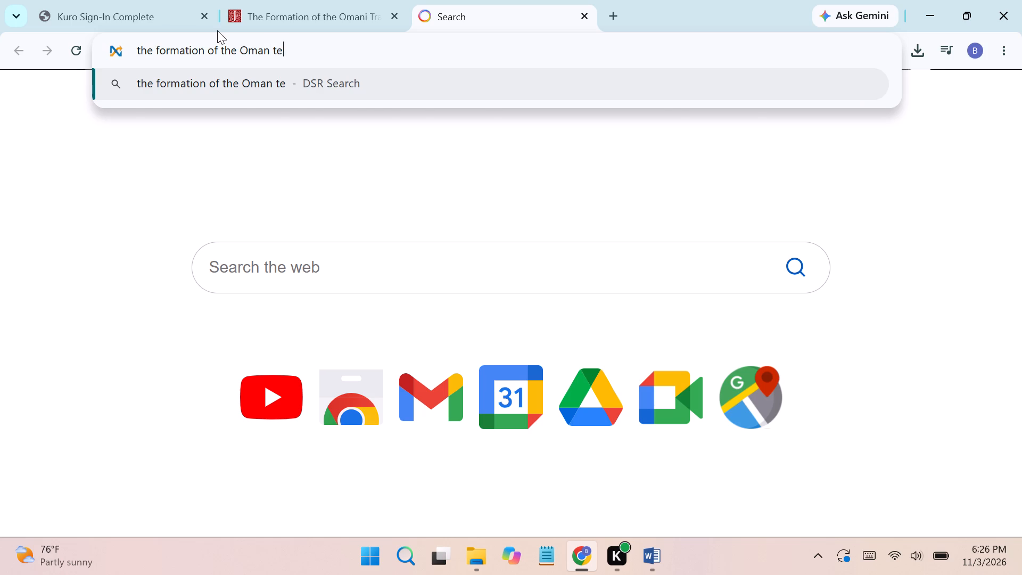
key("BackSpace")
type("rd")
key("e")
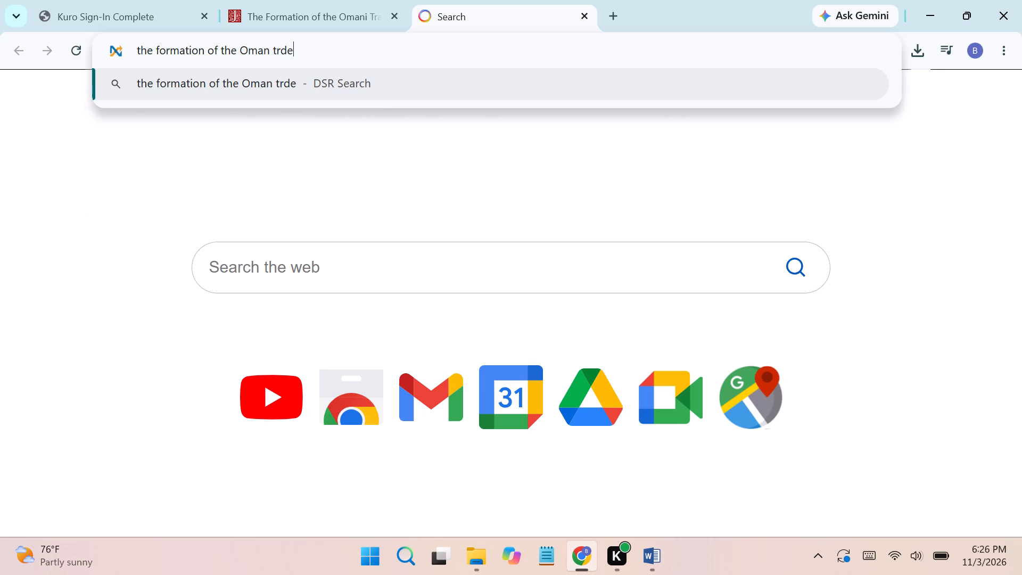
key("BackSpace")
key("BackSpace")
type("ade")
key("space")
key("e")
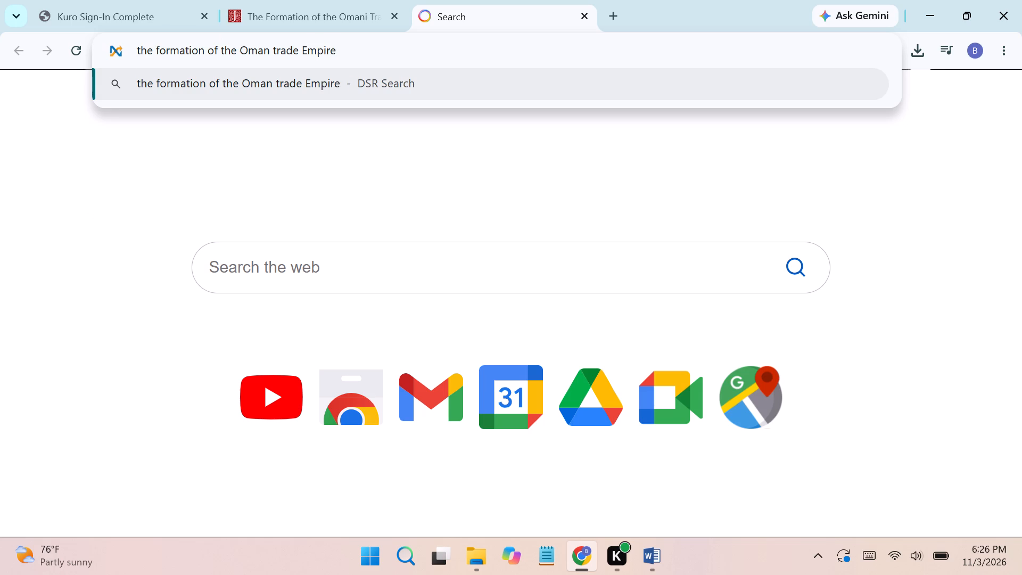
left_click(140, 51)
key("BackSpace")
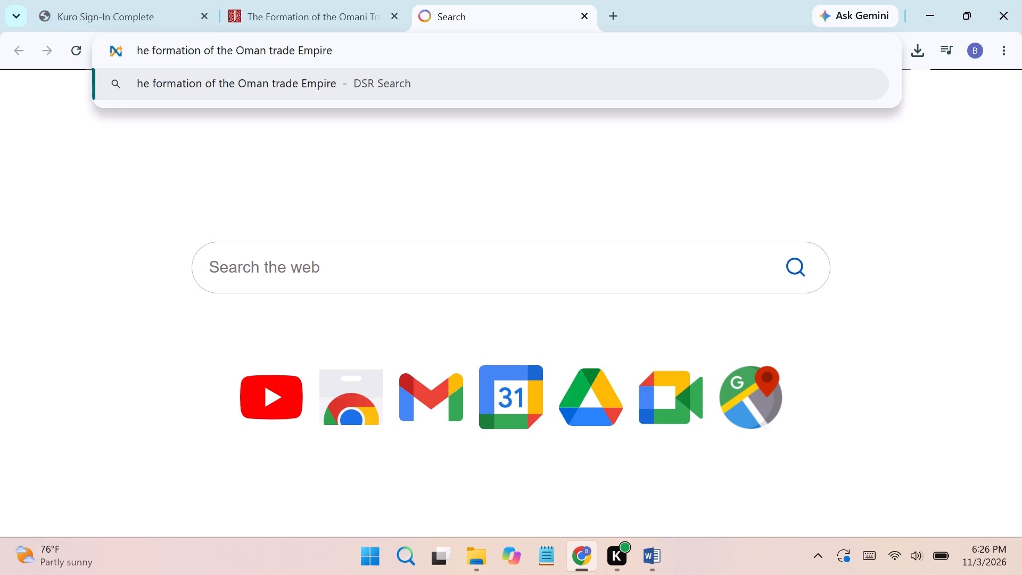
key("t")
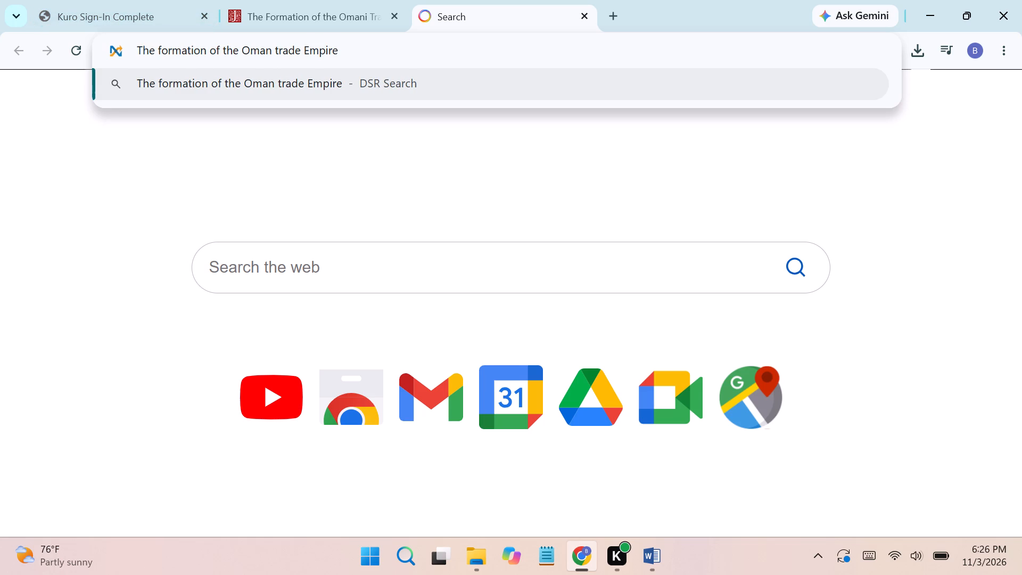
left_click(361, 52)
key("Return")
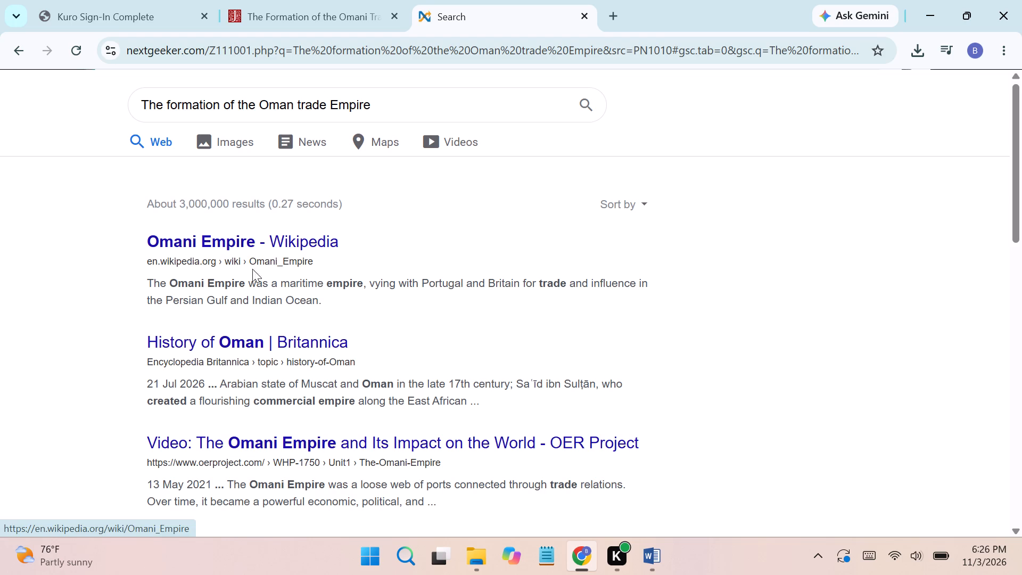
Open the Britannica "History of Oman" page from the search results.
scroll(270, 324, "down", 1)
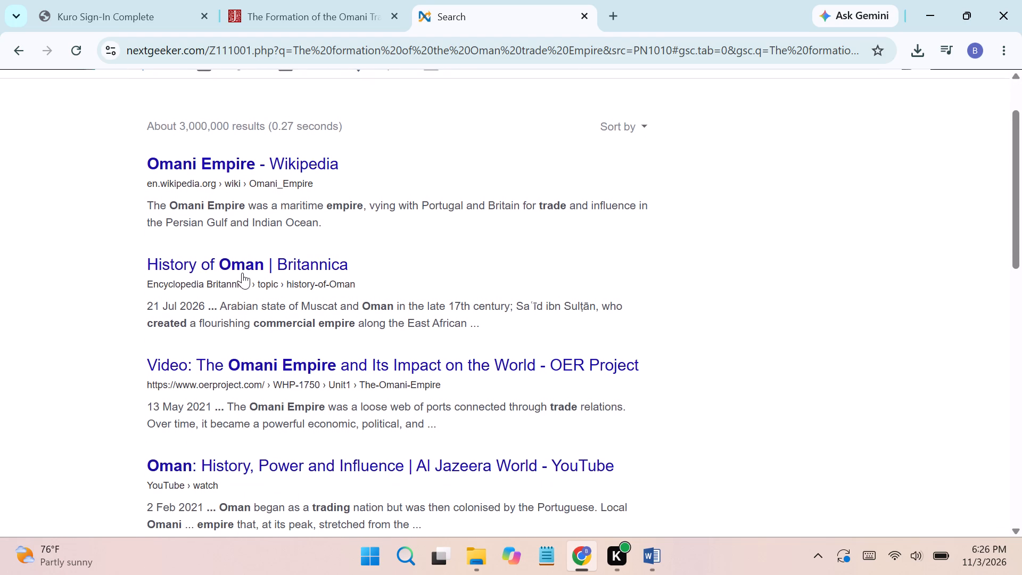
left_click(242, 272)
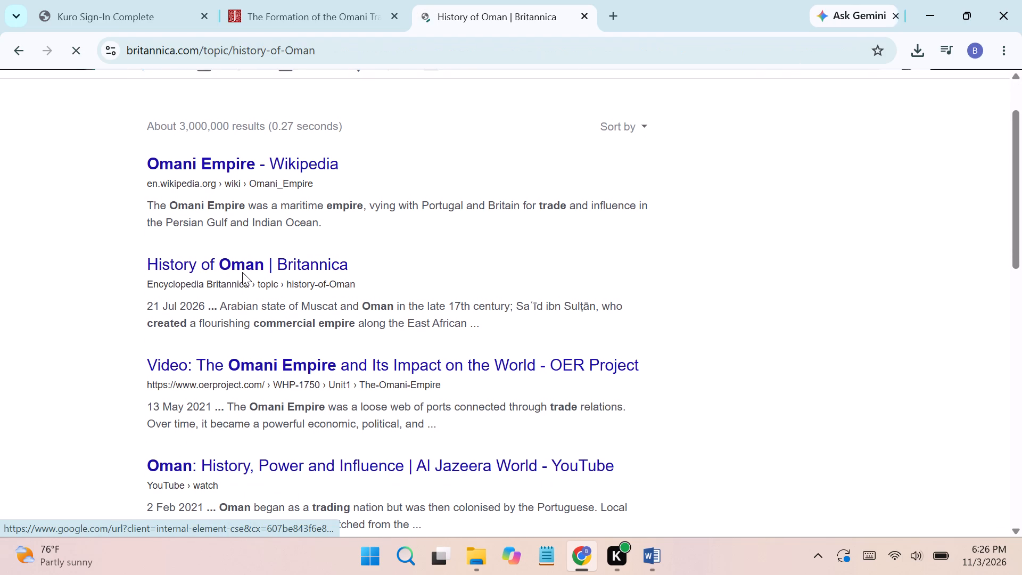
Read the Quick Summary and the related coverage of Oman's history, including the Omani expansion entry, for material on the trade empire.
scroll(242, 272, "down", 1)
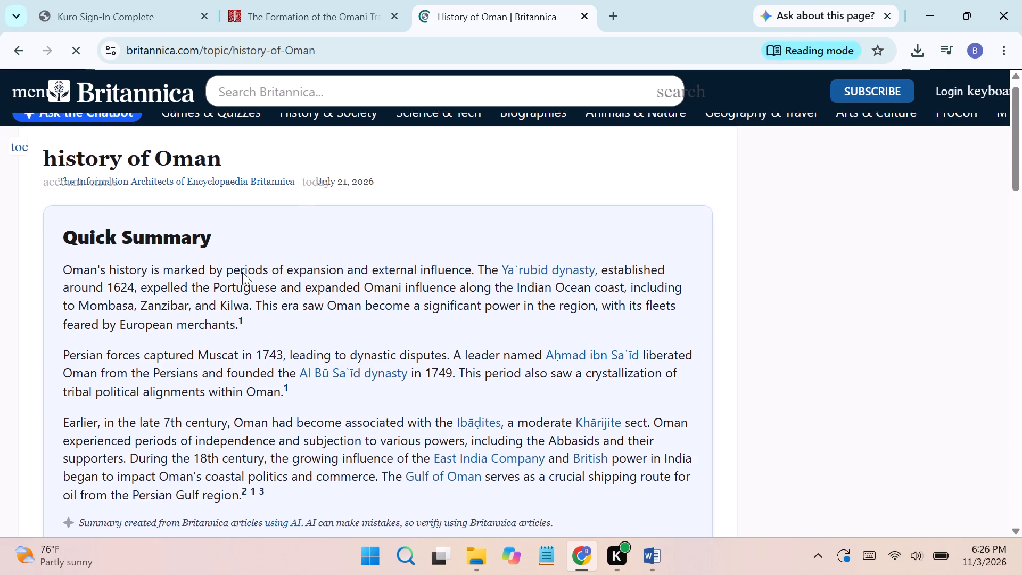
scroll(242, 272, "down", 1)
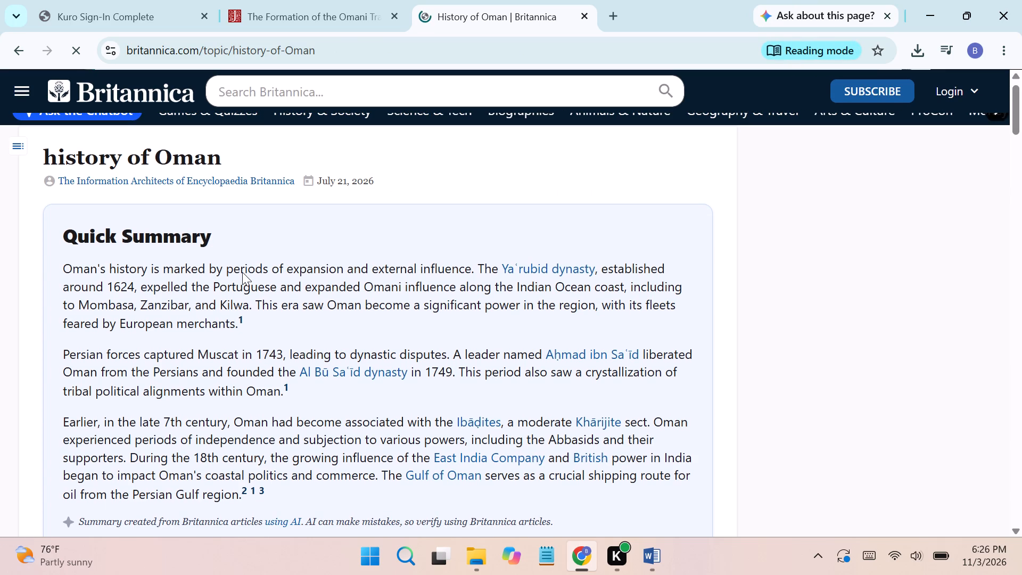
scroll(242, 272, "down", 3)
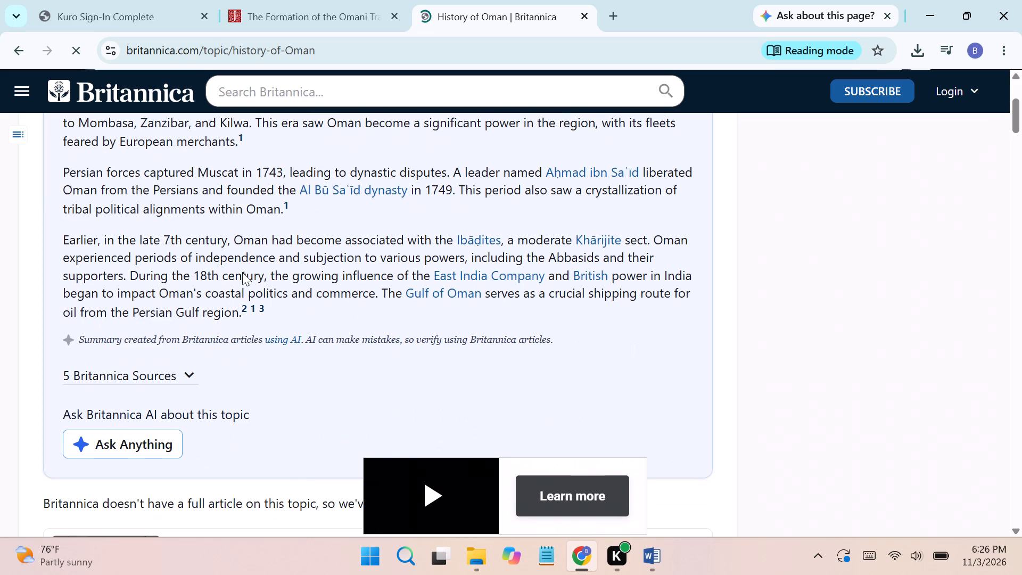
scroll(242, 272, "down", 5)
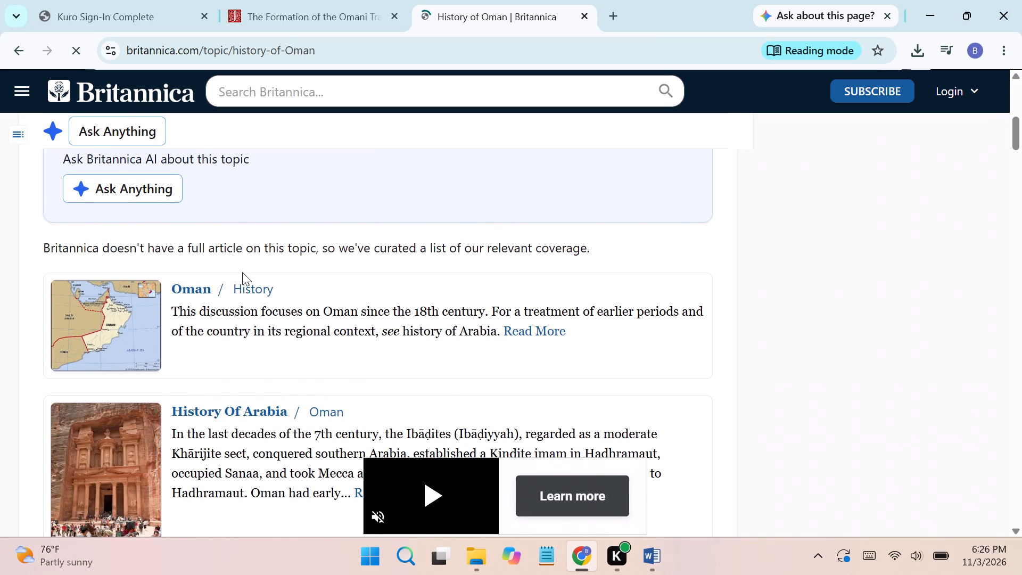
scroll(242, 272, "down", 2)
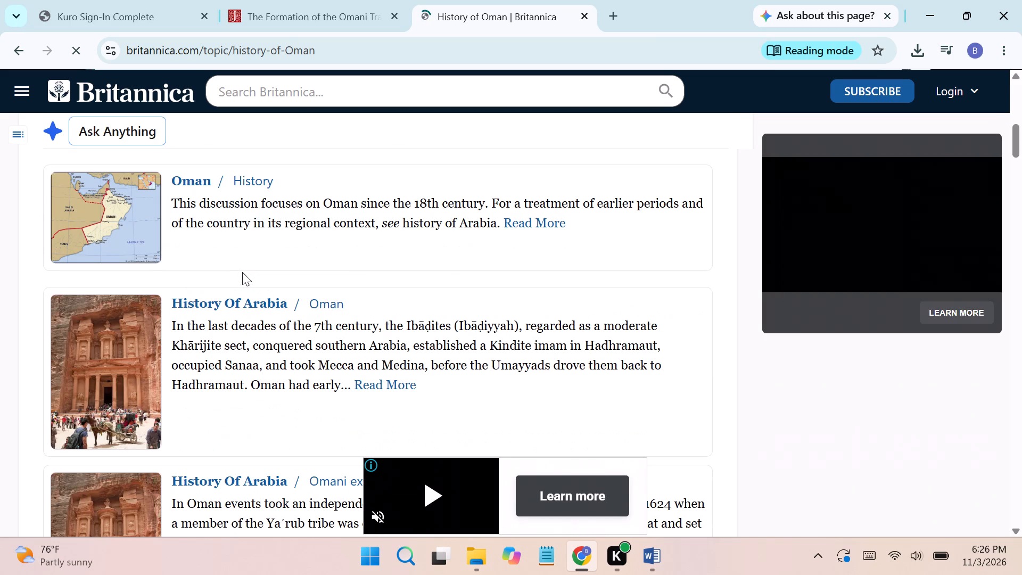
scroll(242, 272, "down", 1)
scroll(244, 342, "down", 2)
scroll(244, 342, "up", 1)
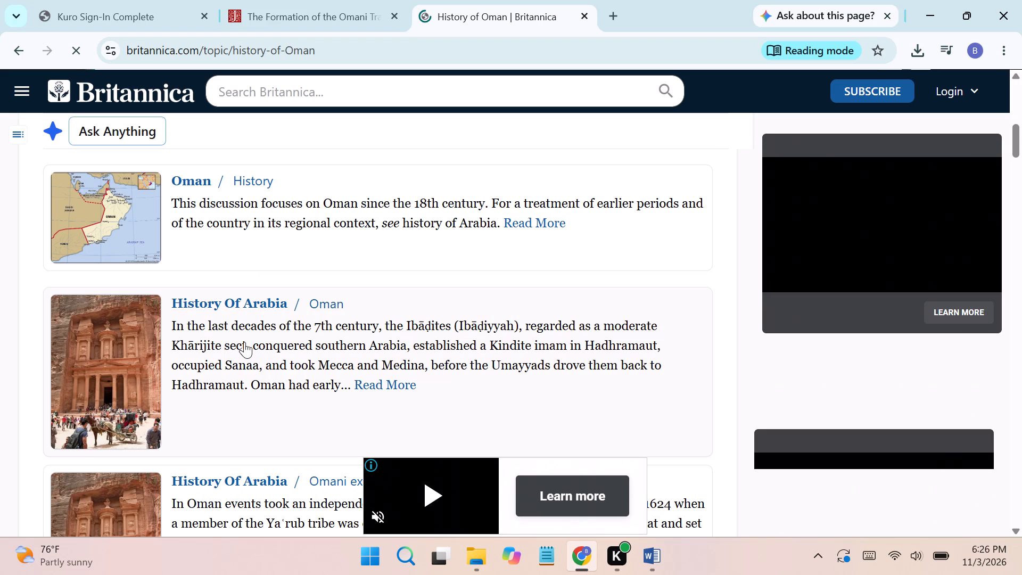
scroll(244, 342, "up", 1)
scroll(244, 342, "down", 2)
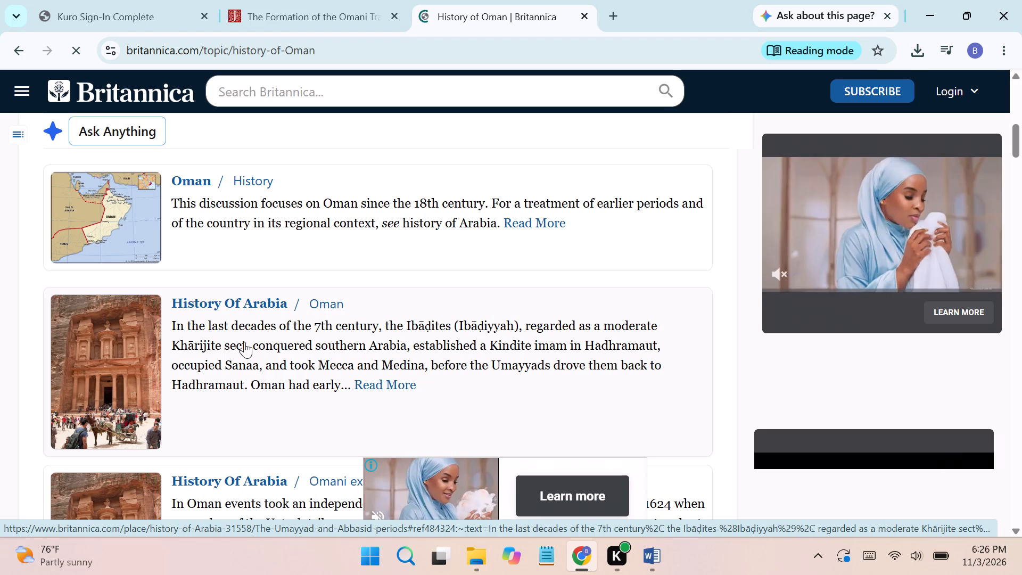
scroll(244, 342, "down", 2)
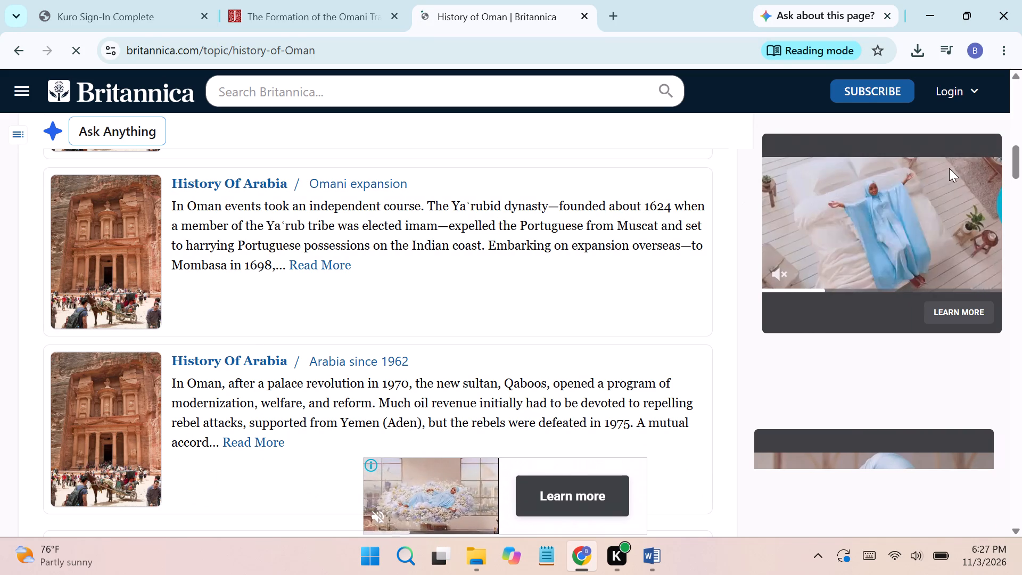
scroll(364, 338, "down", 1)
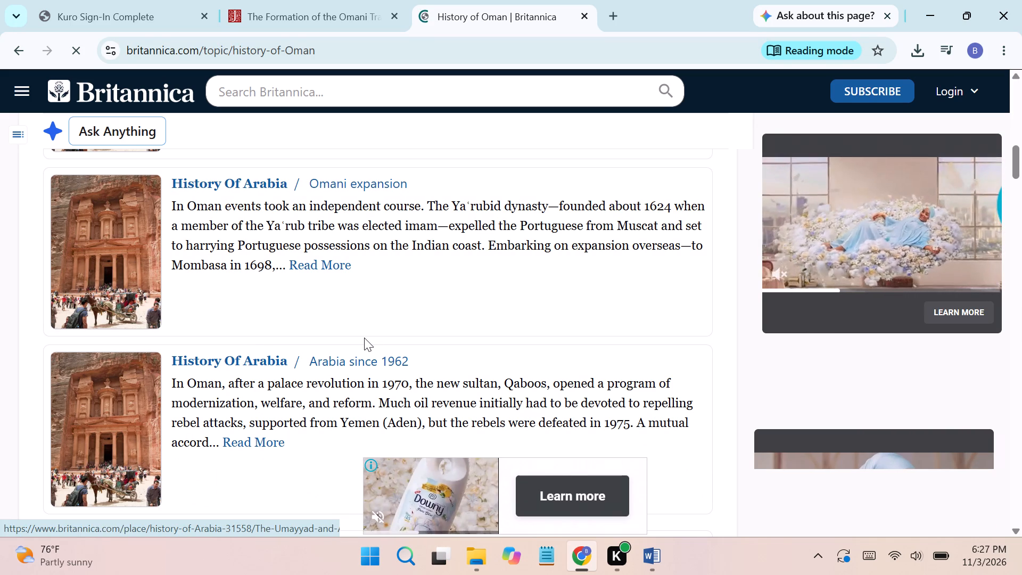
scroll(364, 338, "down", 3)
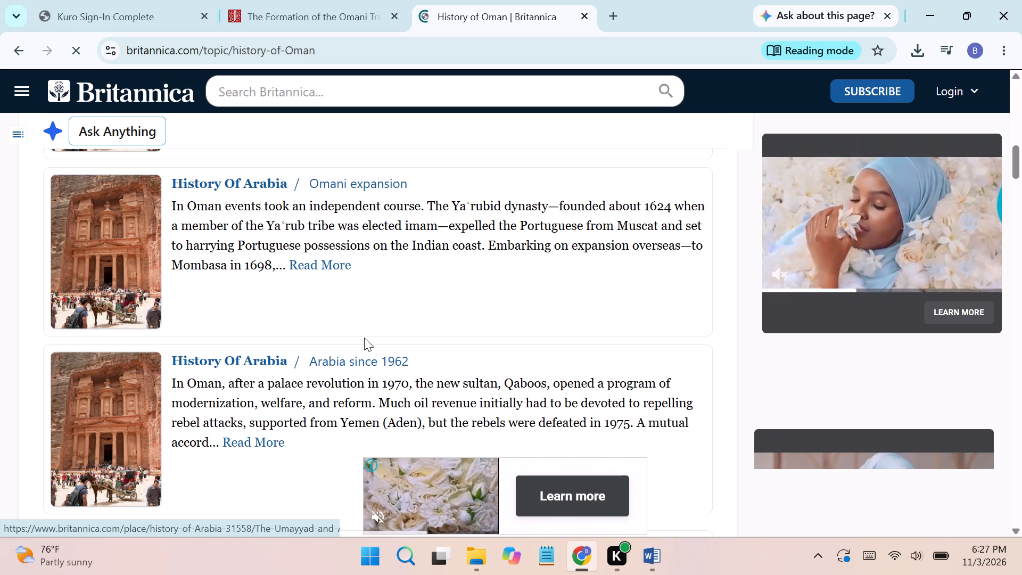
scroll(364, 338, "up", 2)
scroll(364, 338, "down", 3)
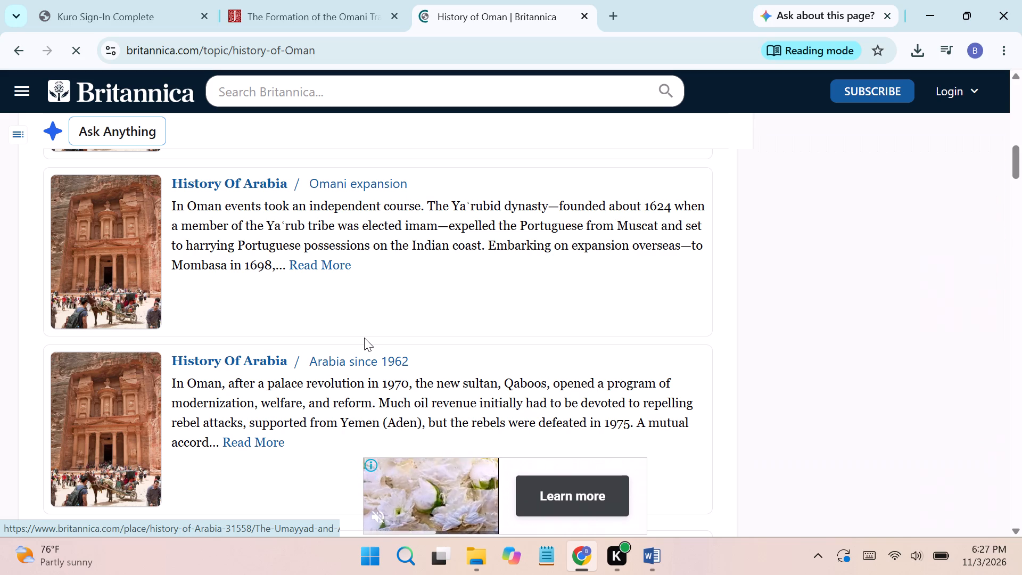
scroll(364, 338, "up", 3)
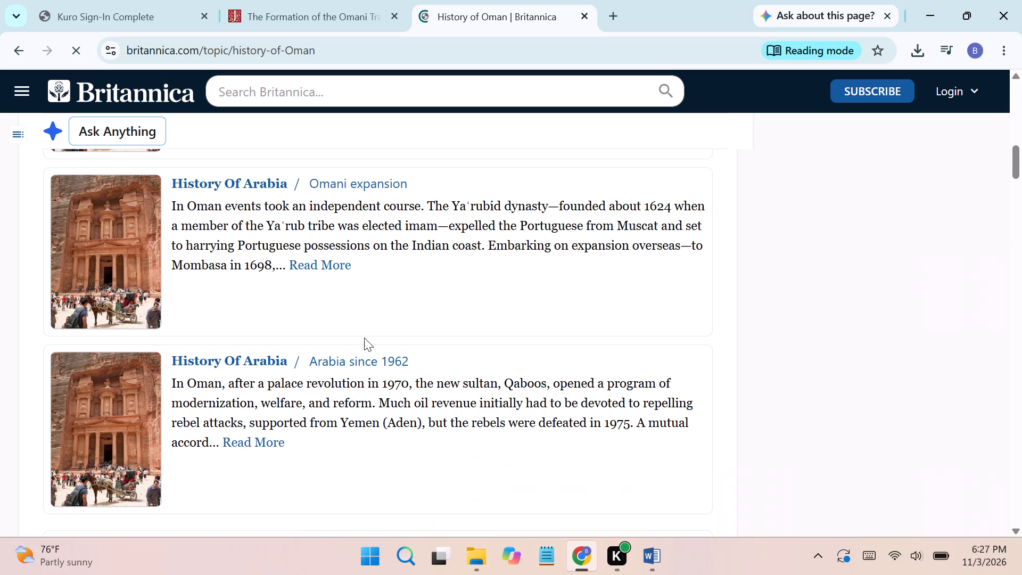
scroll(364, 338, "down", 3)
scroll(319, 272, "up", 4)
Return to the start of the history of Oman page and reread its Quick Summary.
triple_click(1016, 70)
triple_click(1016, 70)
triple_click(1016, 70)
triple_click(1016, 70)
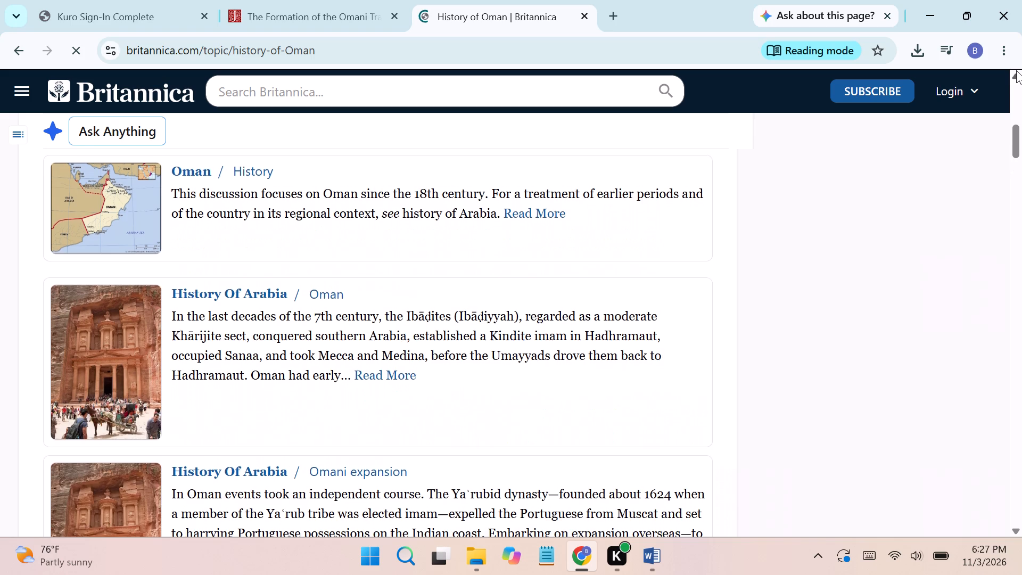
left_click(1016, 70)
triple_click(1016, 70)
triple_click(1016, 70)
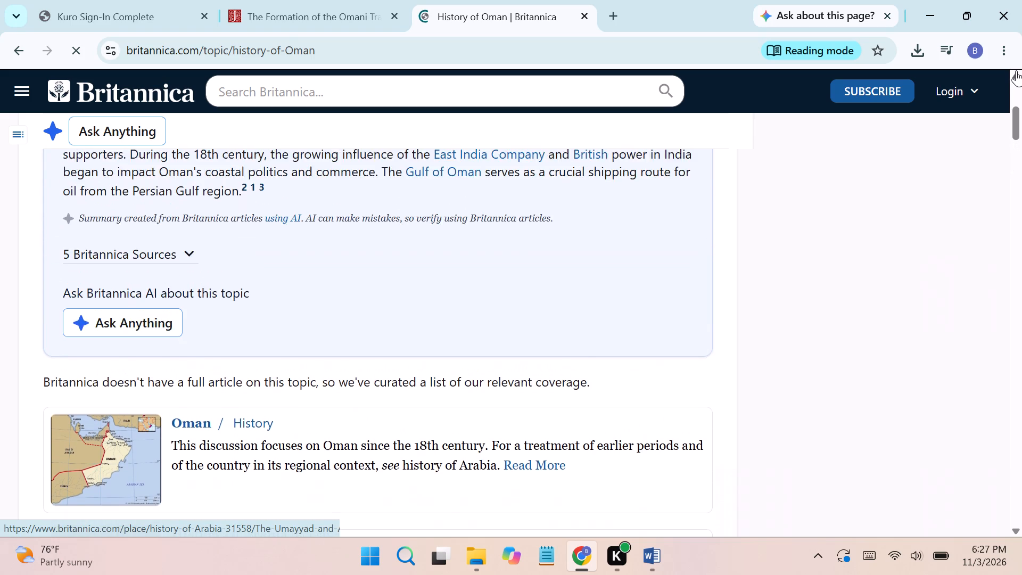
triple_click(1016, 70)
triple_click(1016, 70)
left_click(1016, 70)
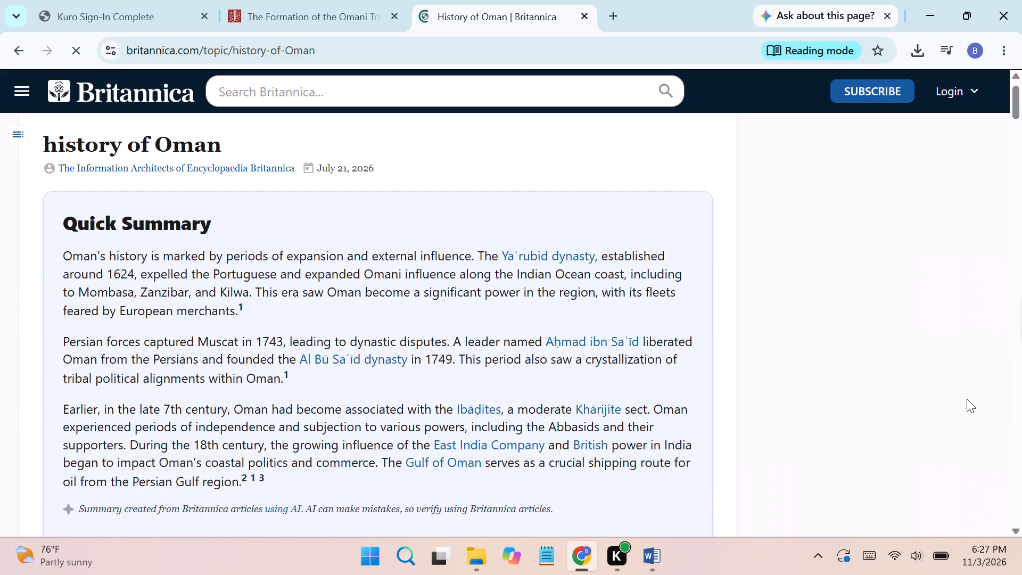
triple_click(1013, 527)
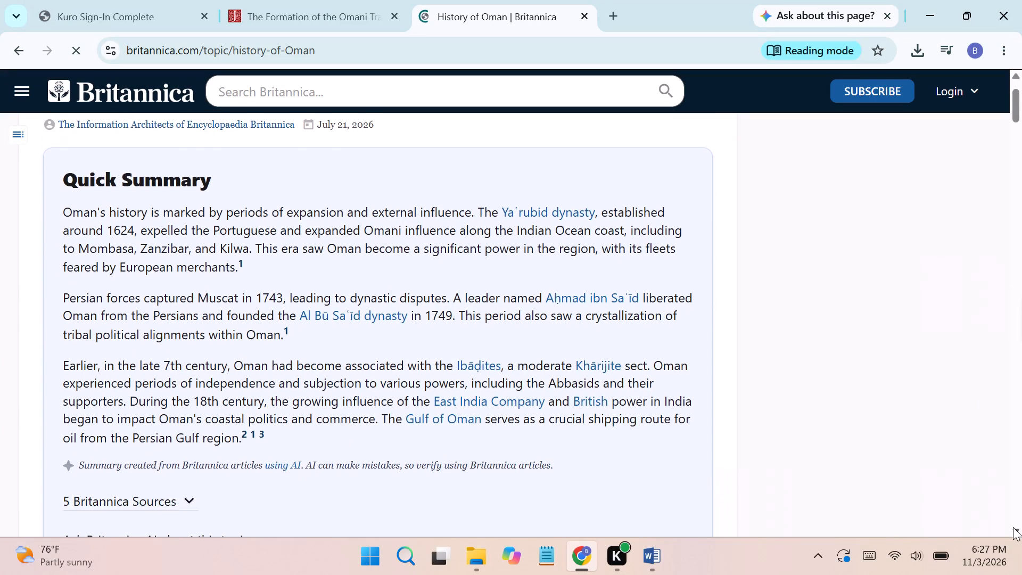
left_click(1013, 527)
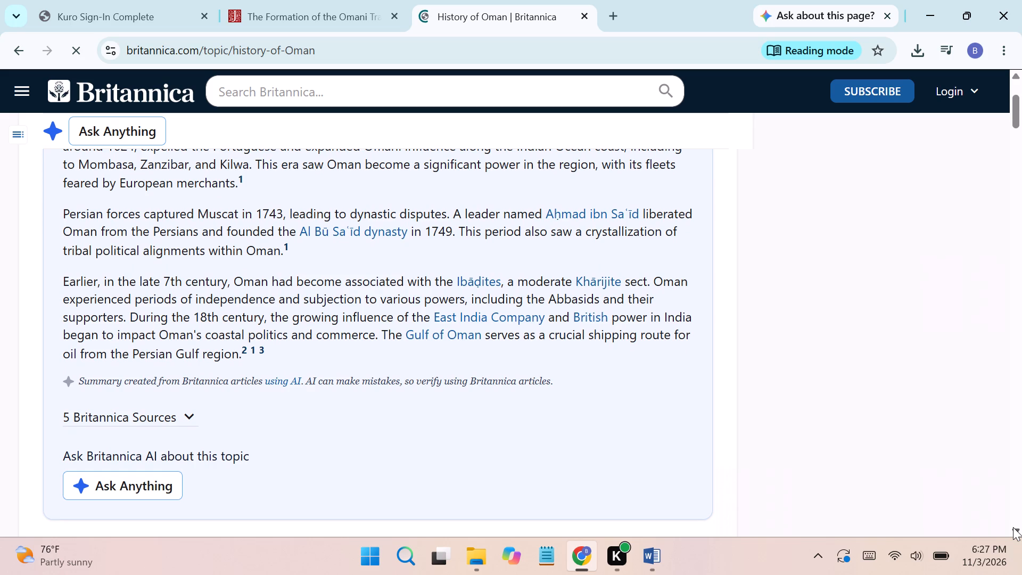
Examine the curated coverage list from the Oman history entry down to the Zanzibar and Sultanate of Zanzibar entries.
triple_click(1013, 527)
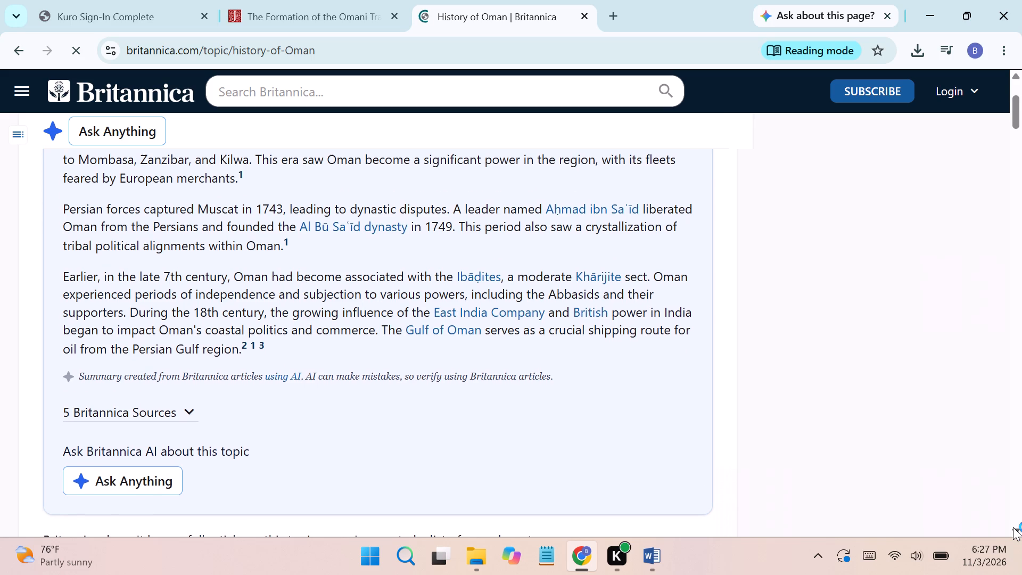
triple_click(1013, 527)
triple_click(1013, 527)
triple_click(1013, 527)
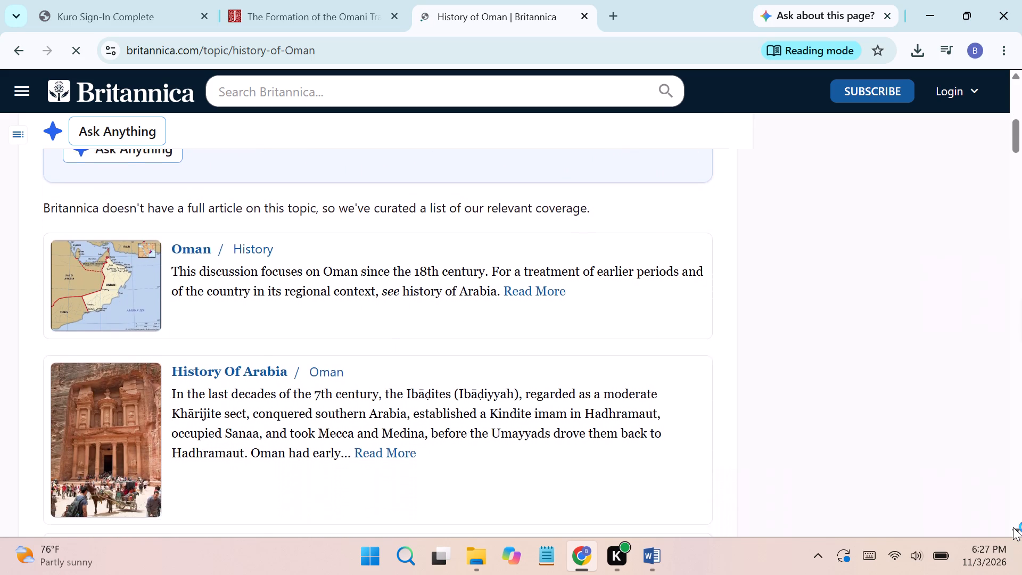
triple_click(1013, 527)
triple_click(1013, 527)
triple_click(1013, 527)
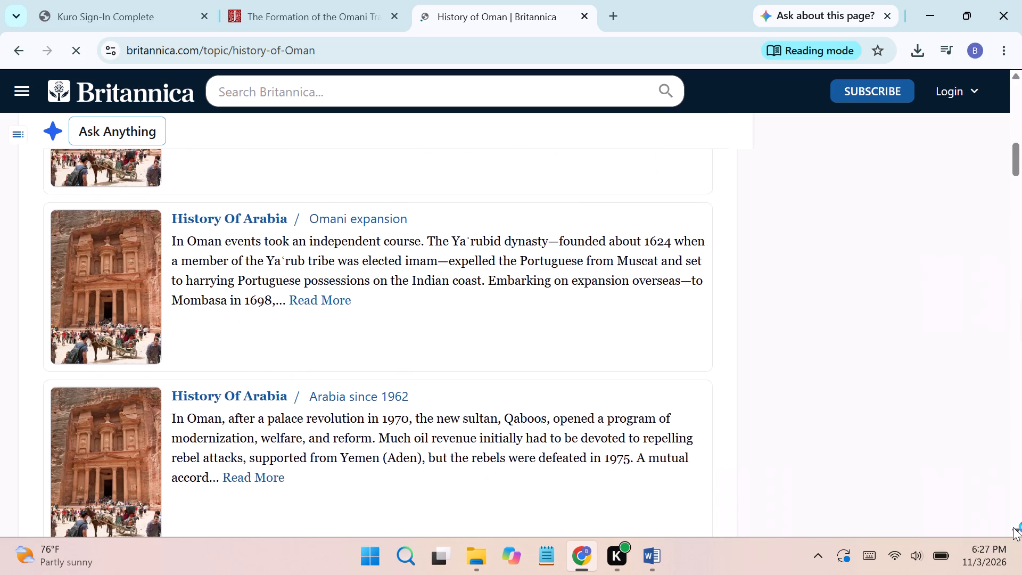
triple_click(1013, 527)
triple_click(1013, 527)
triple_click(1013, 527)
triple_click(1013, 527)
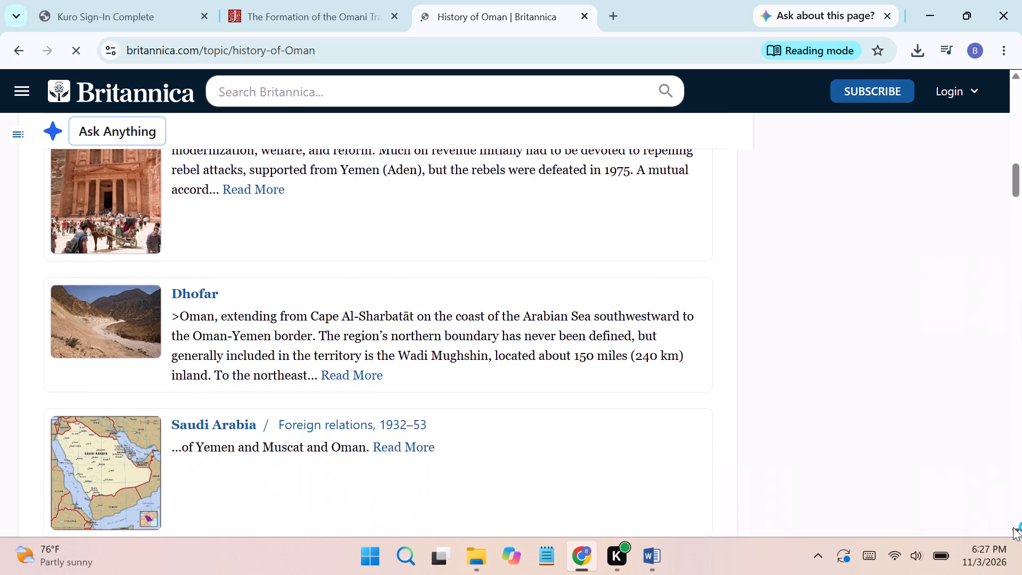
triple_click(1013, 527)
triple_click(1013, 527)
left_click(1013, 527)
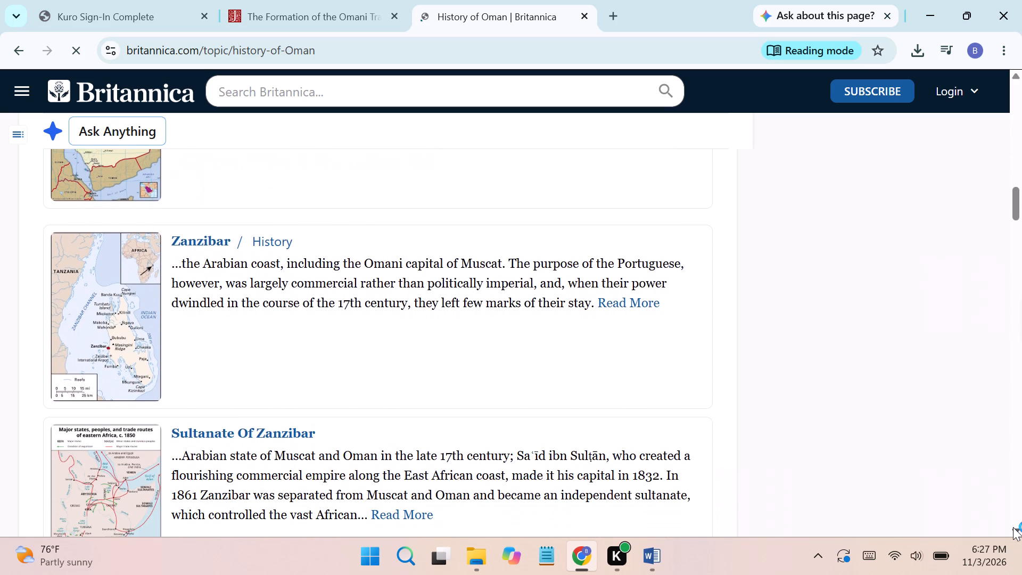
left_click(1013, 527)
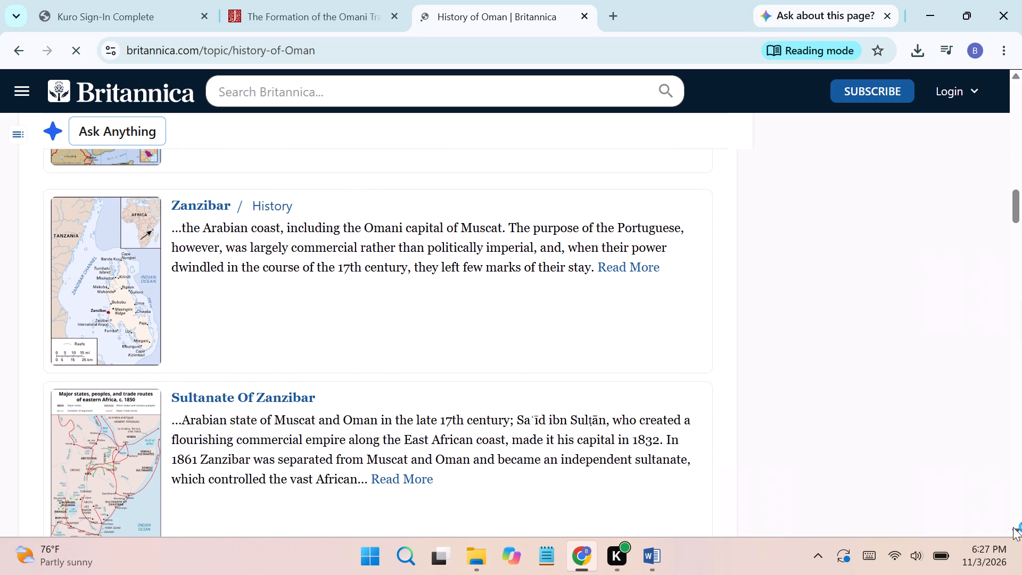
scroll(723, 436, "up", 2)
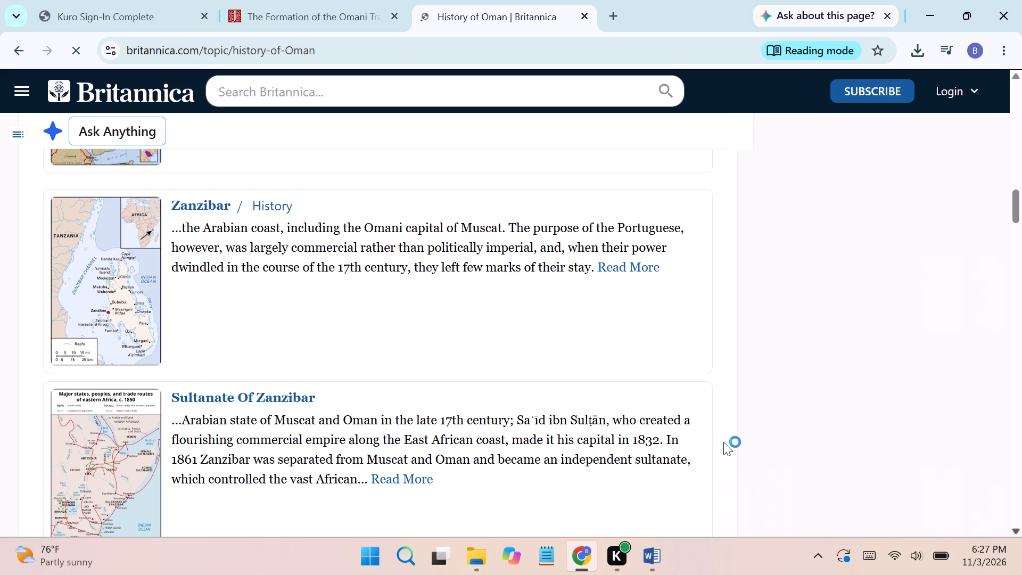
scroll(723, 436, "down", 1)
scroll(723, 436, "up", 1)
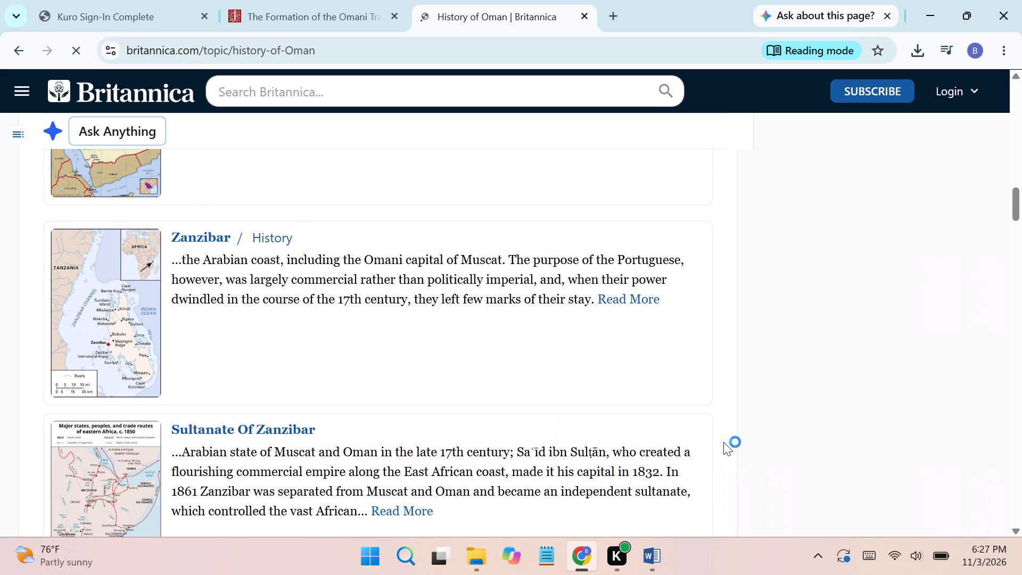
scroll(723, 436, "up", 1)
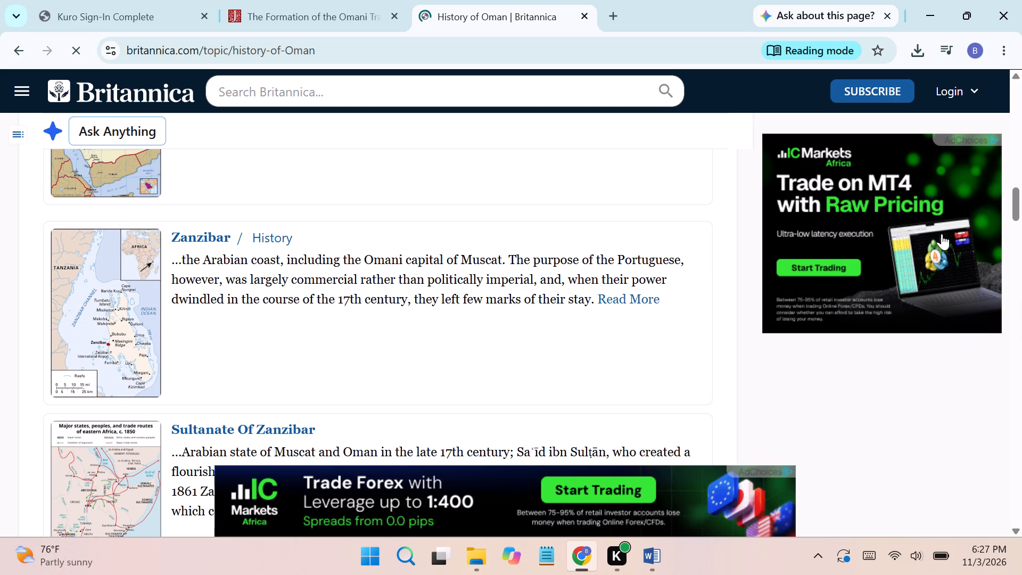
Go back up the curated coverage list to the Quick Summary on the history of Oman page and reread it.
triple_click(1012, 71)
triple_click(1012, 71)
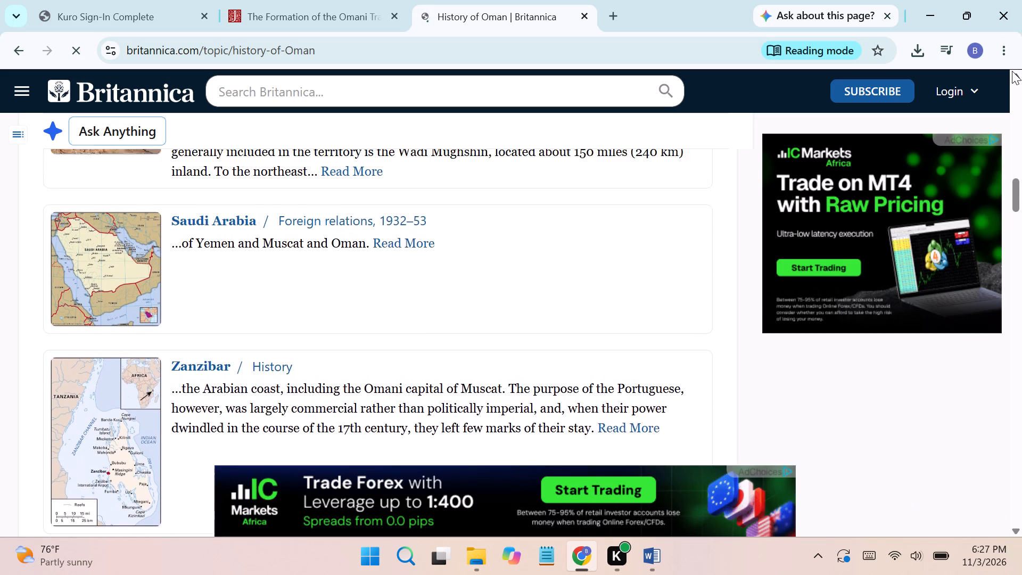
triple_click(1012, 71)
triple_click(1012, 71)
triple_click(1012, 71)
triple_click(1012, 71)
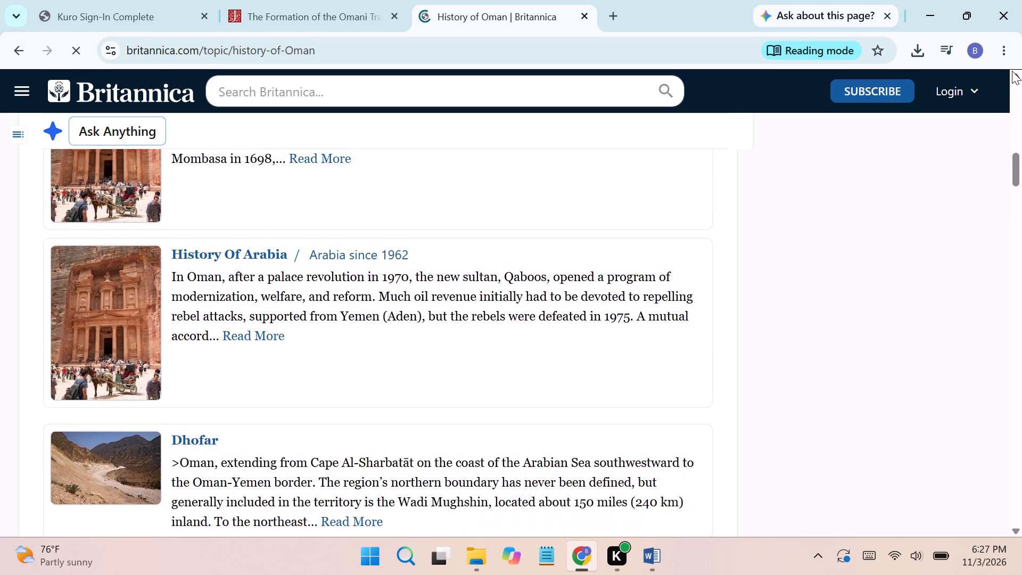
triple_click(1012, 71)
triple_click(1012, 71)
triple_click(1012, 71)
triple_click(1012, 71)
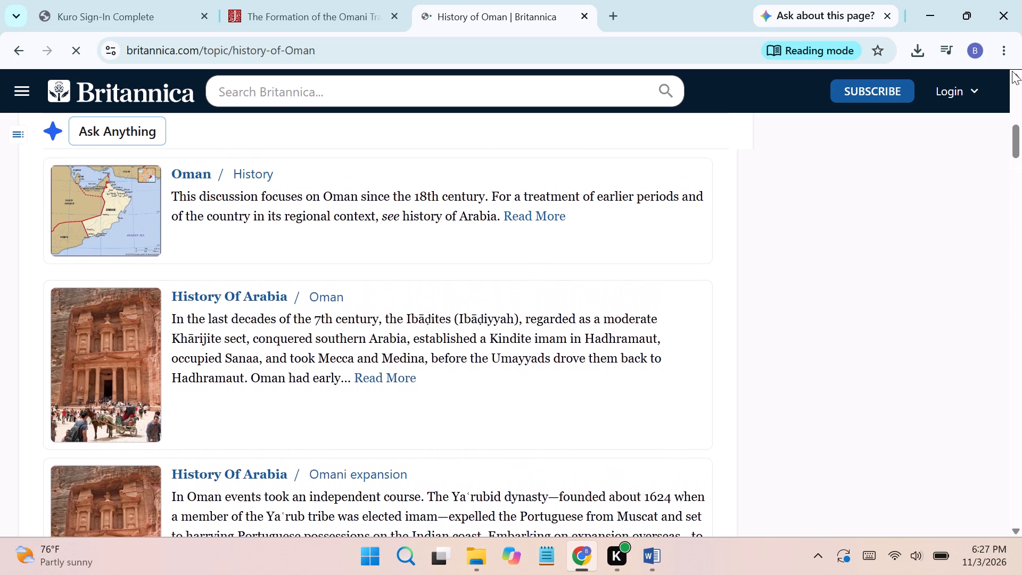
triple_click(1012, 71)
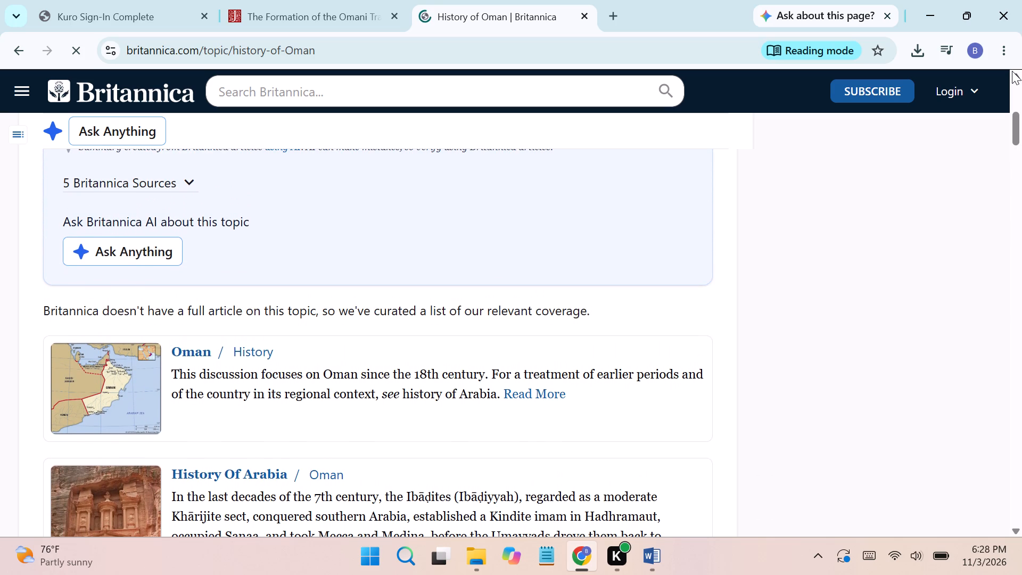
triple_click(1012, 71)
triple_click(1012, 71)
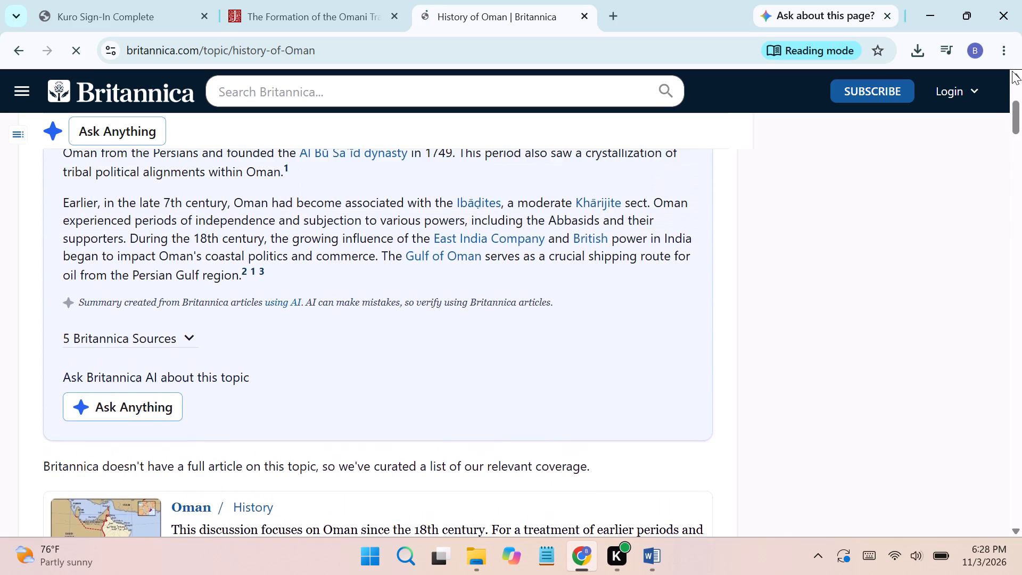
triple_click(1012, 71)
double_click(1012, 71)
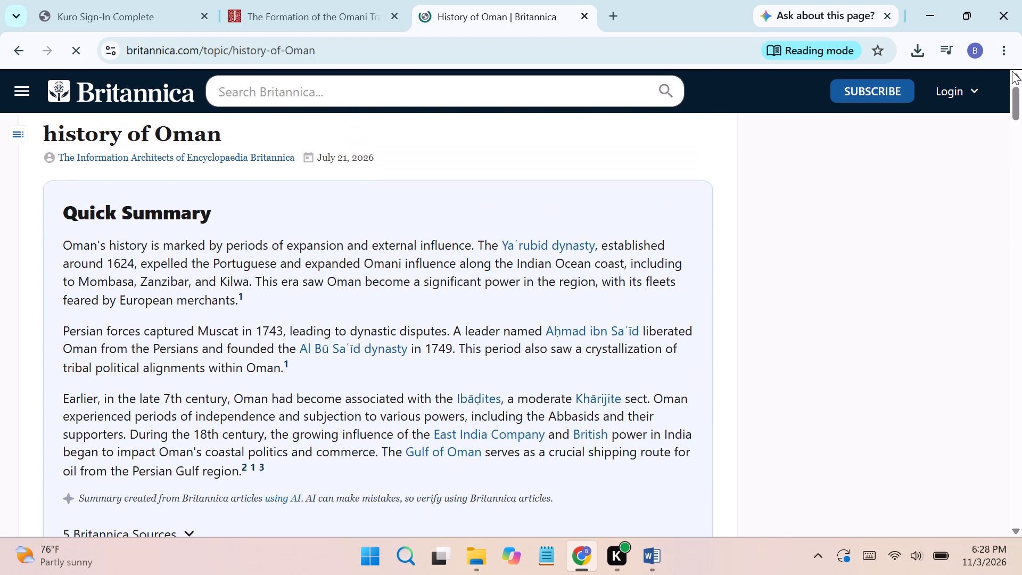
triple_click(1012, 71)
triple_click(1012, 71)
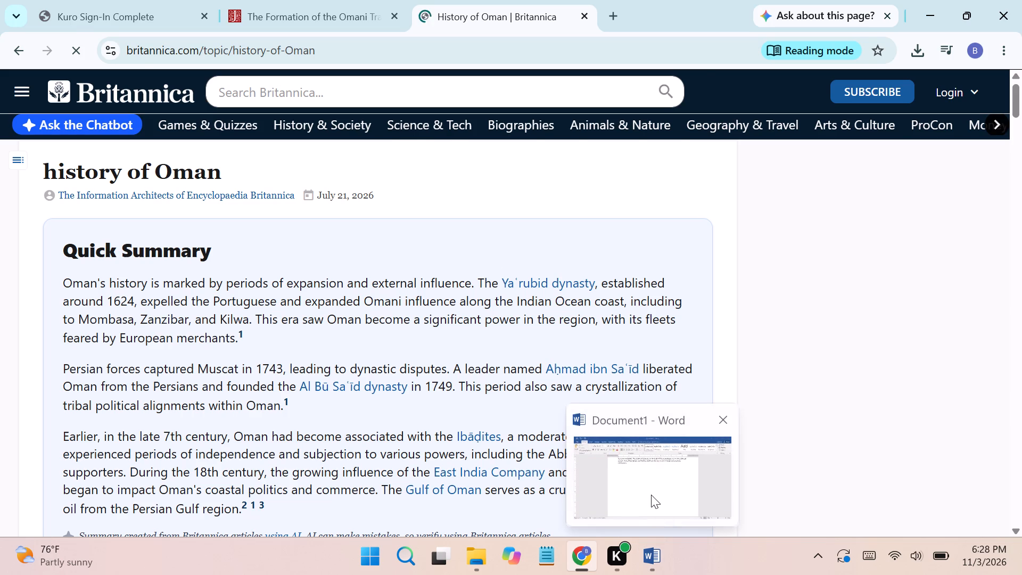
Switch to the Word document and place the insertion point after "constitution." at the end of the paragraph.
left_click(651, 495)
scroll(388, 177, "up", 1)
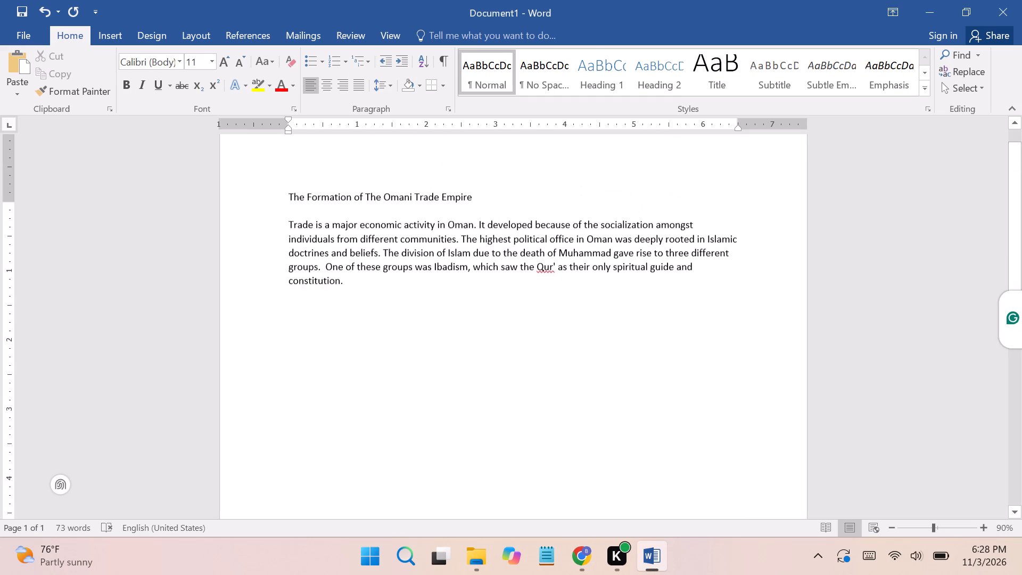
scroll(388, 177, "up", 1)
left_click(356, 299)
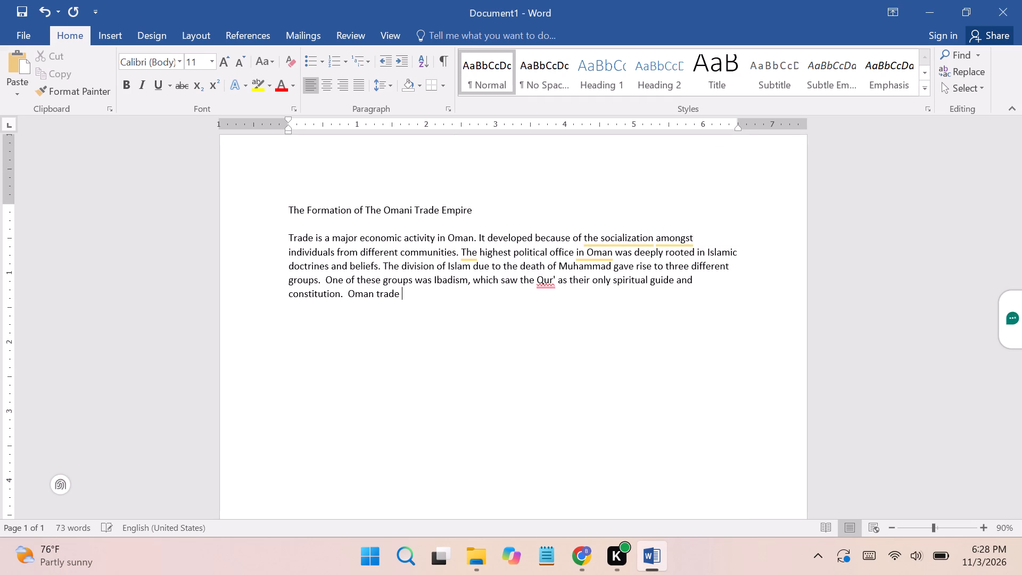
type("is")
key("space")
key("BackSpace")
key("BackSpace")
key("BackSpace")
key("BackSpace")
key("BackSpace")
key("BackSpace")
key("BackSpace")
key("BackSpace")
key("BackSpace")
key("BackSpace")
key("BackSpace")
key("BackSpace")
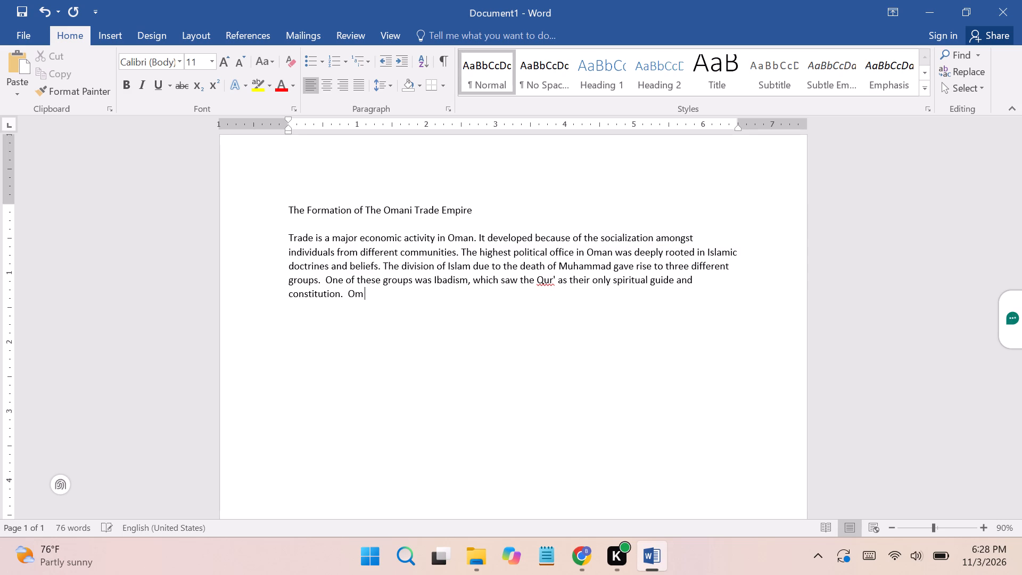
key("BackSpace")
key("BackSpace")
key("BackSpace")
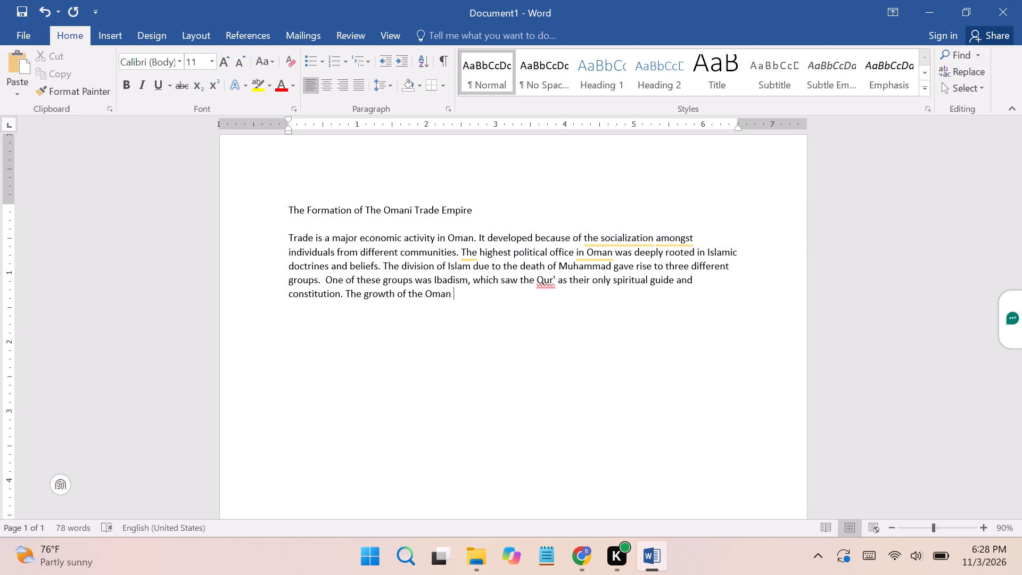
After "constitution.", add "The growth of the Oman trade is marked by series of external growth that was associated with the Ibadan group.".
key("t")
type("trade is ma")
type("rked")
key("space")
type("by")
key("space")
type("series of")
key("space")
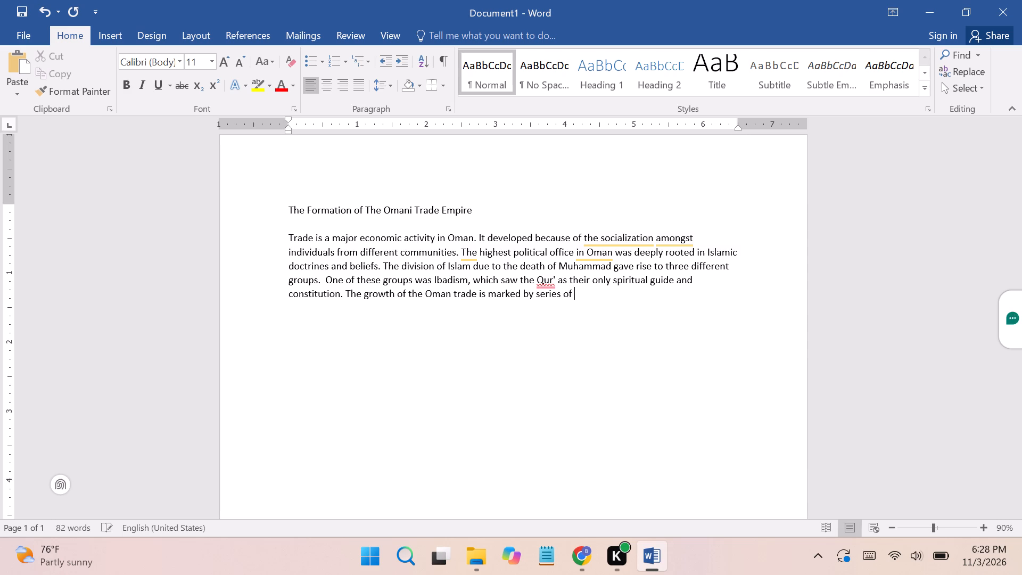
key("e")
type("xternal")
key("space")
type("growth that aw")
key("BackSpace")
key("BackSpace")
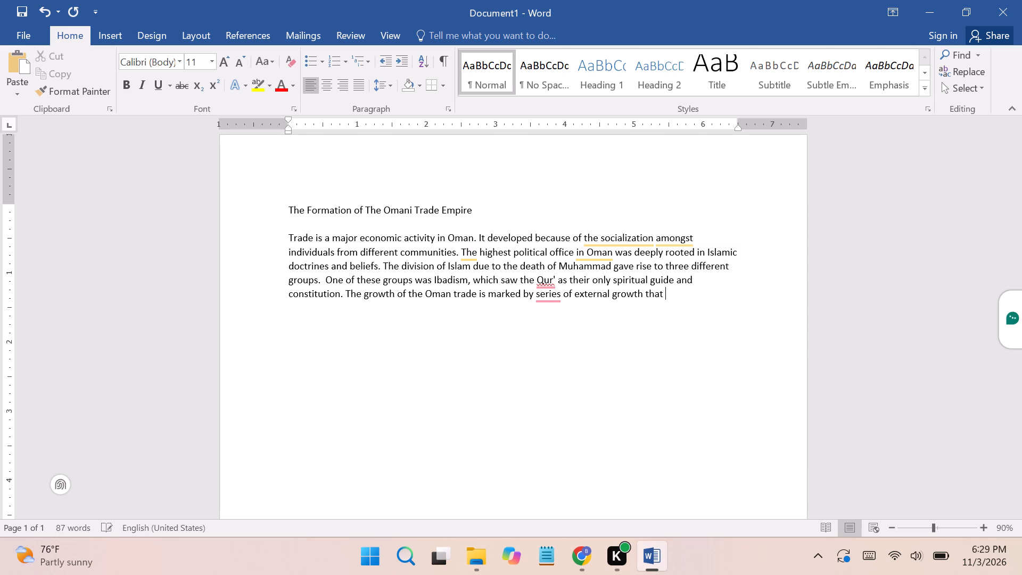
type("was associated with the")
key("space")
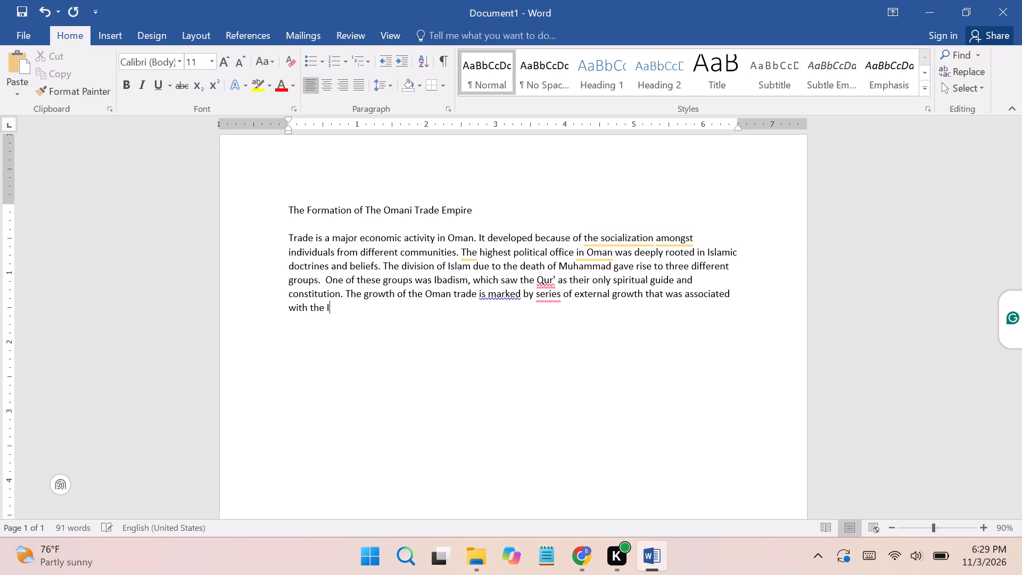
type("ba")
type("dan")
key("space")
key("g")
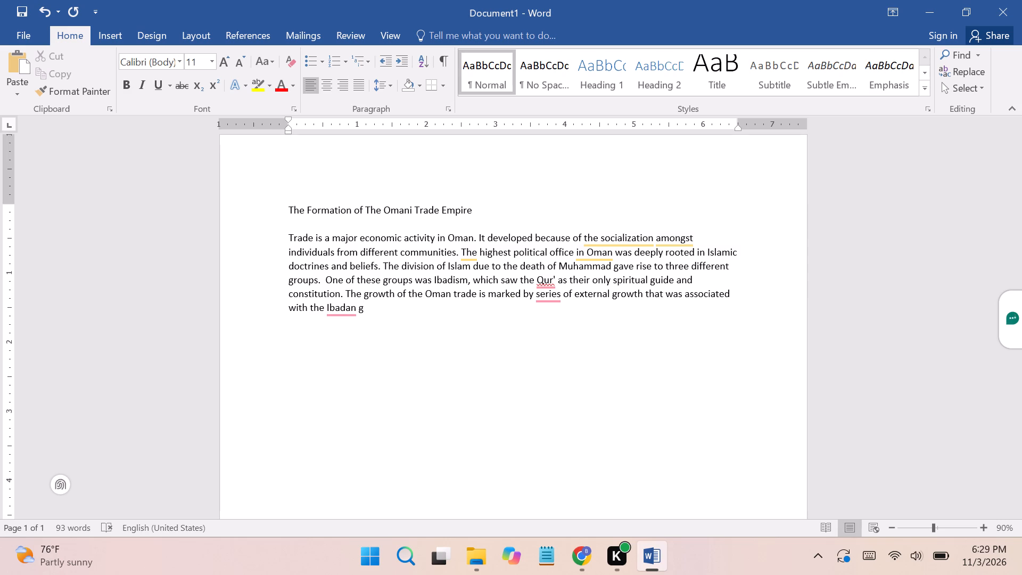
key("BackSpace")
key("BackSpace")
key("space")
type("group")
type(".")
key("space")
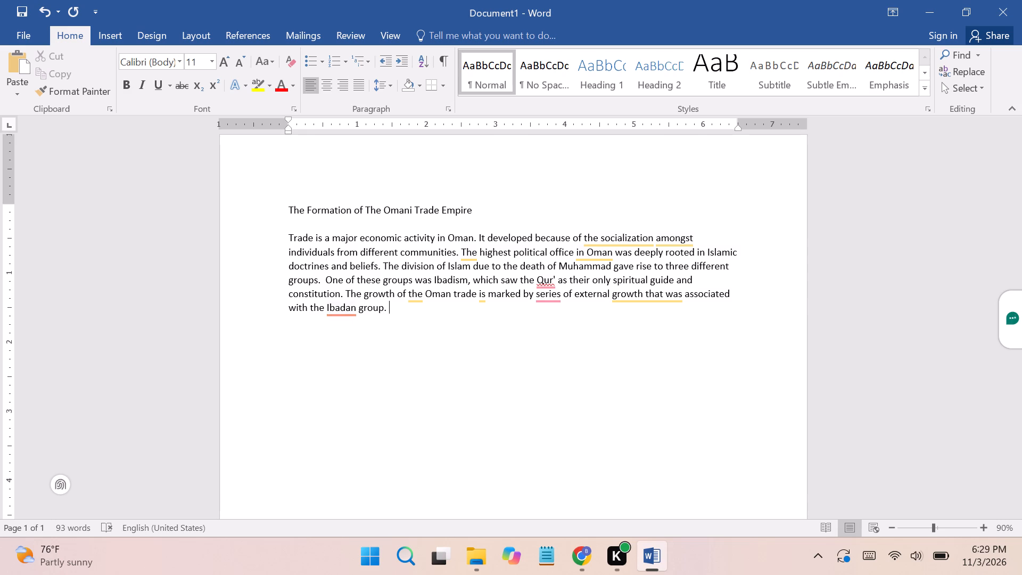
Accept the suggested corrections in the new sentence: "Ibadism" in place of "Ibadan" and "a" before "series".
left_click(342, 311)
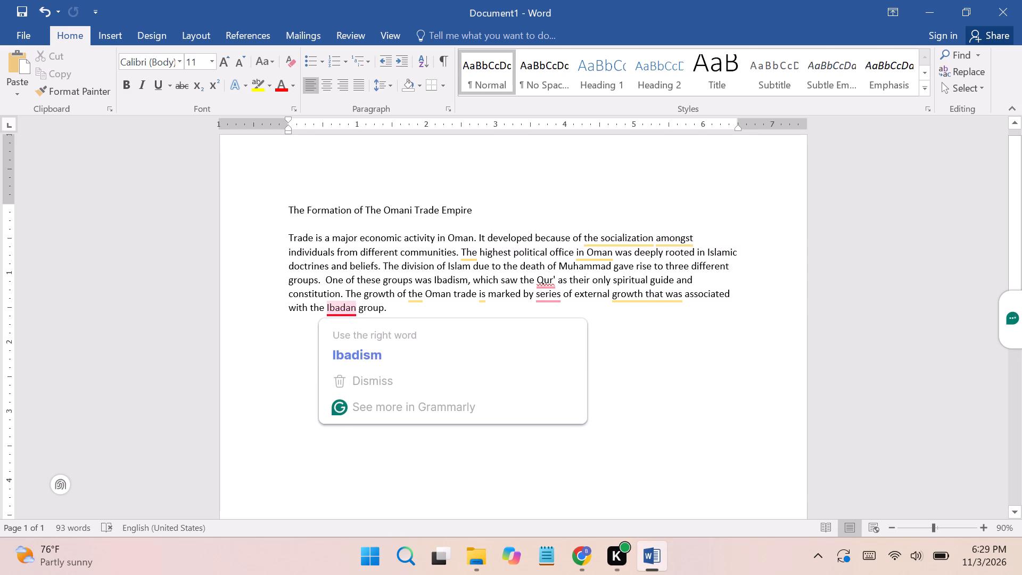
left_click(364, 356)
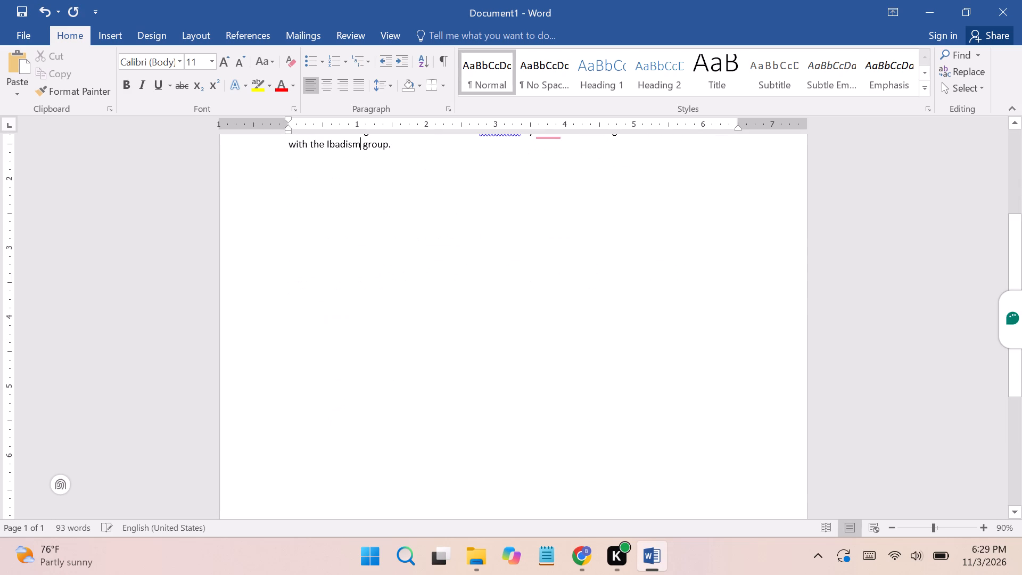
scroll(507, 219, "up", 1)
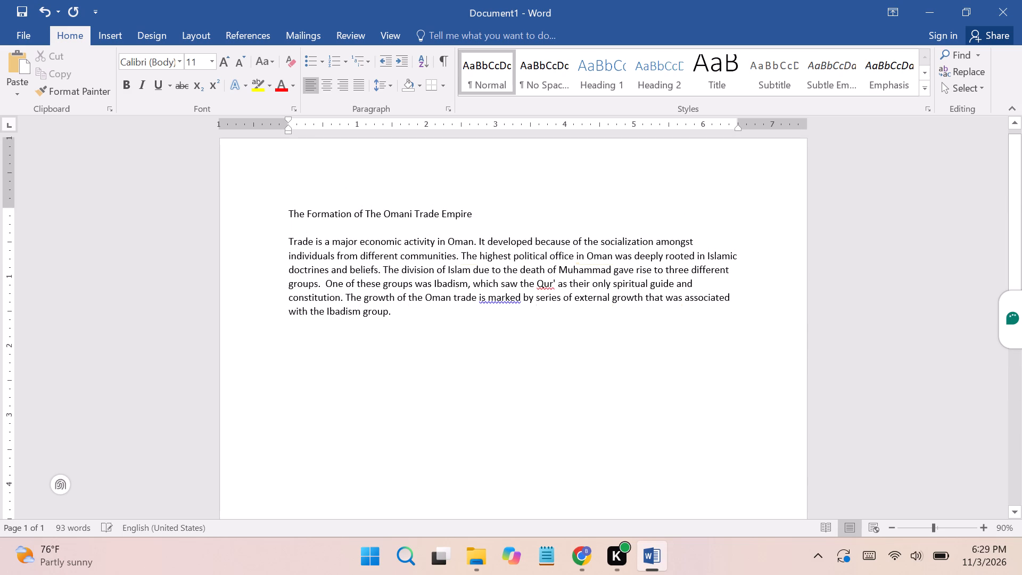
left_click(495, 295)
left_click(554, 303)
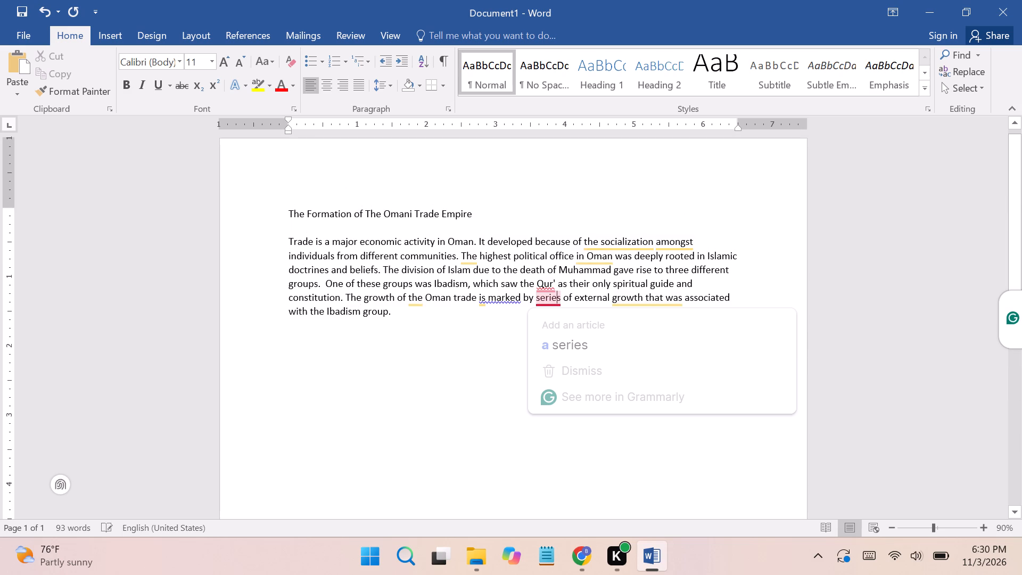
left_click(582, 349)
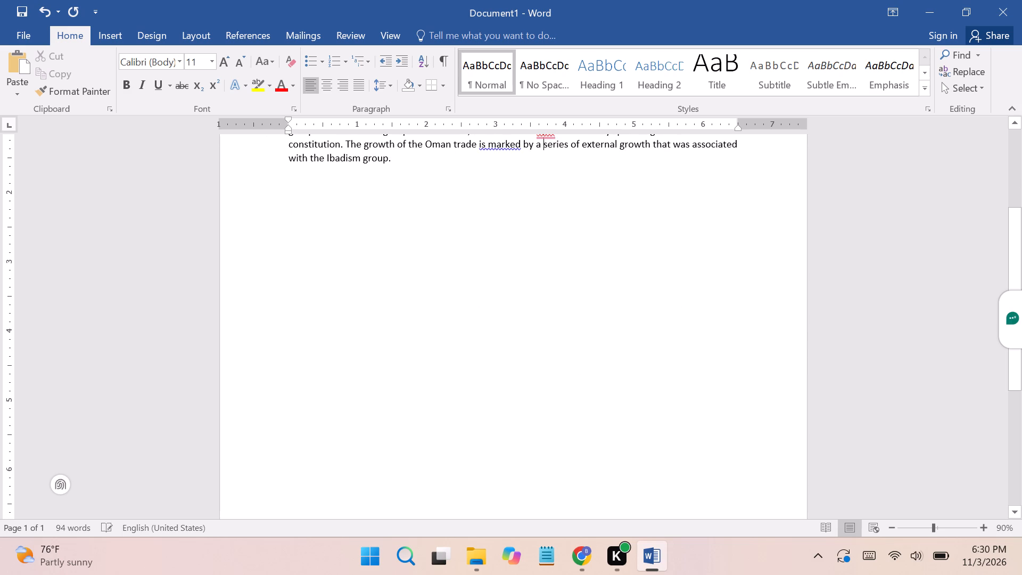
Ignore once the passive voice flag on "is marked" in the sentence about the growth of the Oman trade.
left_click(507, 147)
right_click(507, 147)
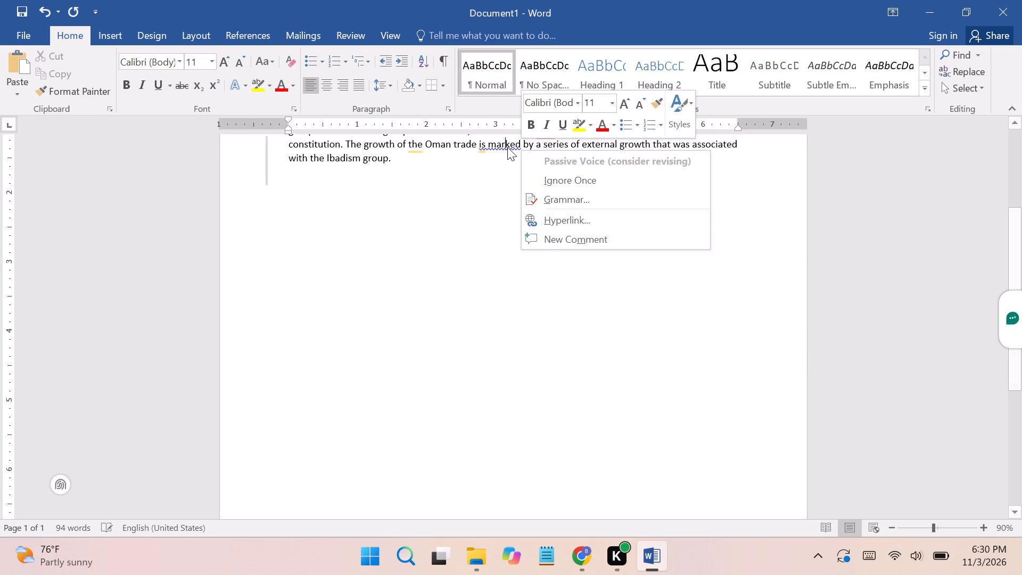
left_click(563, 176)
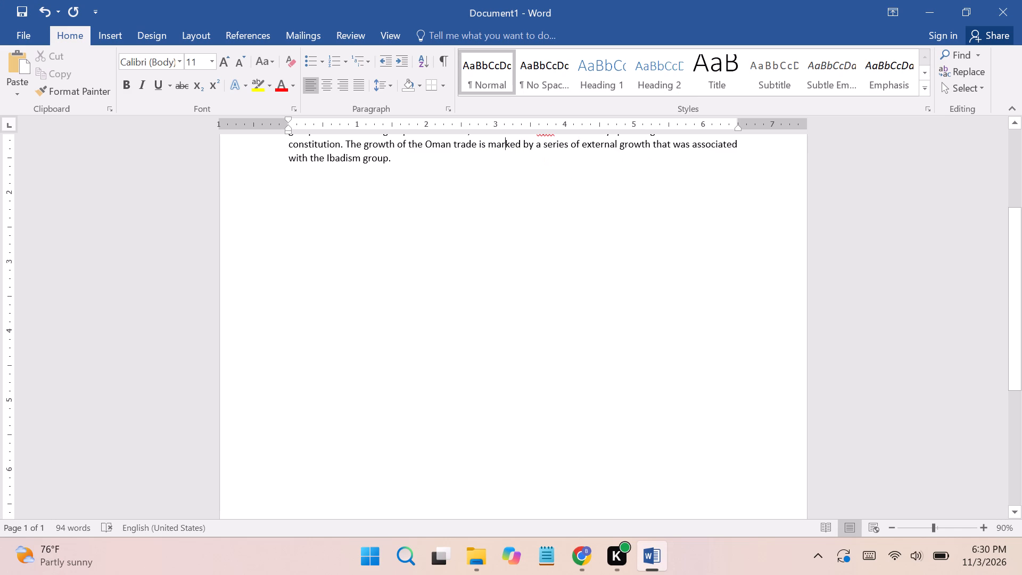
On a new line below the paragraph, write "The first dynasty was established in 1624", consulting the Britannica history of Oman page for the date.
left_click(405, 155)
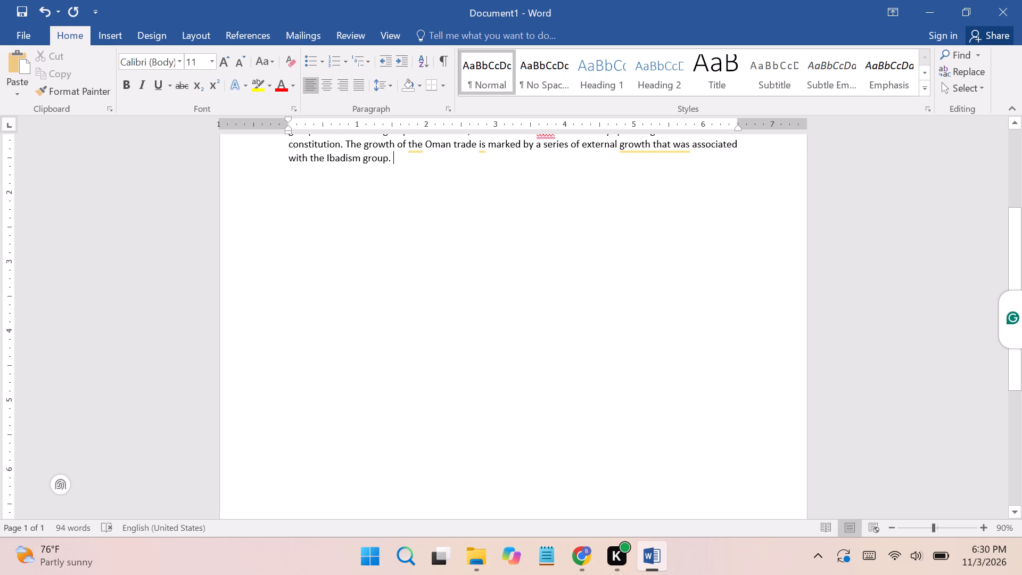
left_click(579, 558)
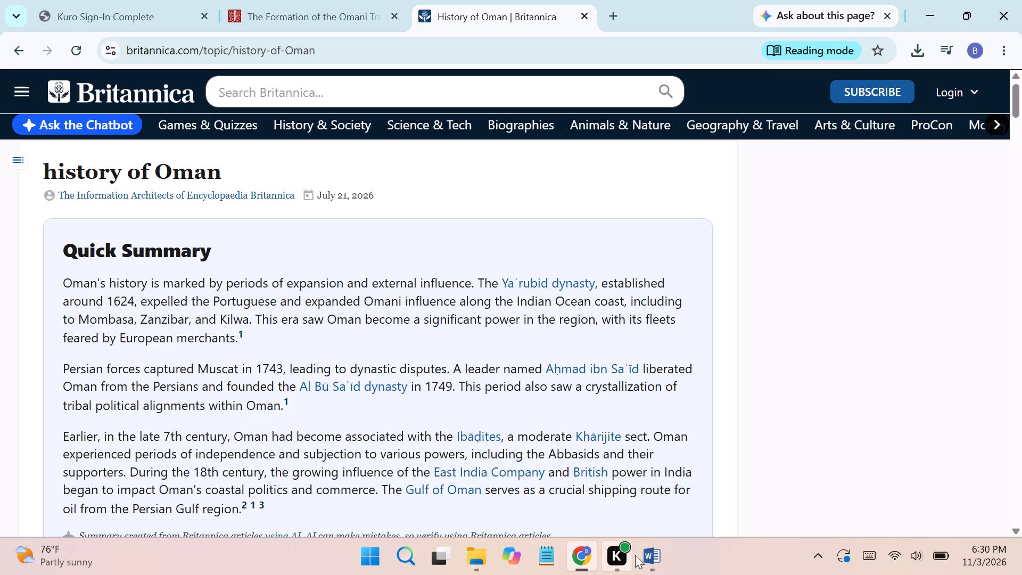
left_click(654, 556)
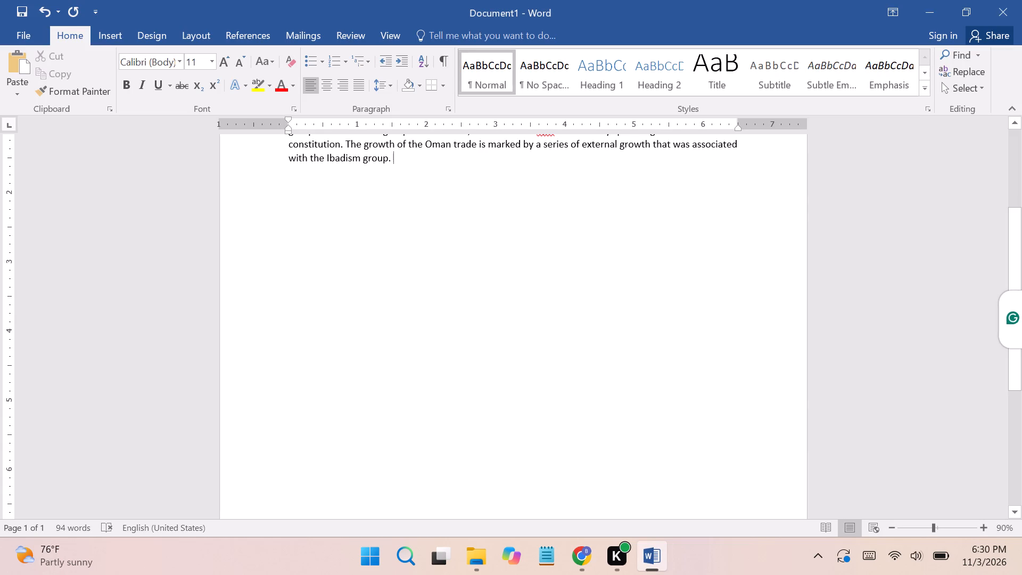
key("shift+Return")
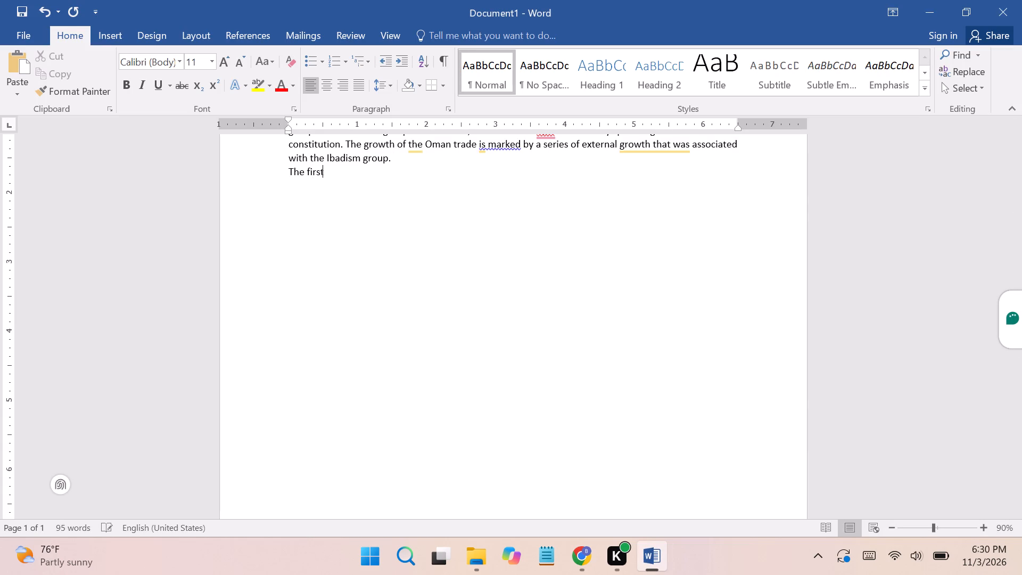
type("dy")
type("nasty")
key("space")
type("was")
key("space")
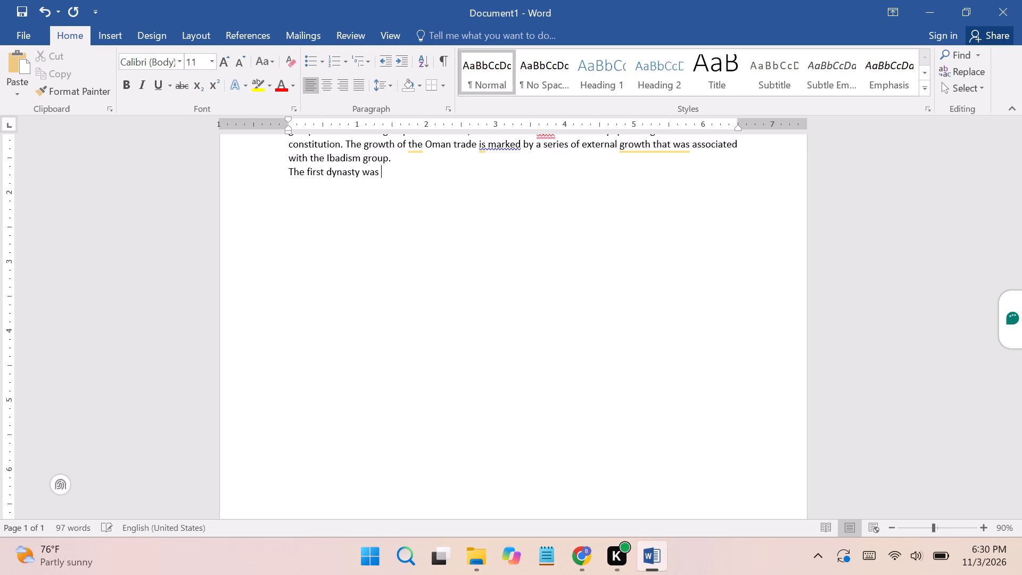
type("established")
key("space")
type("in")
key("space")
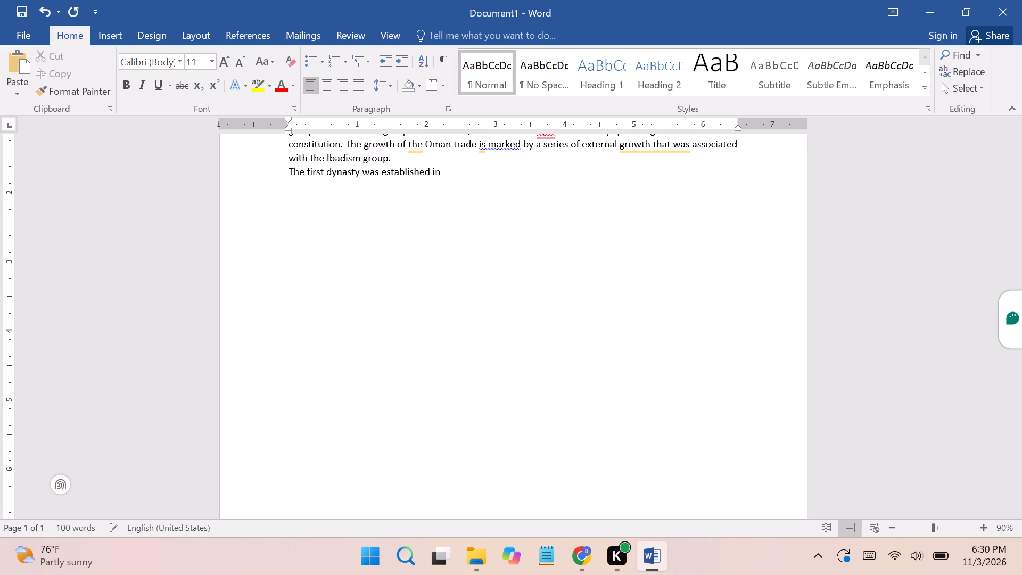
left_click(591, 554)
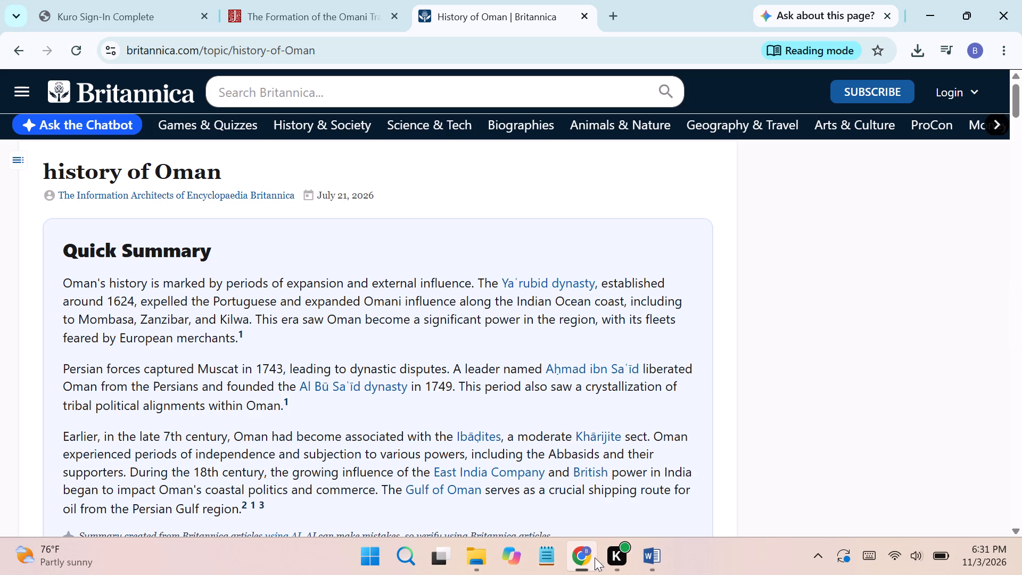
left_click(664, 555)
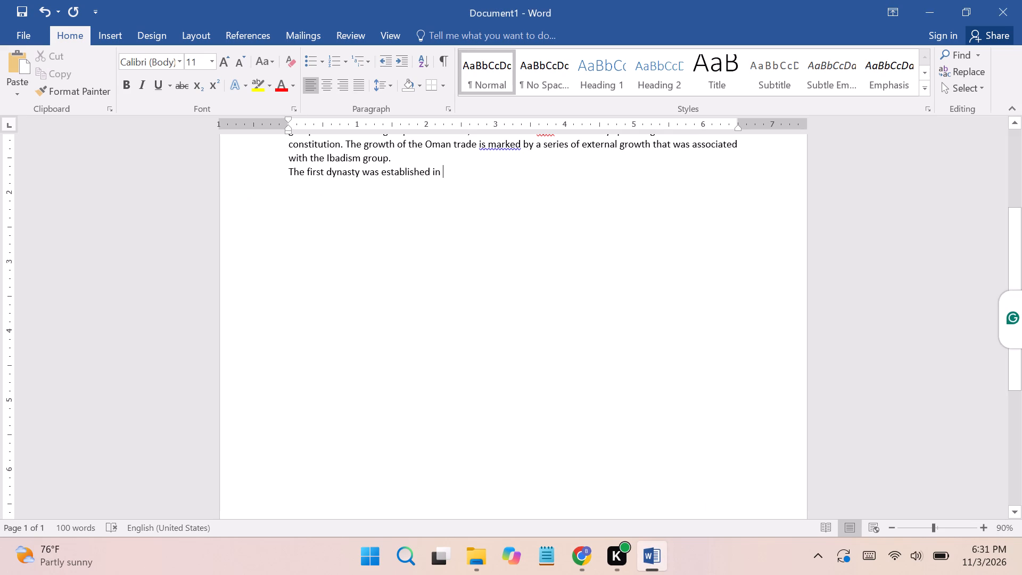
type("16")
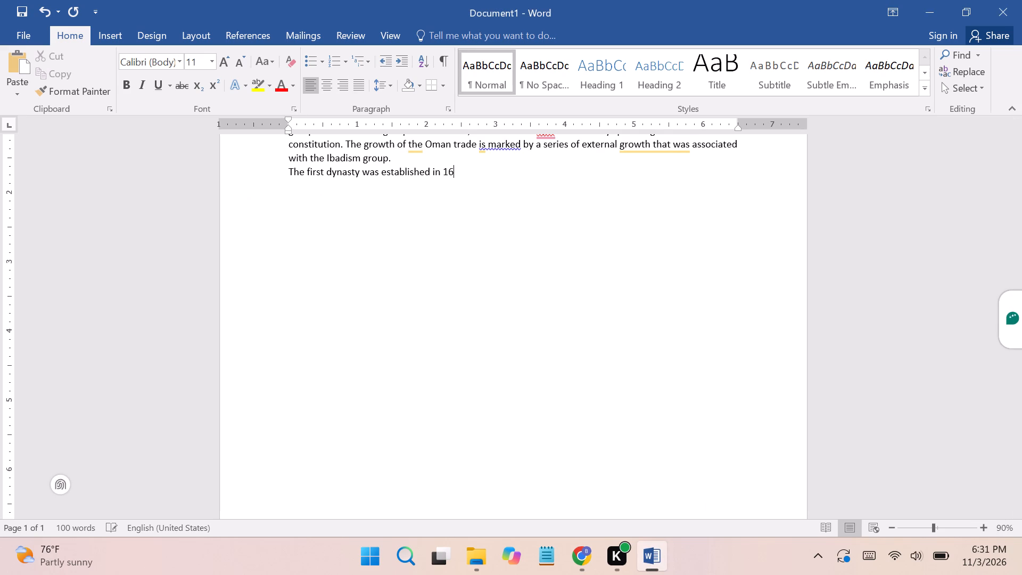
type("24")
key("space")
Complete the sentence after "1624" with "after the expelsion of the Portugues around the East African Coast.".
type("after the")
key("space")
type("exp")
key("e")
type("lso")
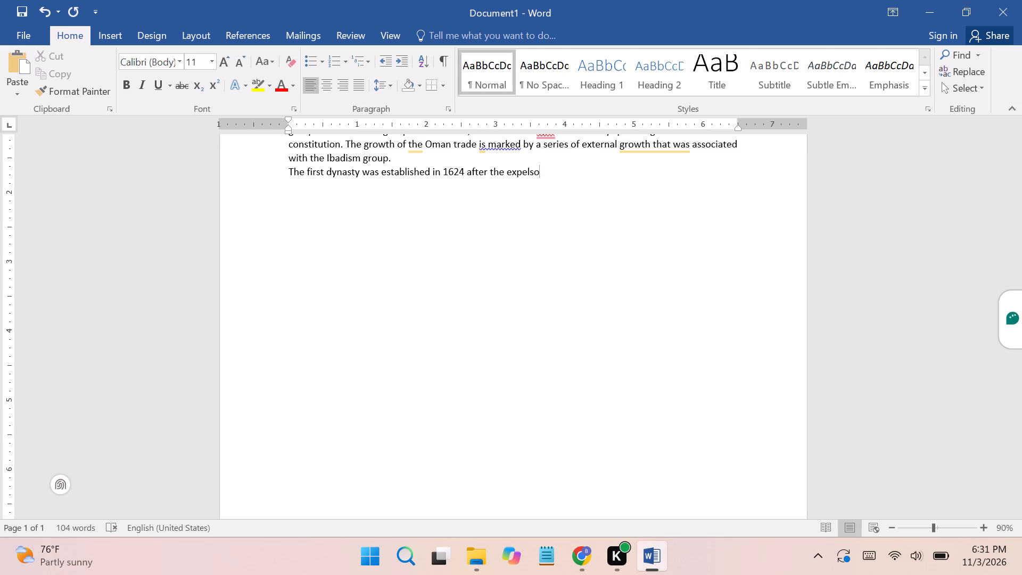
key("BackSpace")
type("ion")
key("space")
type("of the")
key("space")
type("ortug")
type("ue")
key("s")
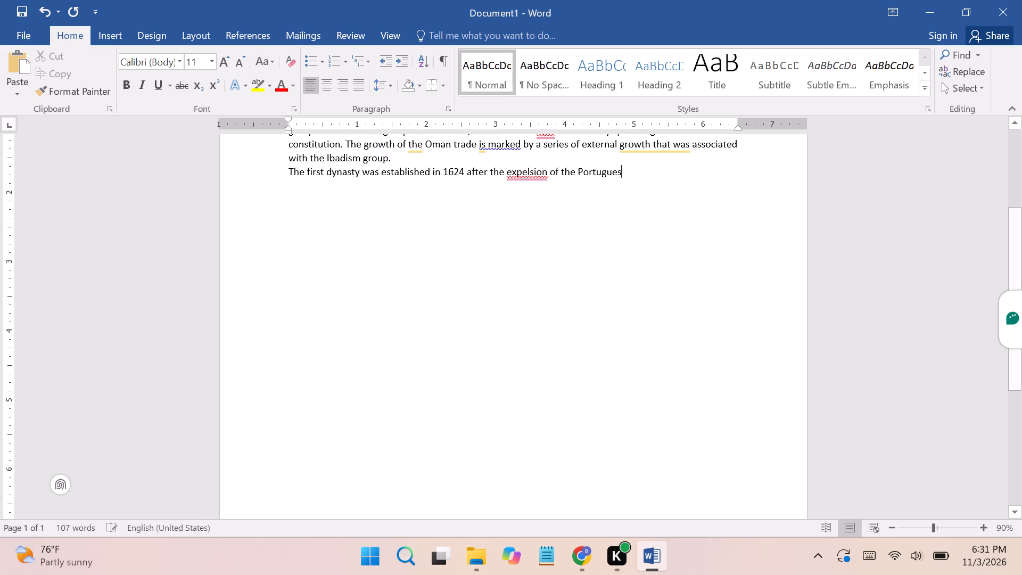
key("space")
type("around the")
key("space")
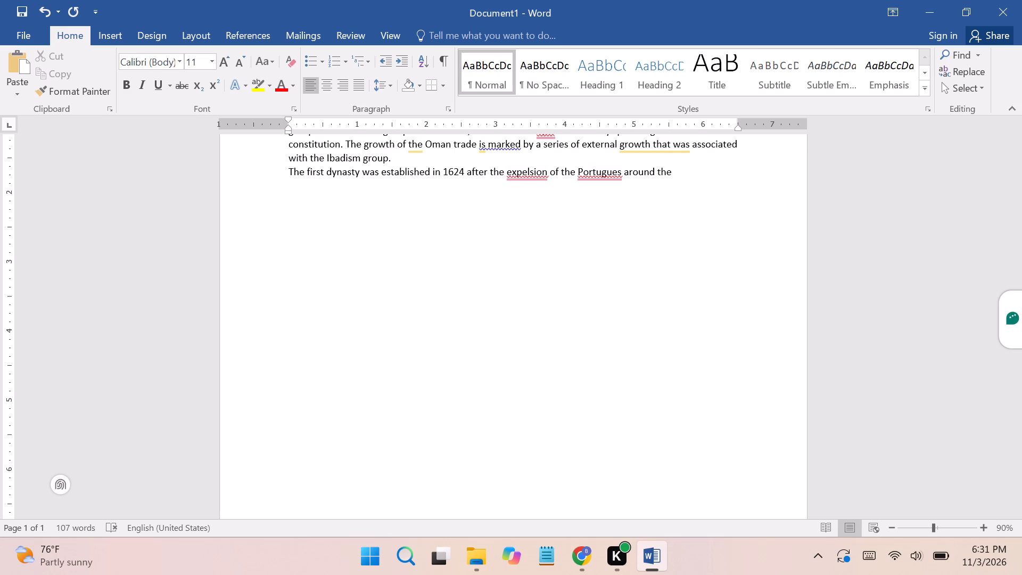
key("e")
left_click(697, 174)
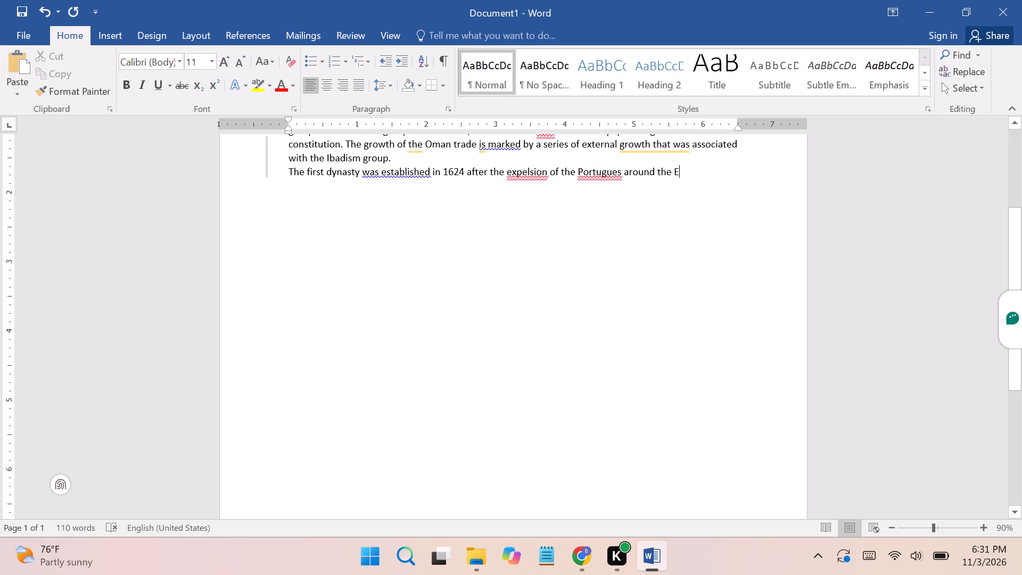
type("ast")
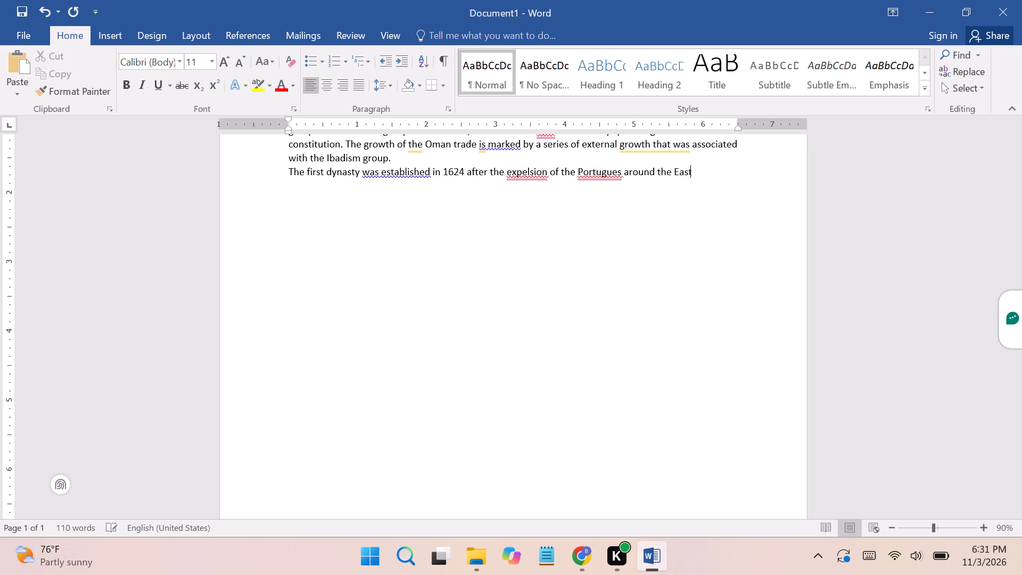
key("space")
key("a")
type("frica")
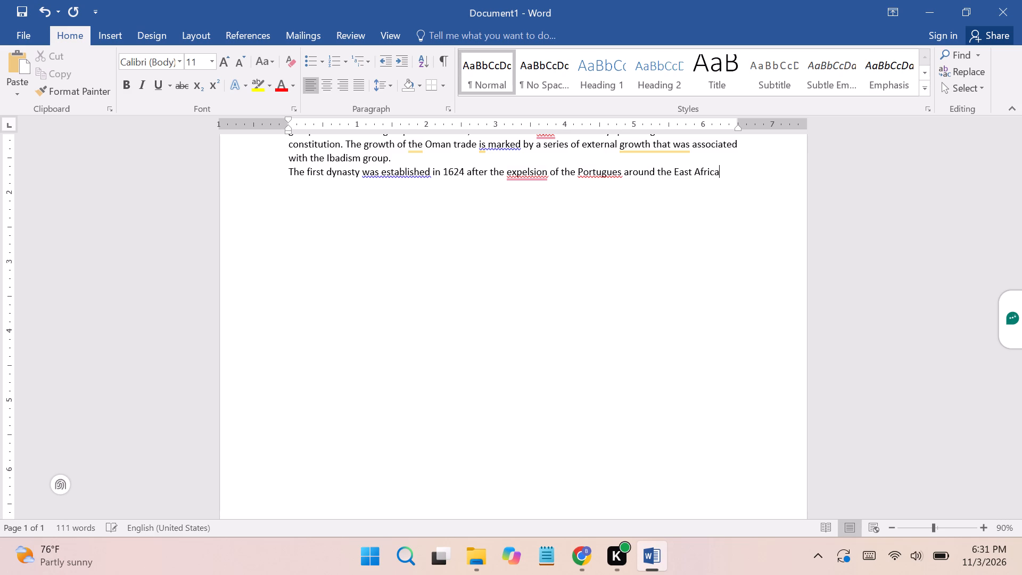
type("n")
key("space")
key("c")
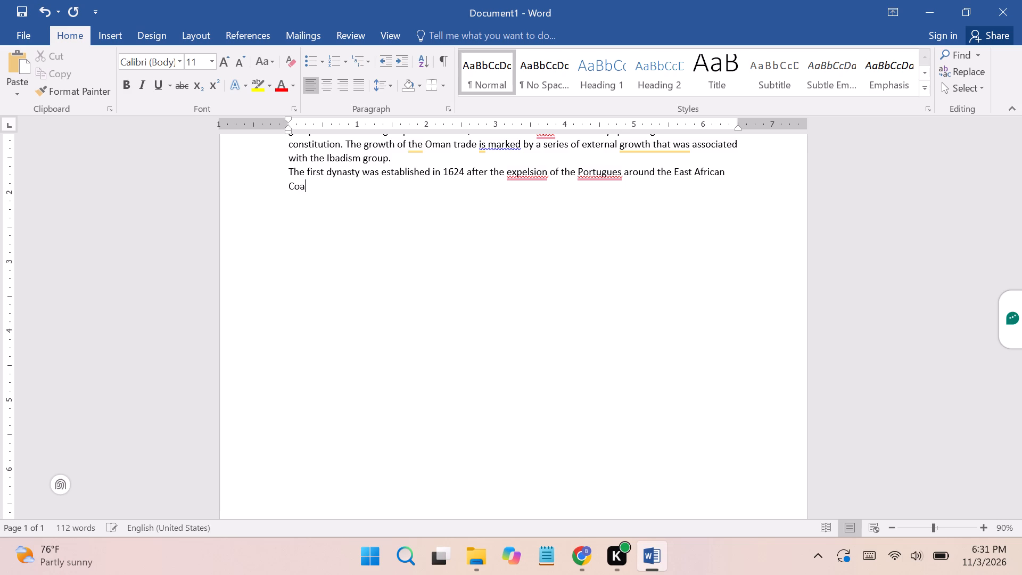
type("st")
key("period")
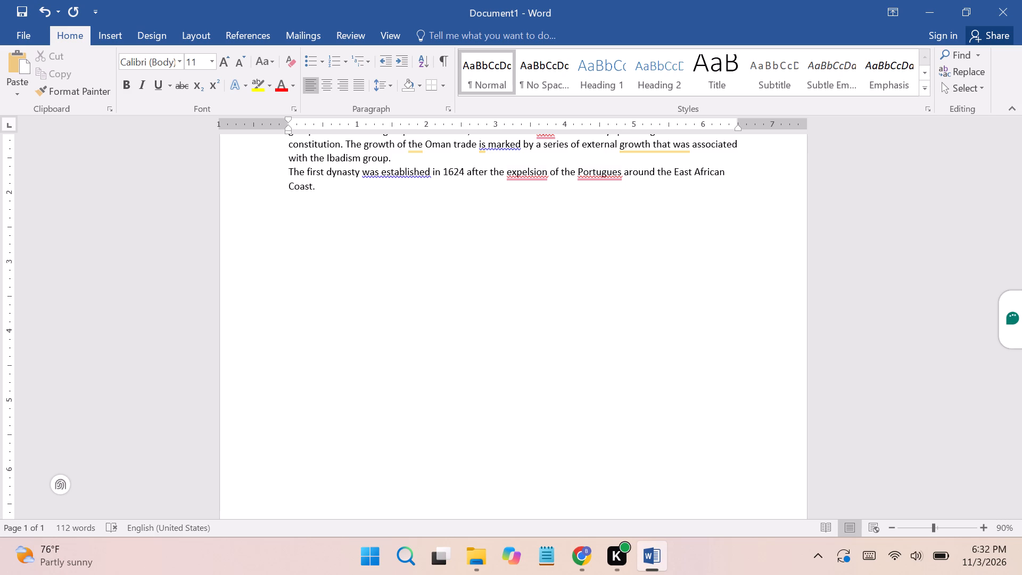
Accept the suggested corrections in the new sentence: "expulsion" for "expelsion" and "Portuguese from" for "Portugues around".
left_click(532, 172)
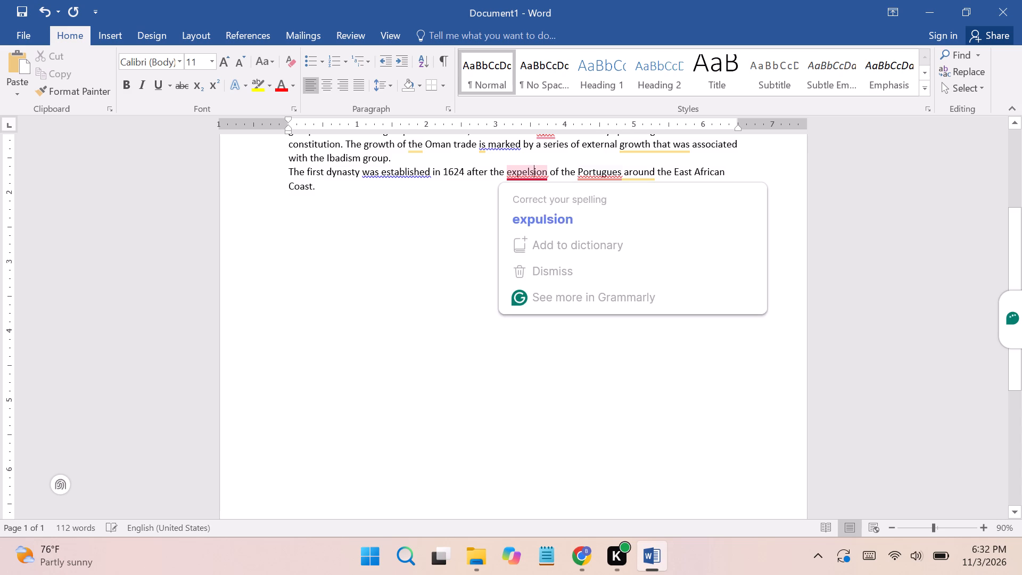
left_click(558, 211)
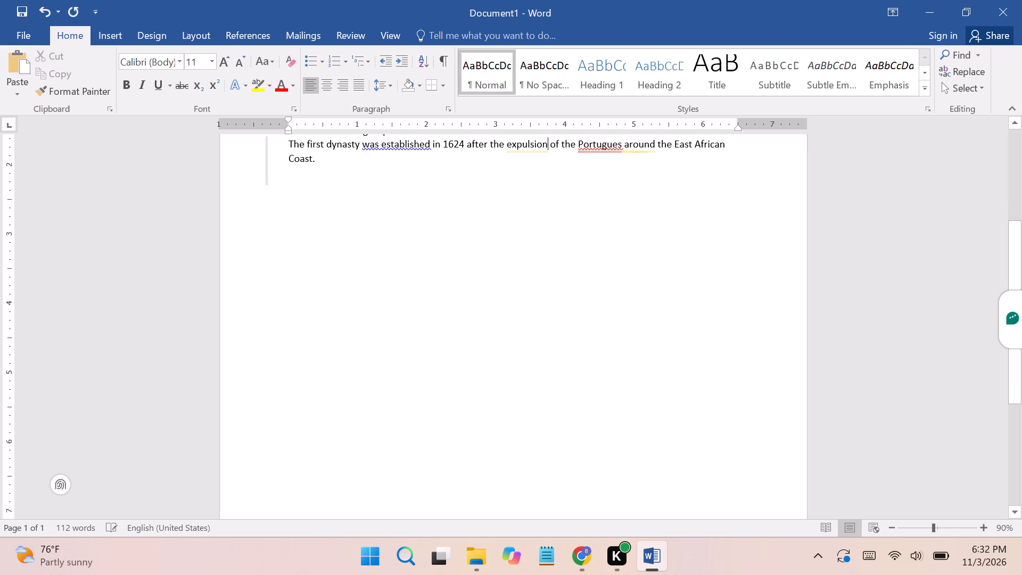
left_click(608, 150)
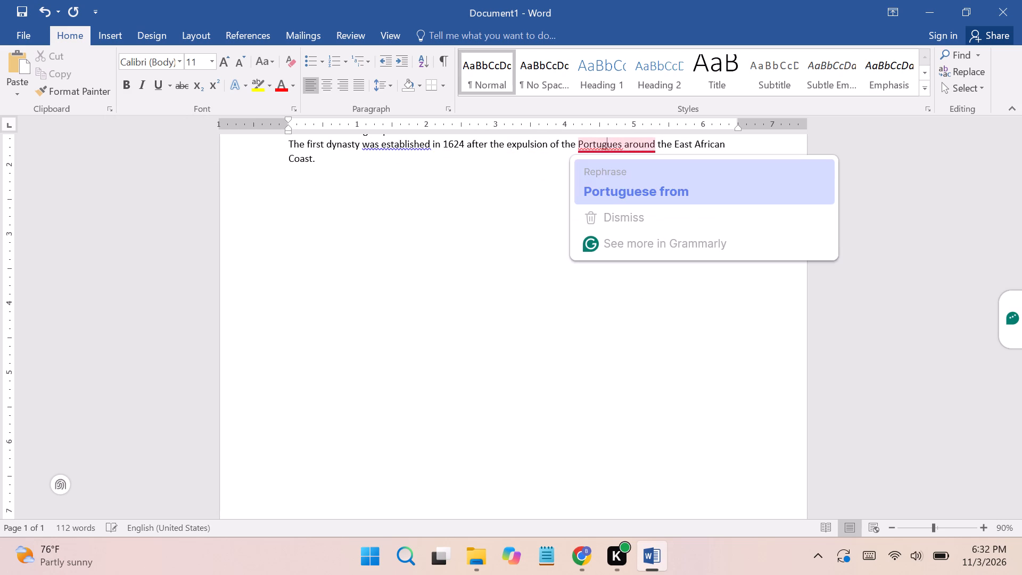
left_click(633, 189)
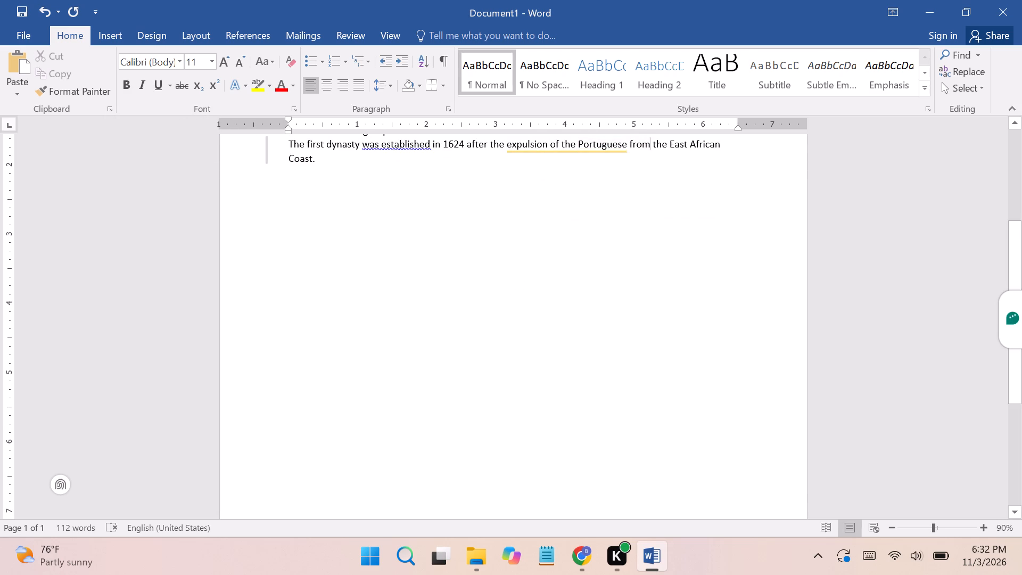
Ignore once the passive voice flag on "was established" in the sentence about the first dynasty.
left_click(389, 140)
right_click(399, 147)
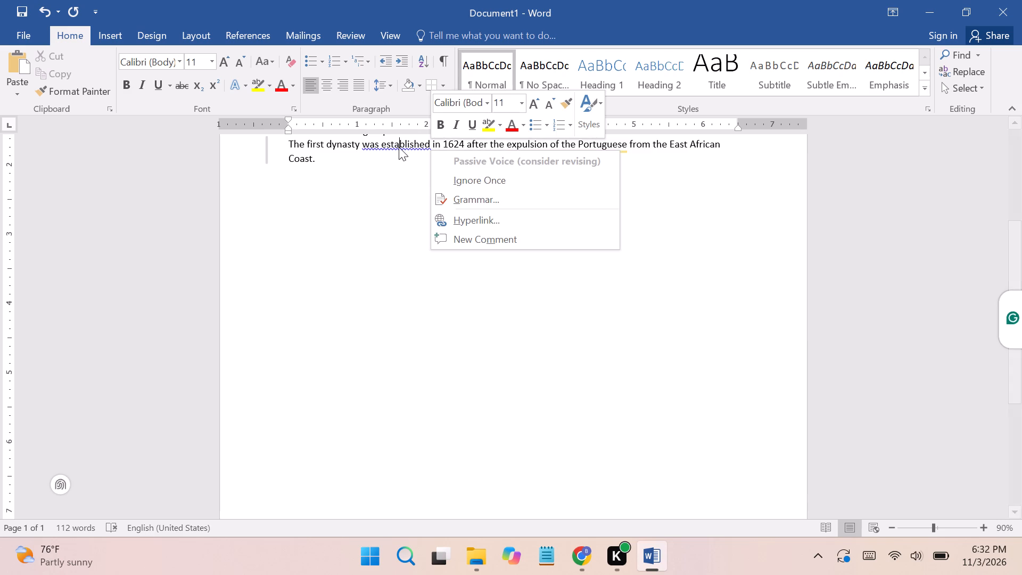
left_click(467, 179)
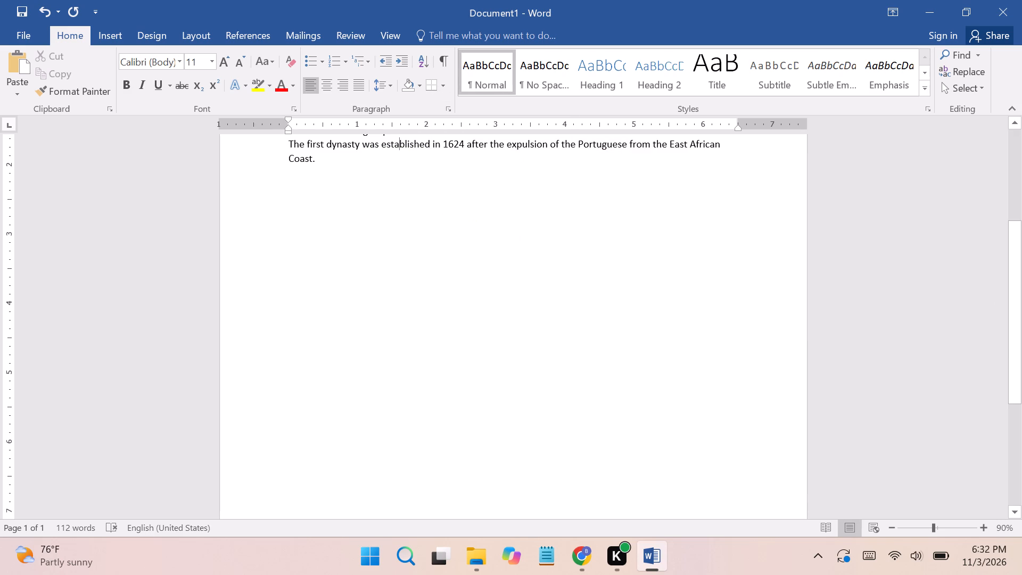
After glancing at the Britannica history of Oman page, begin a new sentence after "Coast." in Word with "Therefore, the Oman traders".
left_click(582, 545)
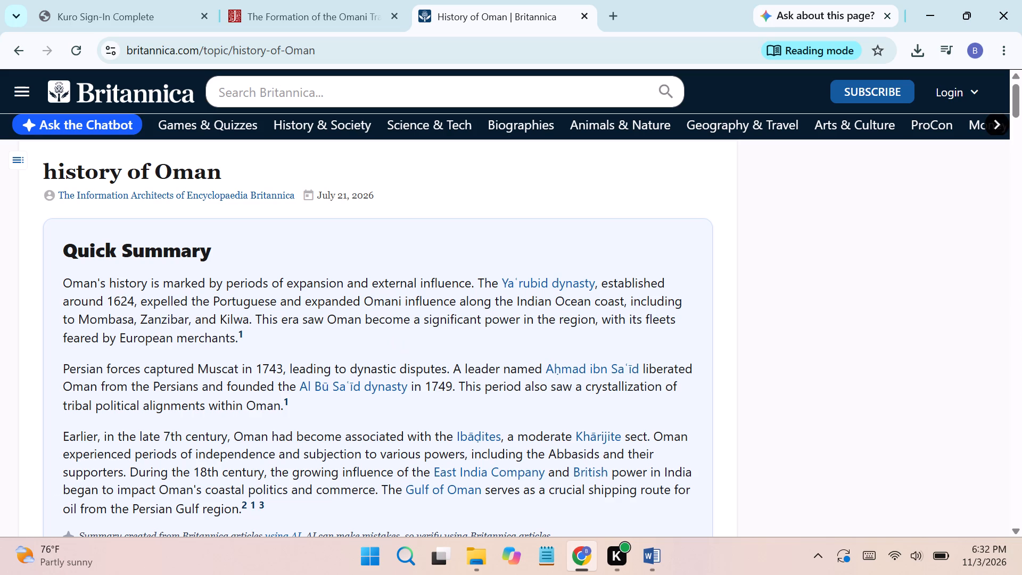
left_click(663, 556)
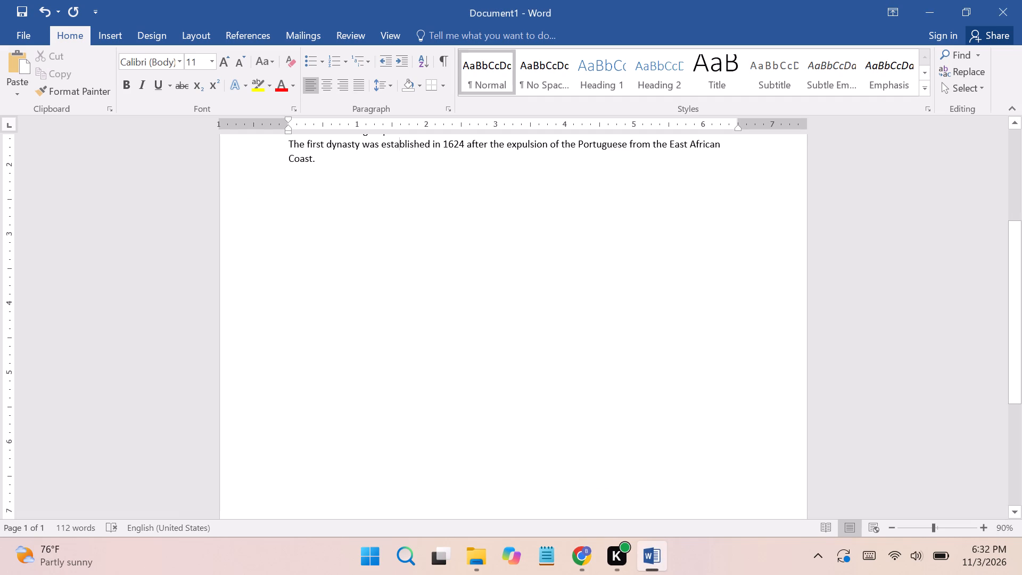
left_click(340, 156)
key("space")
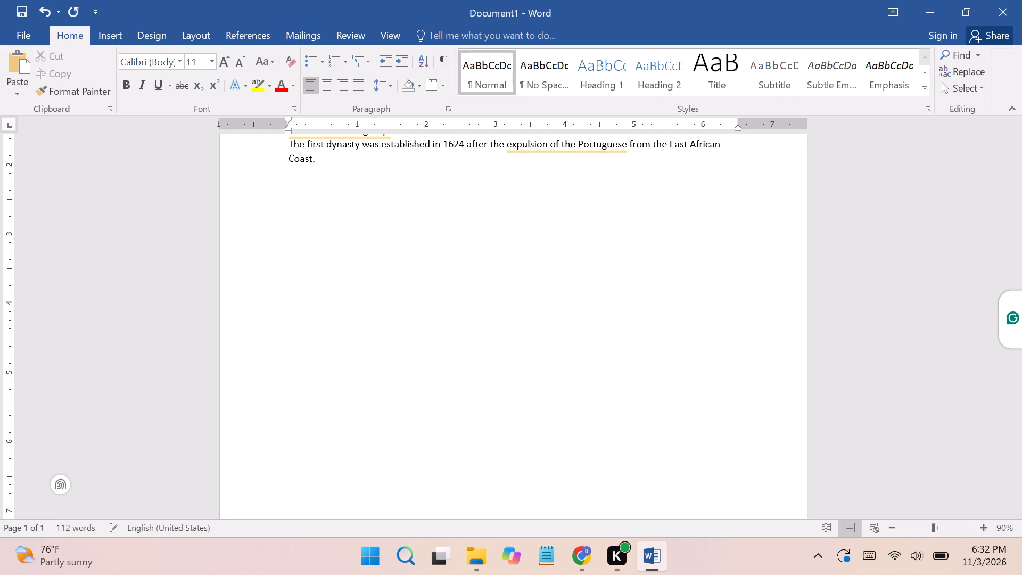
key("t")
type("fore,")
key("space")
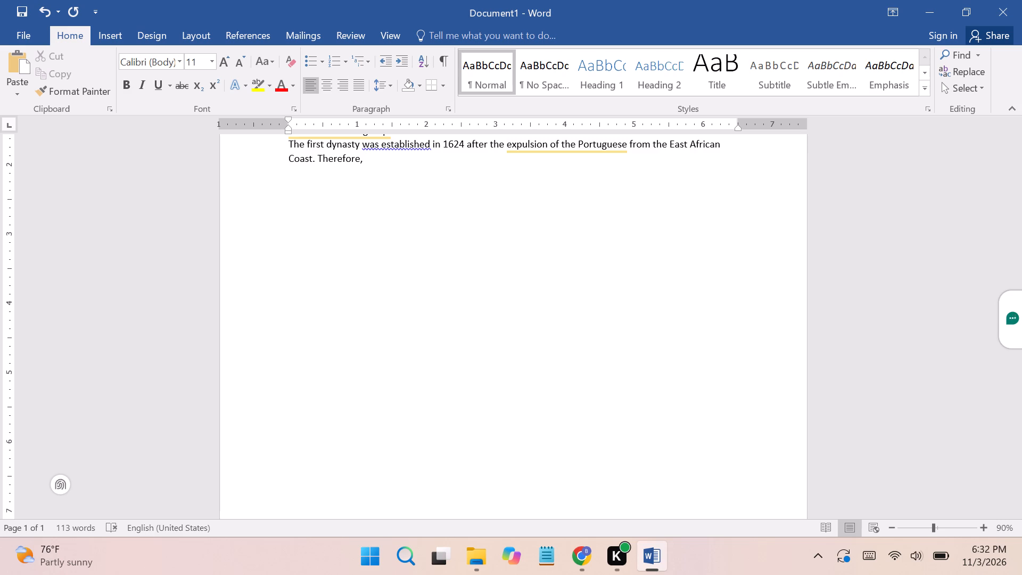
type("the")
key("space")
type("traders")
key("space")
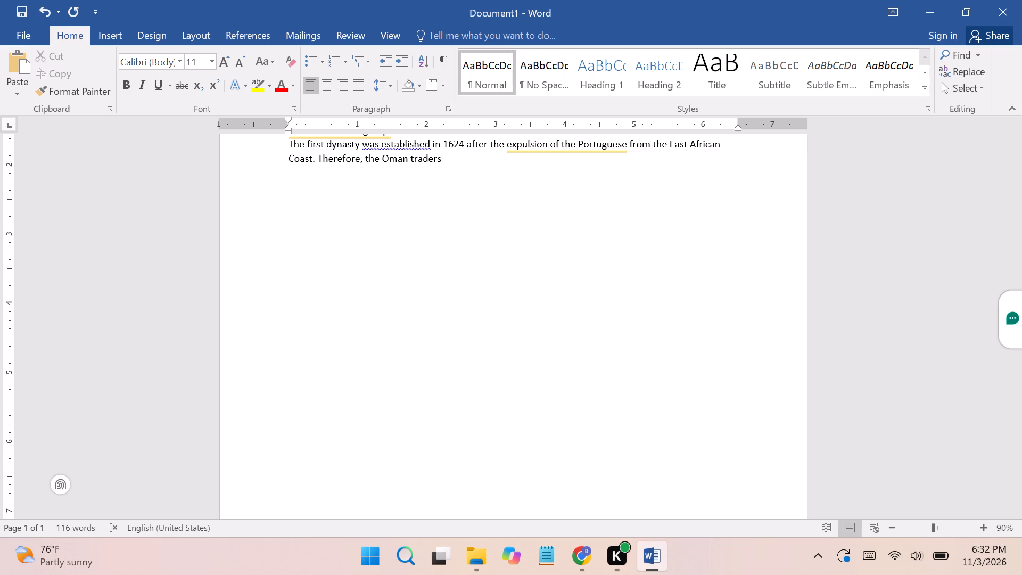
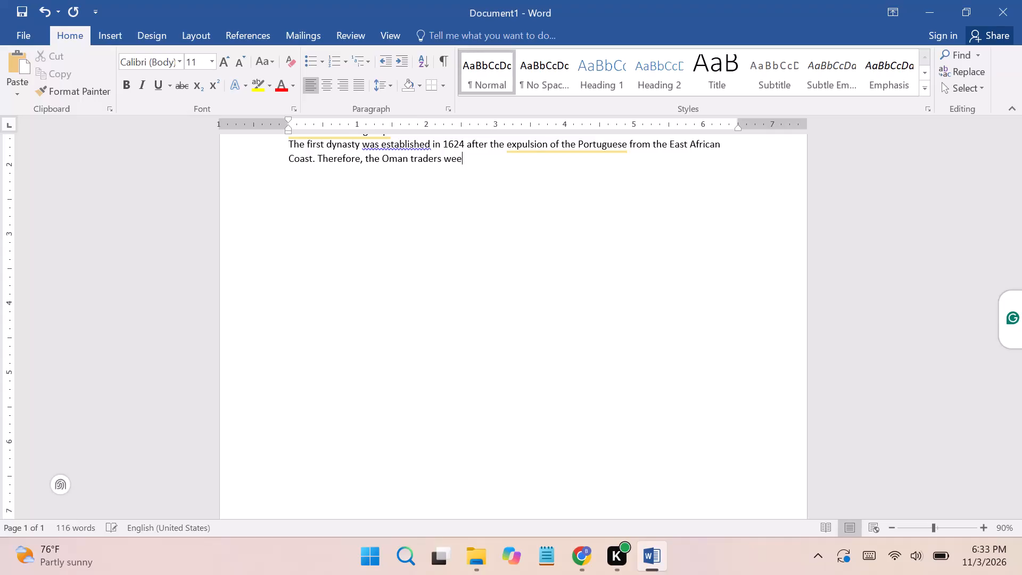
Continue the sentence after "Therefore, the Oman traders" with "were able to spread in areas such as;".
key("BackSpace")
type("re")
key("space")
type("able")
key("space")
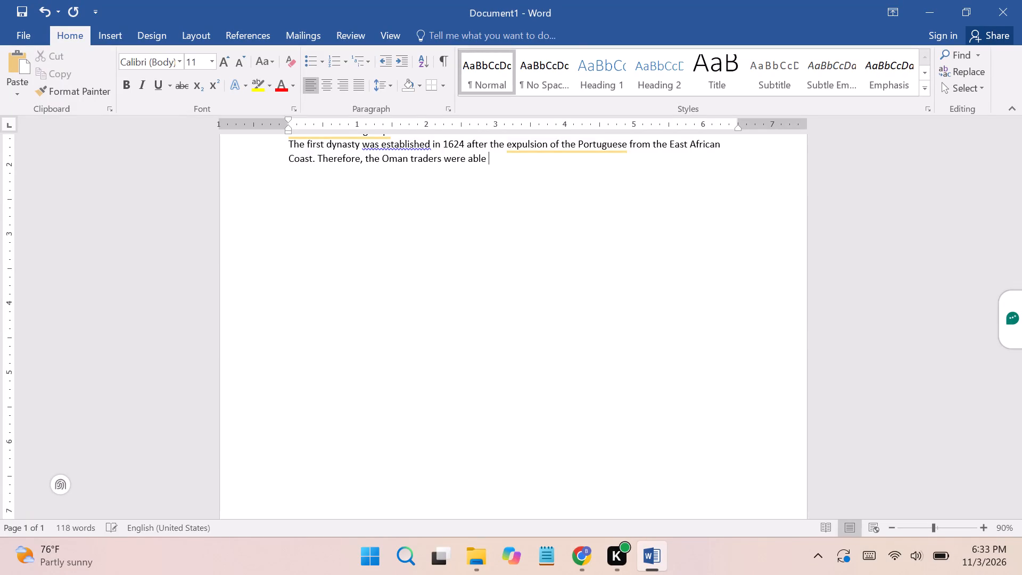
type("to set")
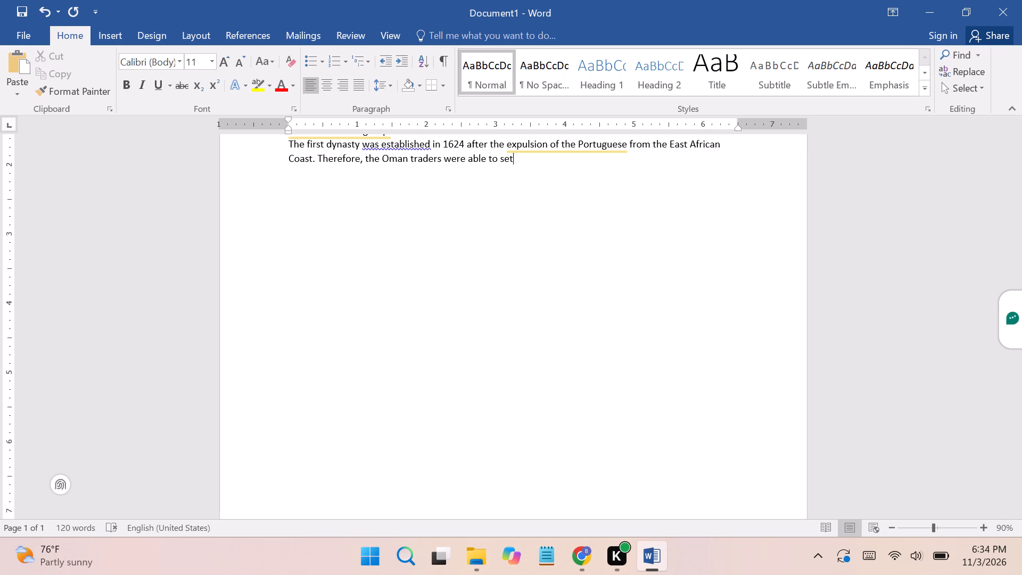
key("BackSpace")
key("BackSpace")
key("BackSpace")
type("spread")
key("space")
type("ina")
key("space")
key("BackSpace")
key("BackSpace")
key("space")
type("areas such as")
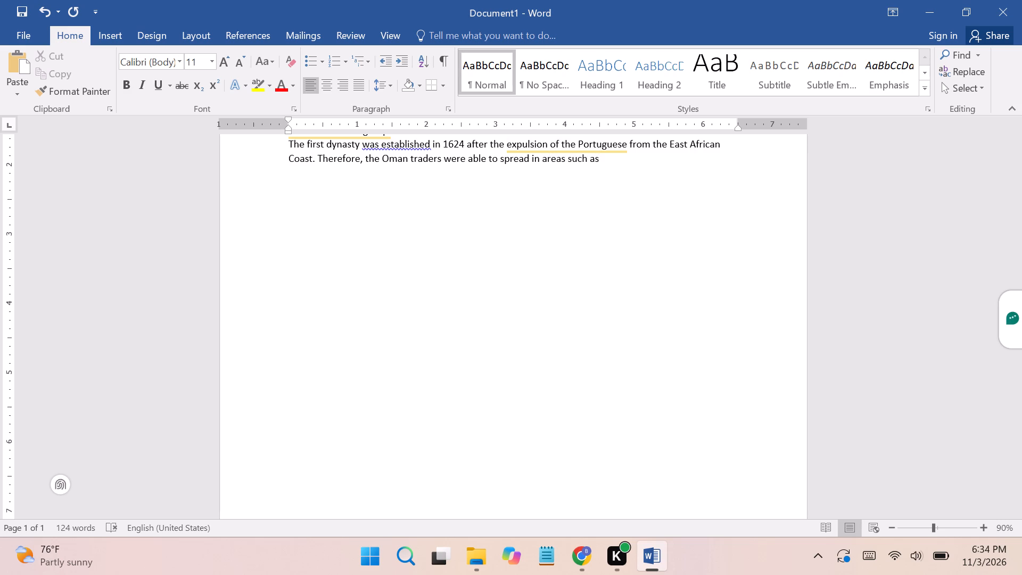
type(";")
key("space")
List the places "Mombasa, Zanzibar and Kilwa" after "such as;", checking the names against the Britannica history of Oman page.
type("ombasea")
key("BackSpace")
key("BackSpace")
key("a")
type(",")
key("space")
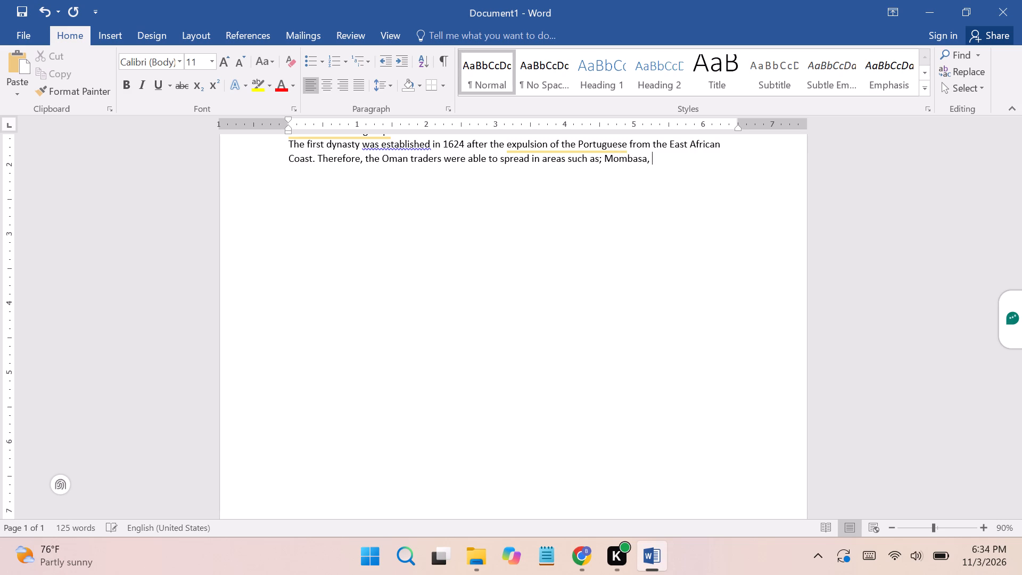
left_click(582, 554)
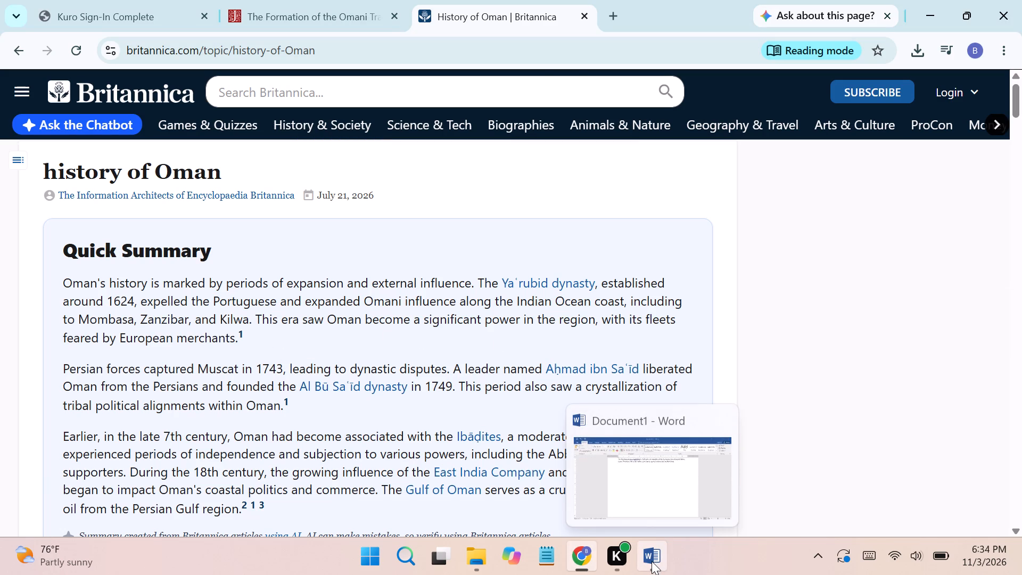
left_click(663, 505)
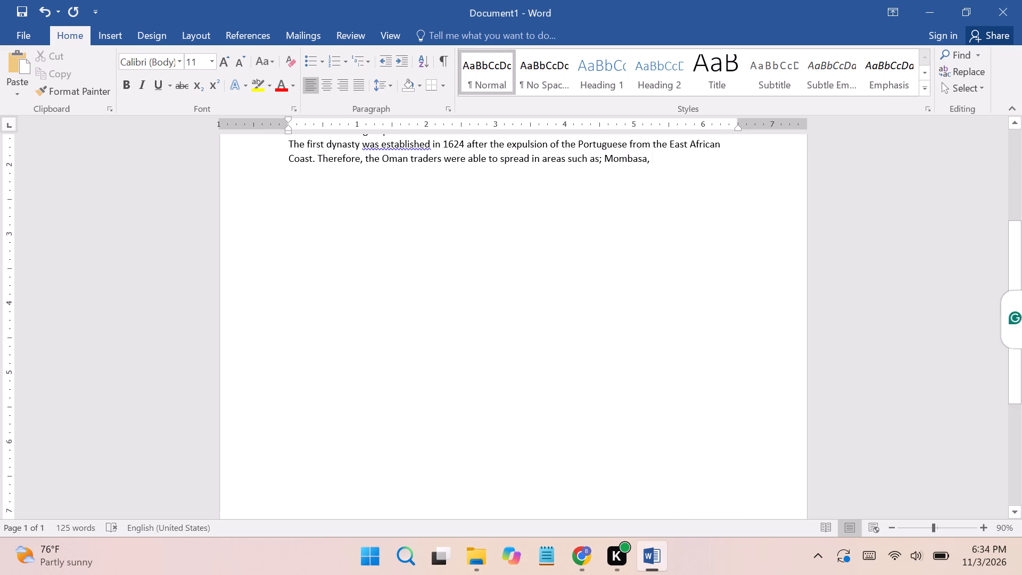
key("z")
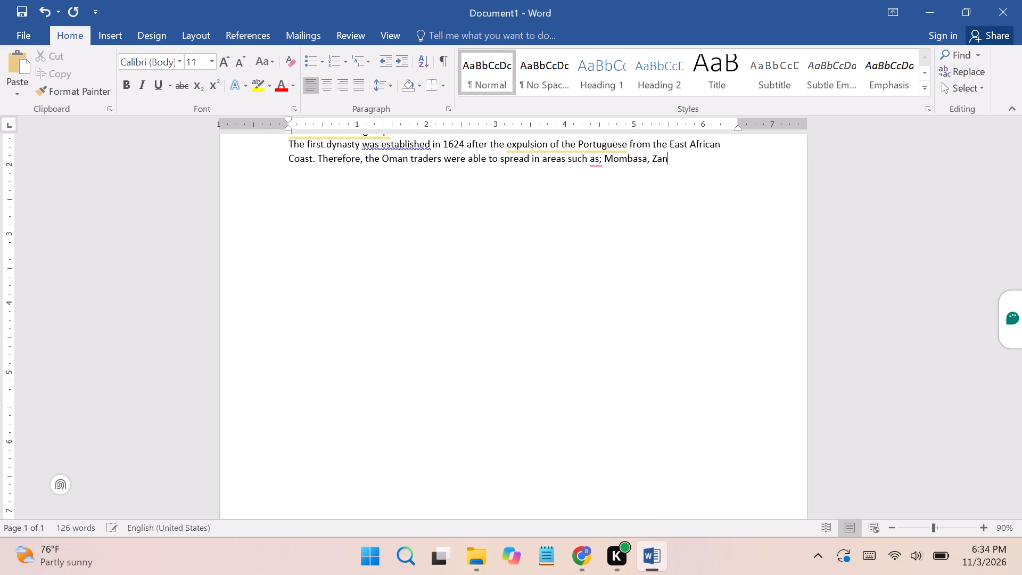
type("zibar and")
key("space")
Add the reason "because of their control over the Indian Ocean" after "Kilwa".
key("d")
key("u")
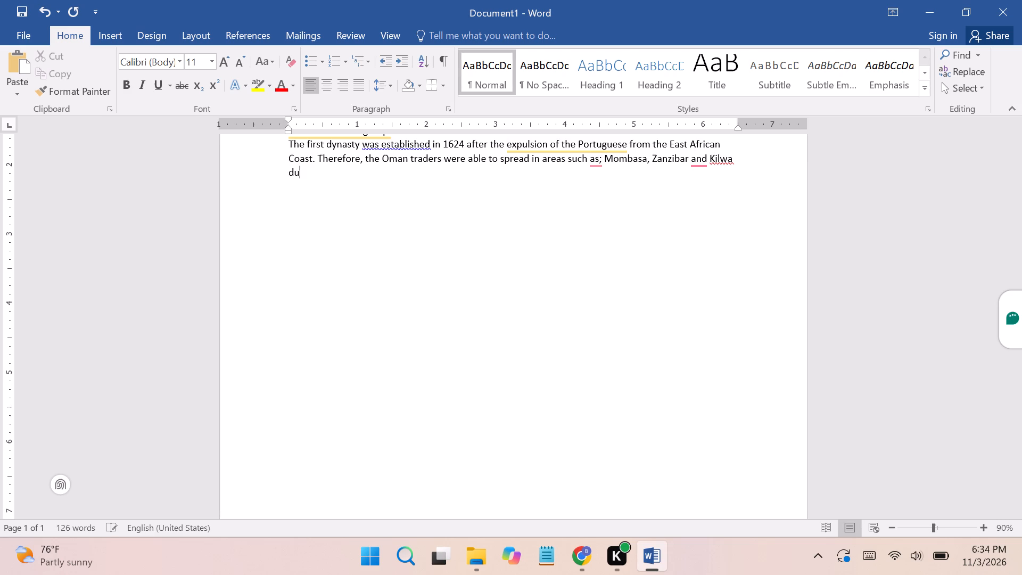
key("BackSpace")
key("BackSpace")
type("beca")
type("use")
key("space")
type("of ther")
key("BackSpace")
type("ir control ob")
key("BackSpace")
type("ver the")
key("space")
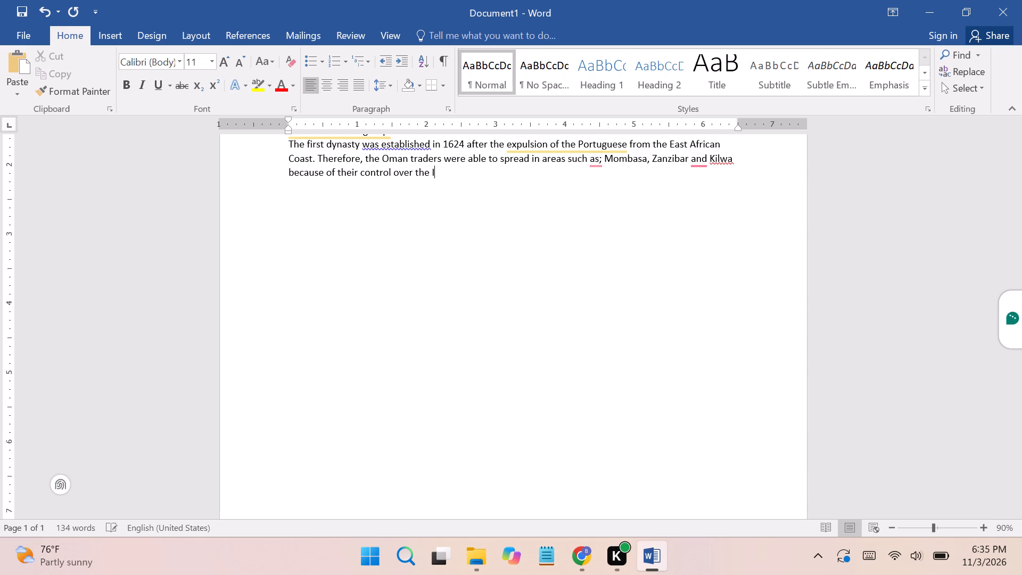
type("ndi")
type("an")
key("space")
type("cea")
key("n")
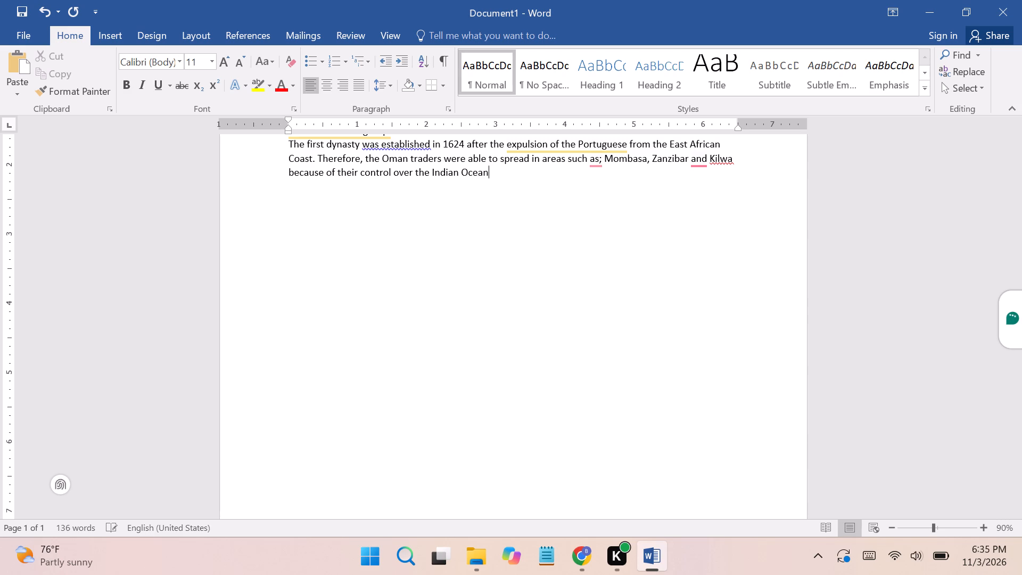
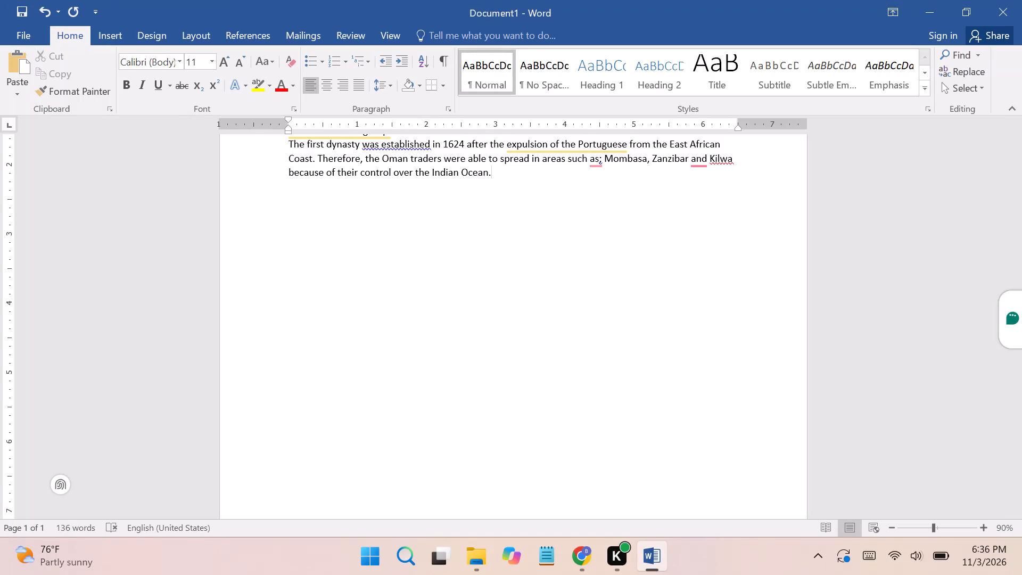
Check the Britannica history of Oman page and begin a new sentence in Word with "The European merchants" after "Indian Ocean.".
left_click(579, 555)
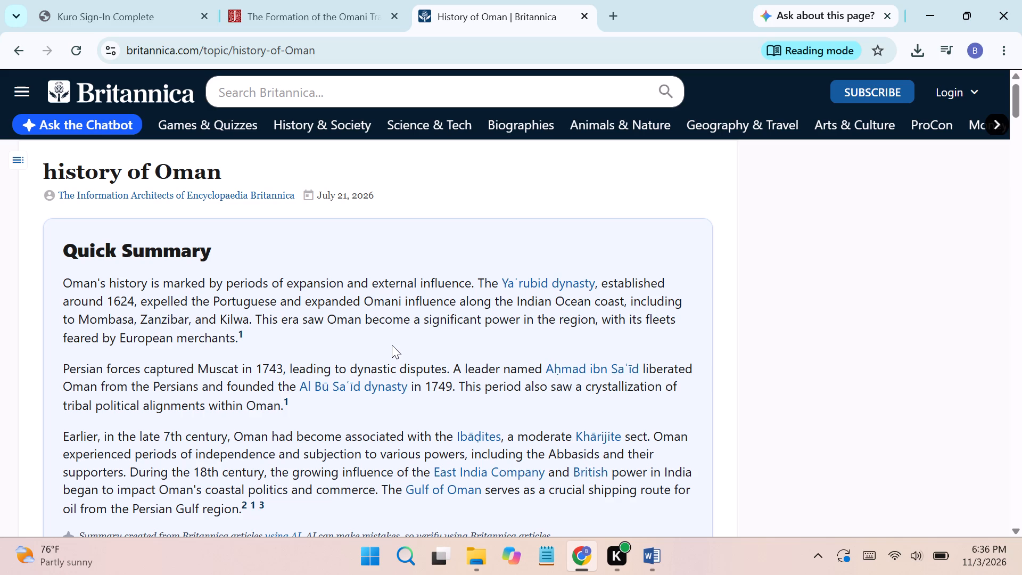
left_click(657, 554)
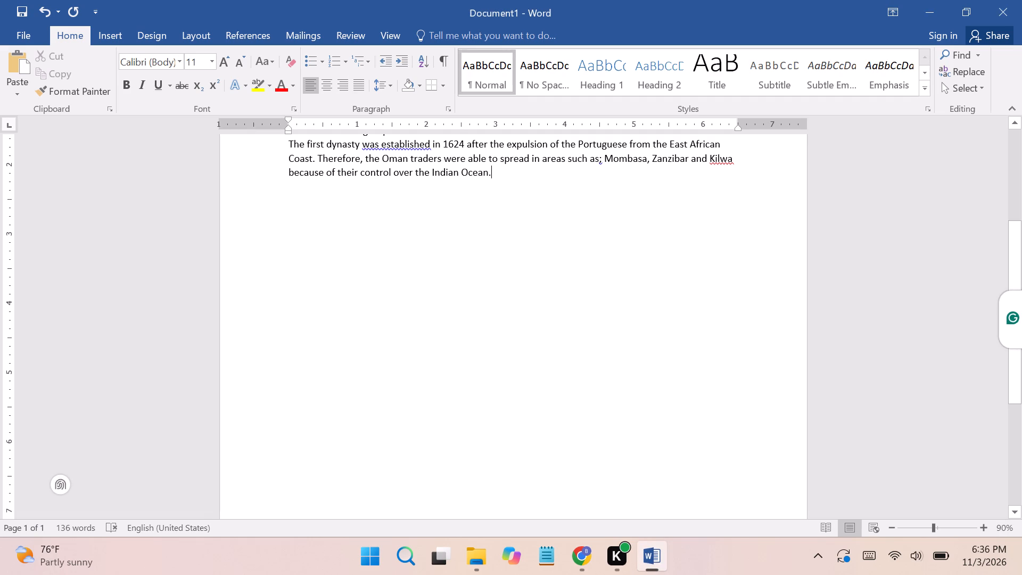
key("space")
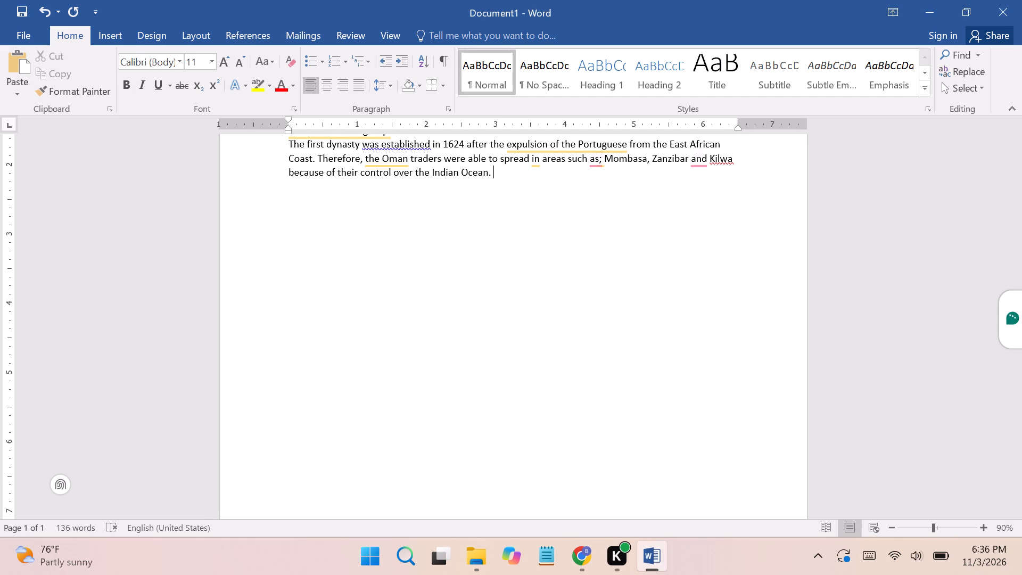
key("t")
type("he")
key("space")
type("european me")
type("rchant")
type("s were")
key("space")
type("in")
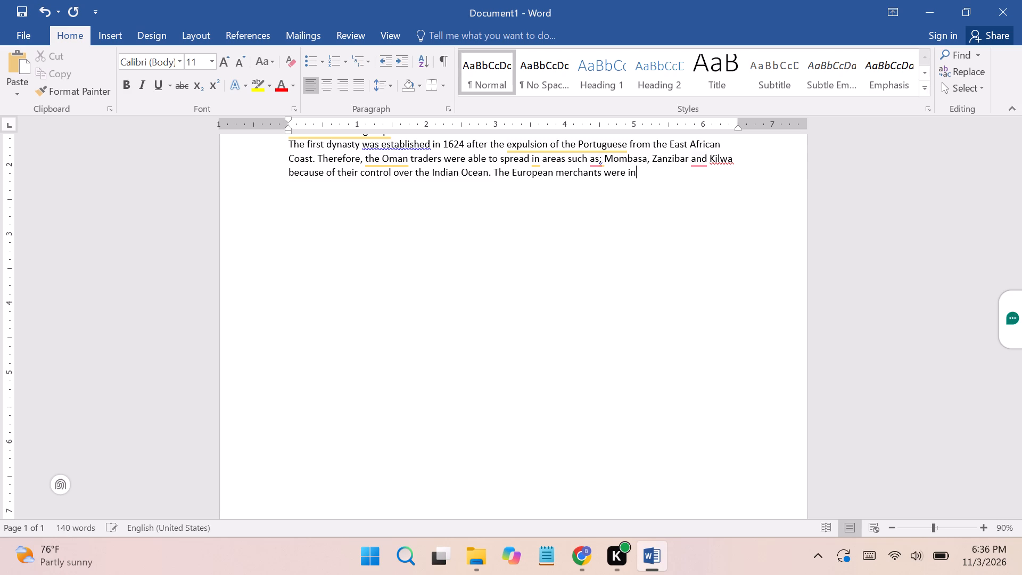
key("space")
key("BackSpace")
key("BackSpace")
key("BackSpace")
key("BackSpace")
key("BackSpace")
key("BackSpace")
key("BackSpace")
key("BackSpace")
key("BackSpace")
Continue the sentence after "The European merchants" with "feared this group".
key("space")
type("feared")
key("space")
type("his")
key("space")
key("BackSpace")
key("BackSpace")
key("BackSpace")
key("BackSpace")
type("this")
key("space")
key("g")
type("rou")
type("p")
key("space")
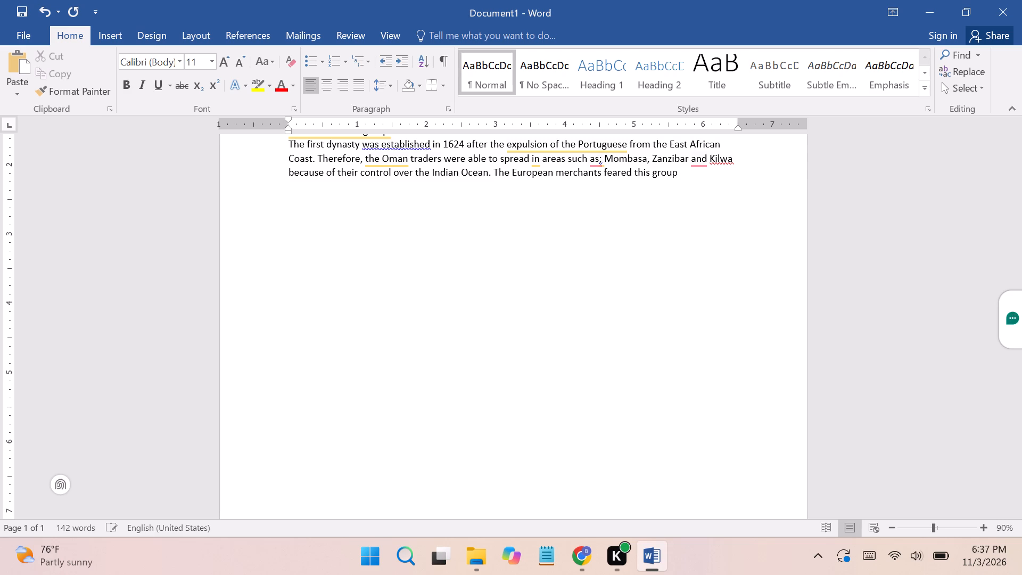
Recheck the Britannica quick summary and add the reason "because of their increased fleets" after "feared this group" in Word.
left_click(581, 555)
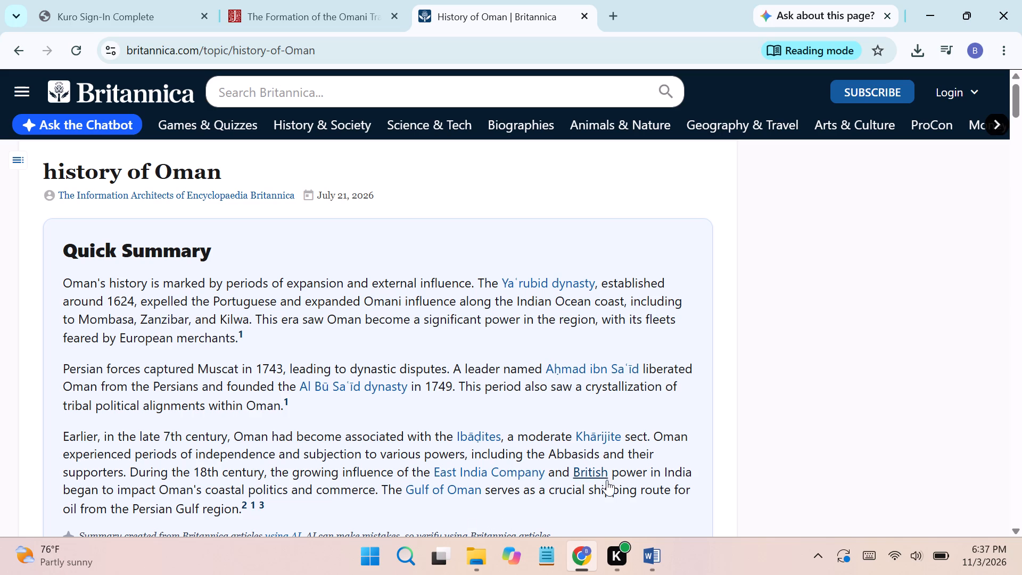
left_click(653, 563)
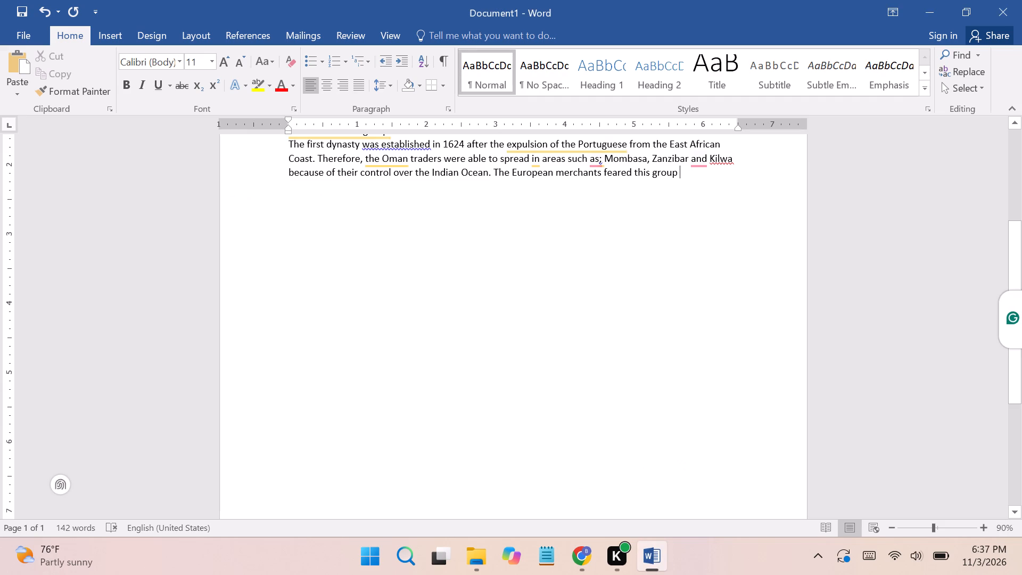
type("because of their")
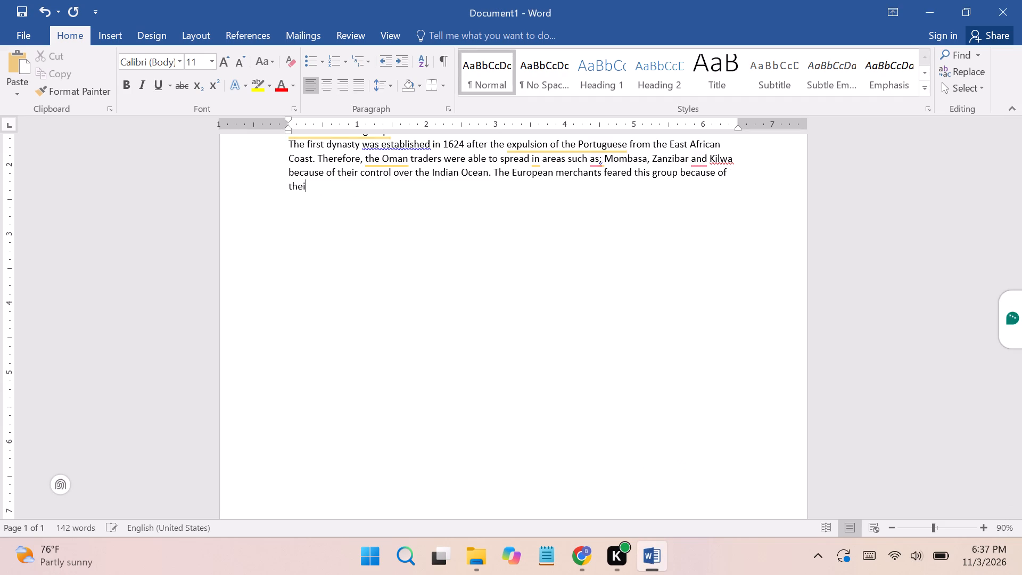
key("space")
type("increased")
key("space")
type("fleets")
key("space")
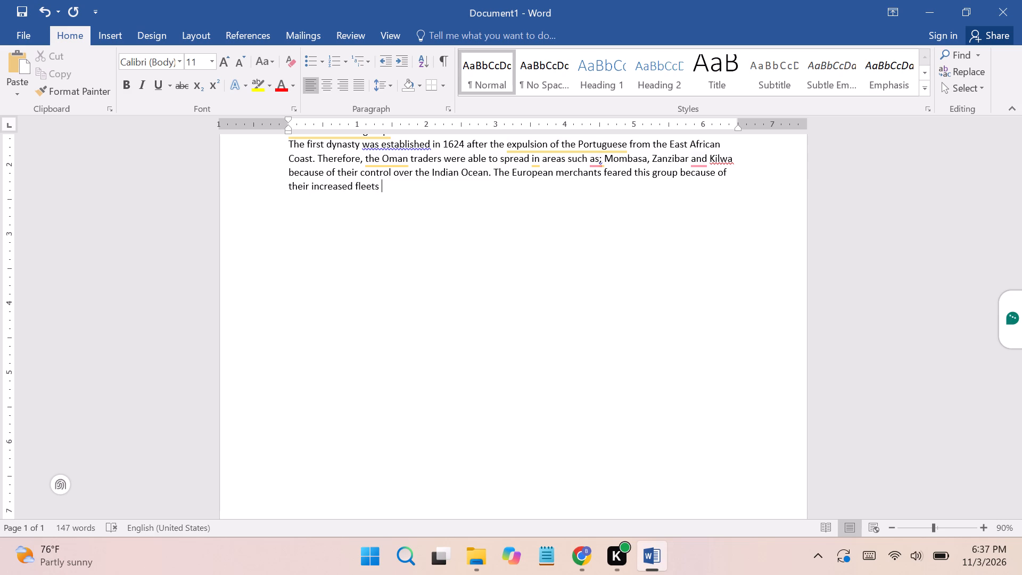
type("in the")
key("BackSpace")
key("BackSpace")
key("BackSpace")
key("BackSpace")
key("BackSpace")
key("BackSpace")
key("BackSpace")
Finish the sentence after "increased fleets" with "and significant power in the region.".
key("space")
type("and significant")
key("space")
type("power in the re")
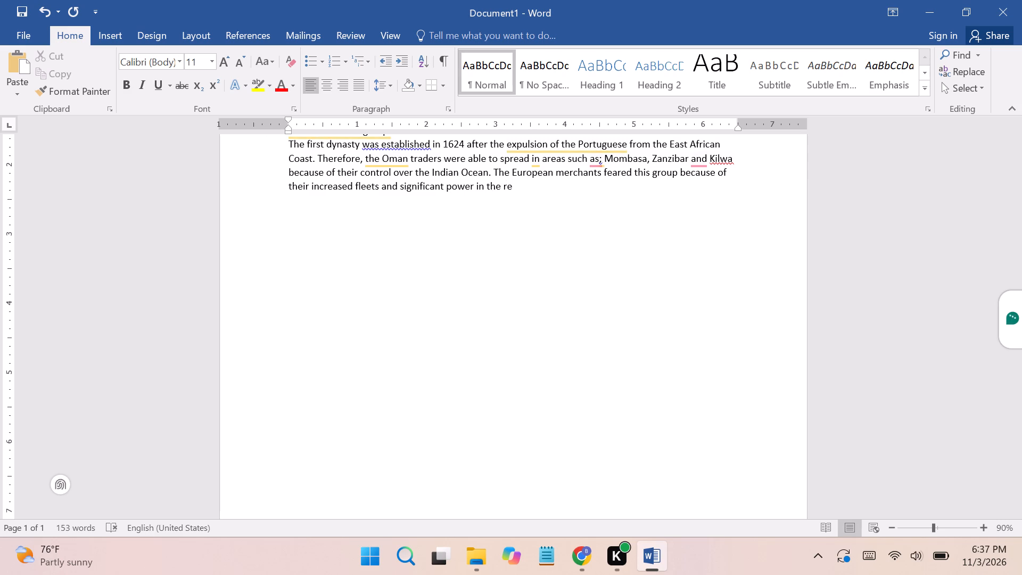
left_click(524, 183)
type("geio")
key("BackSpace")
key("BackSpace")
key("BackSpace")
type("ion")
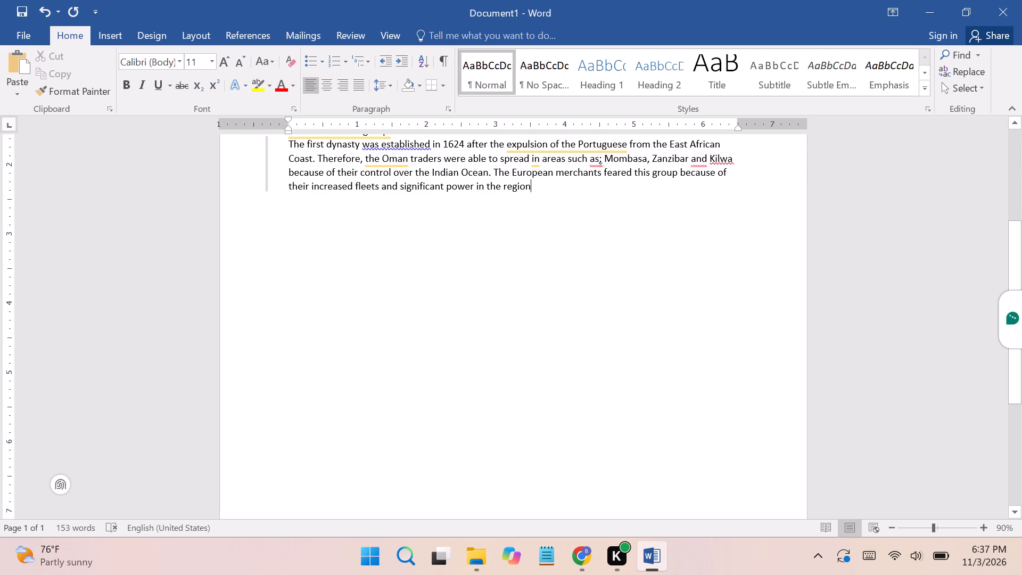
key("period")
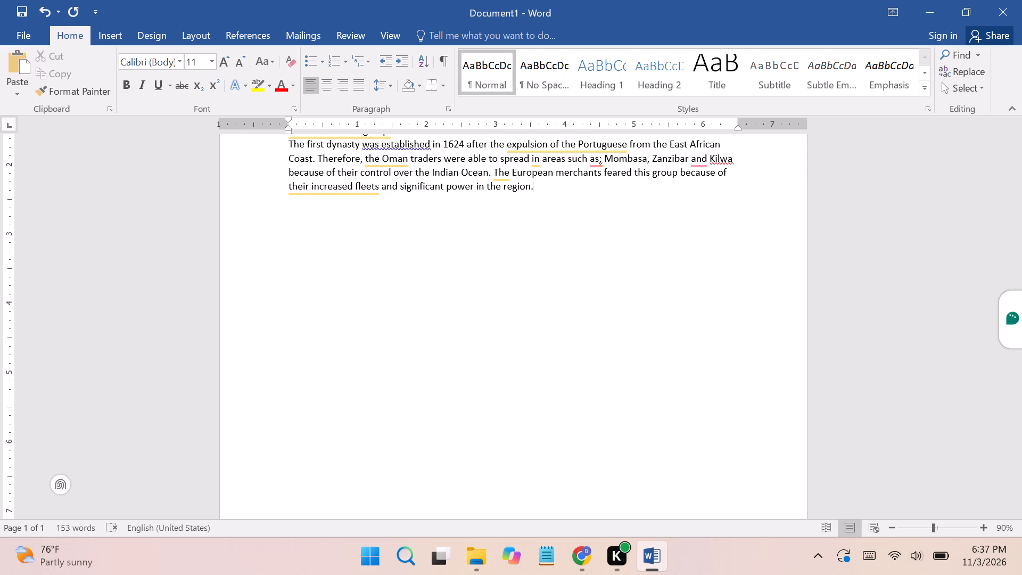
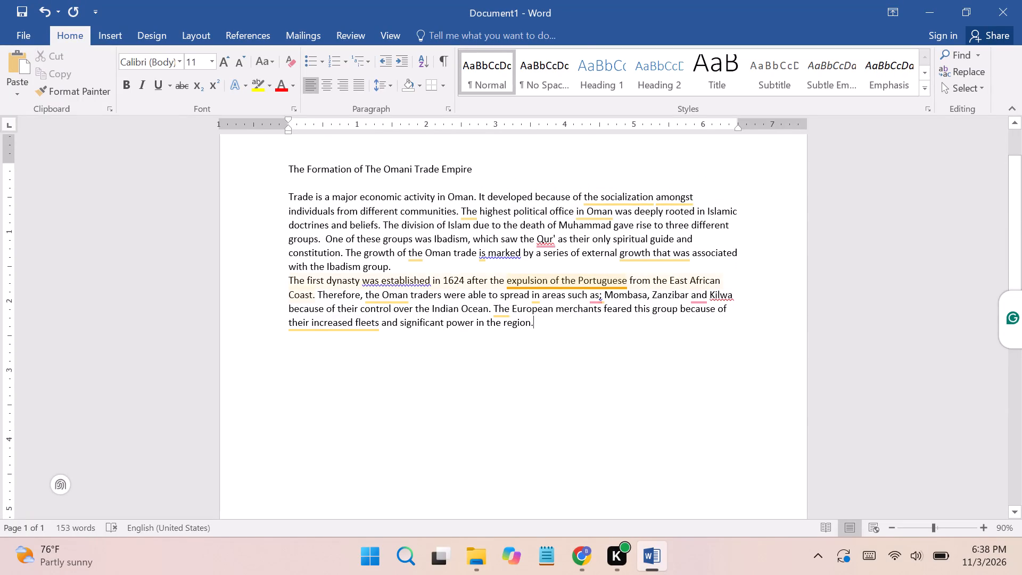
Accept the suggested punctuation fixes in the Word summary: add a comma after "Zanzibar" and remove the semicolon after "such as".
left_click(695, 299)
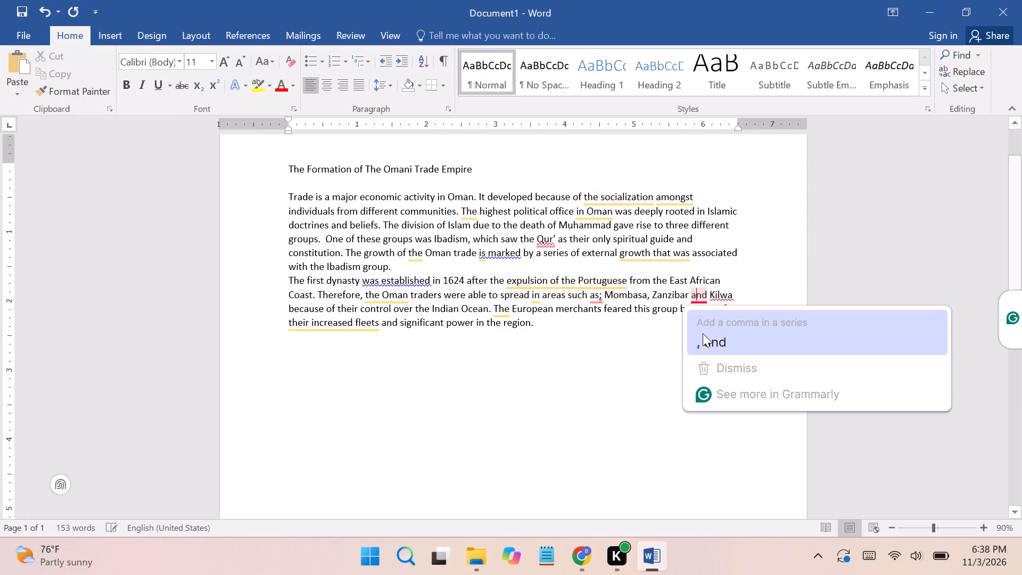
left_click(708, 343)
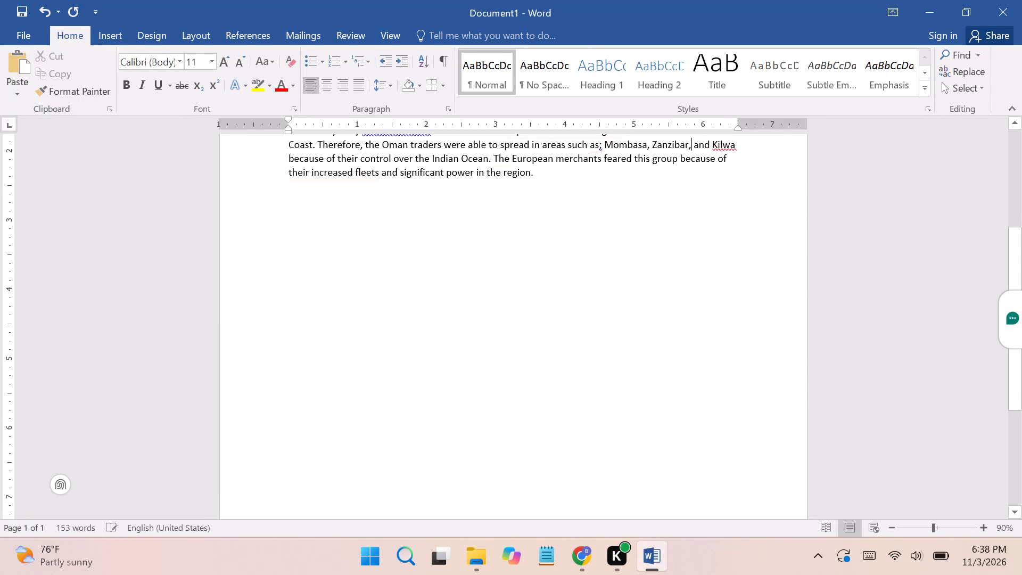
left_click(594, 144)
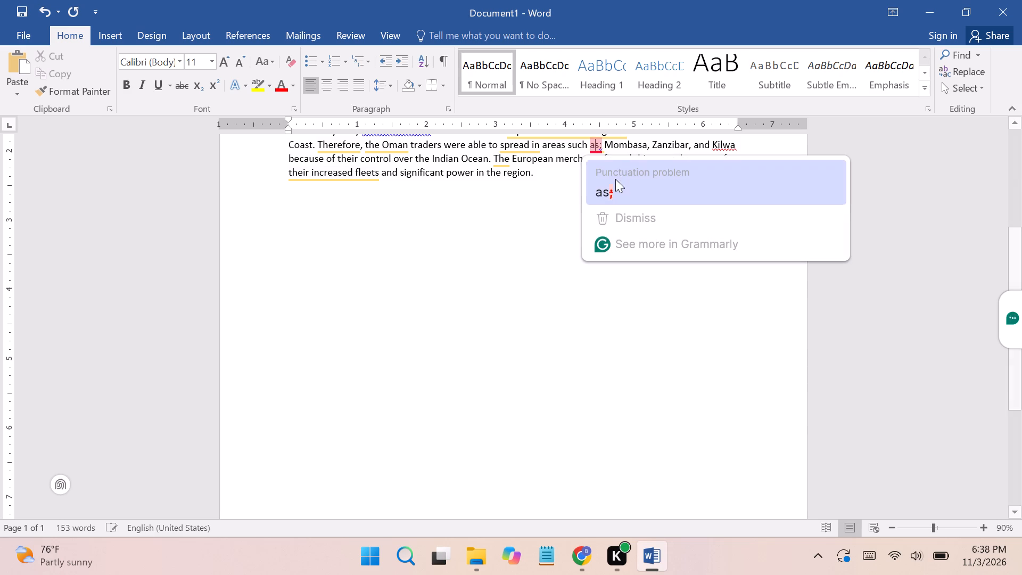
left_click(617, 186)
left_click(576, 215)
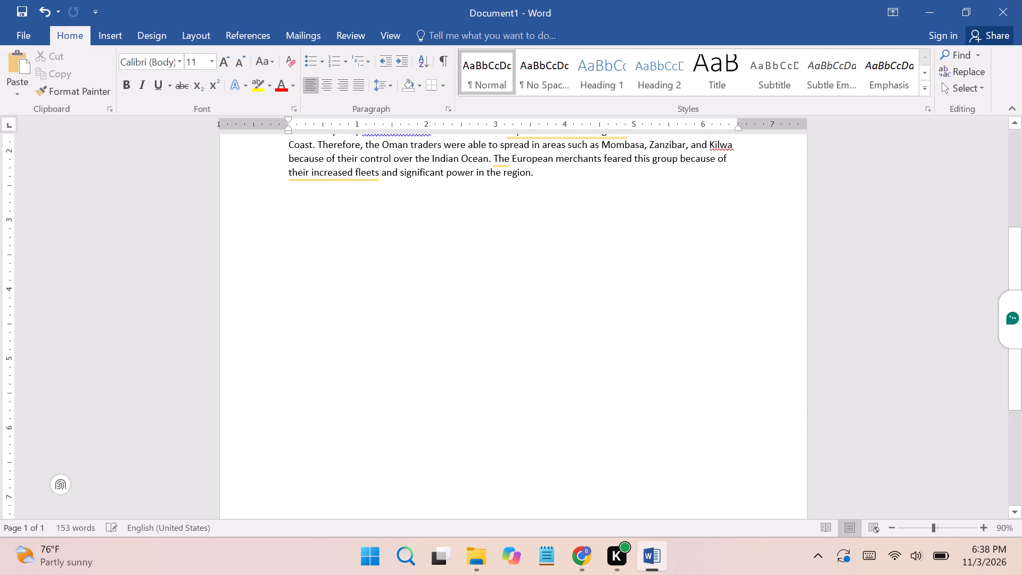
Check the Britannica quick summary on Persian forces and begin a new sentence in Word after "in the region." with "However, the Persian forces were".
left_click(592, 552)
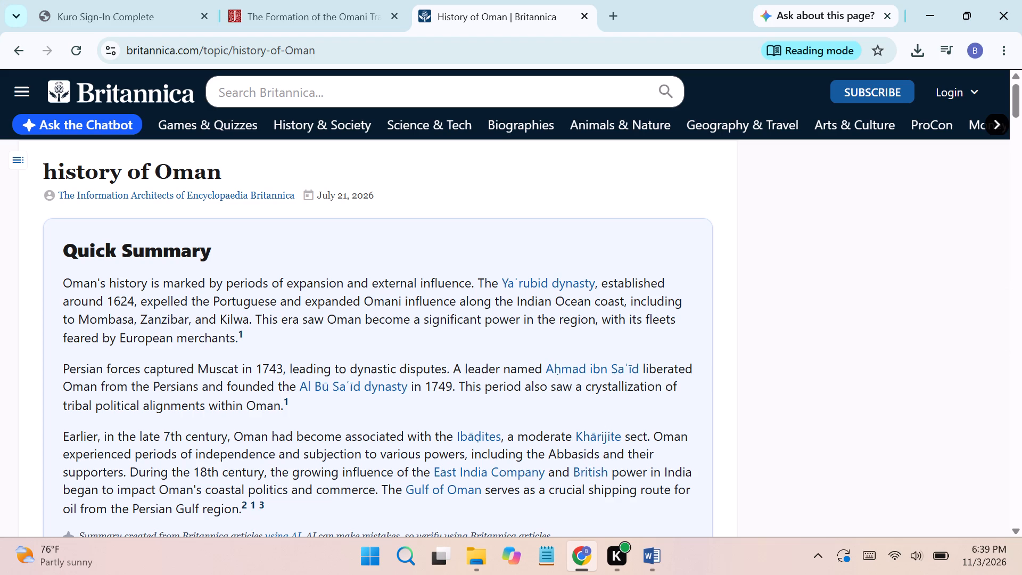
left_click(653, 548)
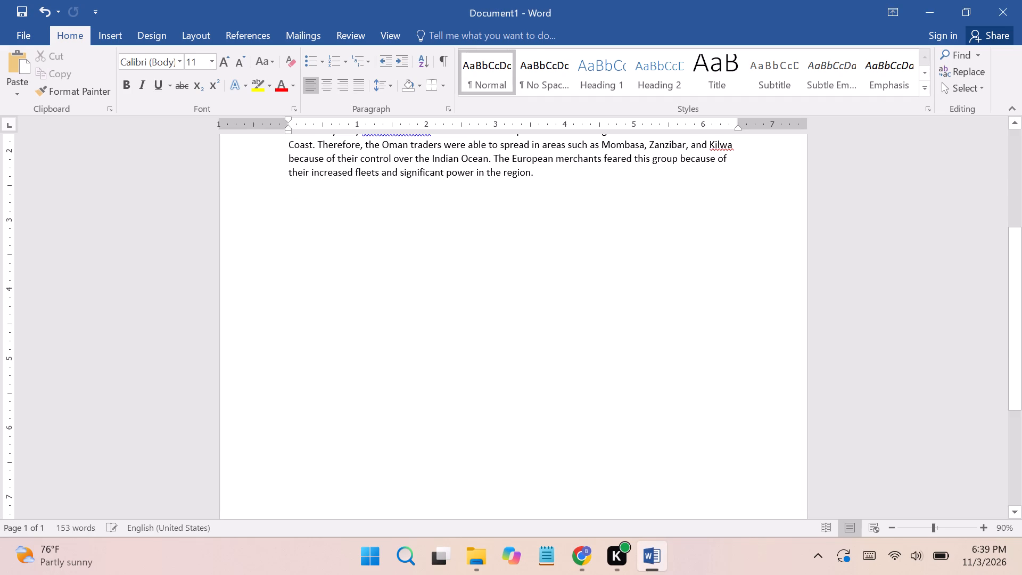
left_click(551, 174)
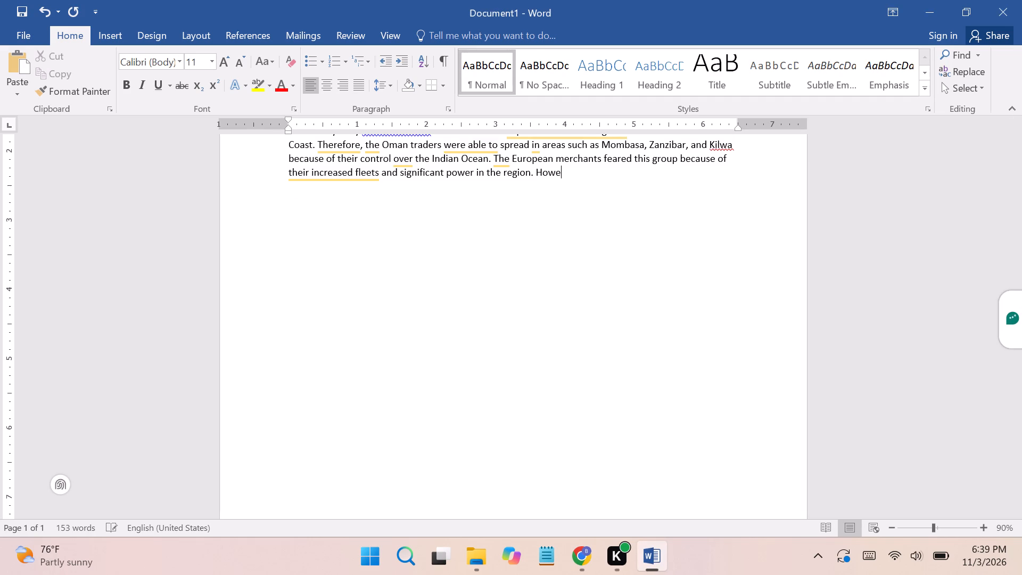
key("BackSpace")
key("BackSpace")
key("BackSpace")
type("ever")
type(",")
key("space")
type("the")
key("space")
type("ersian forces were")
key("space")
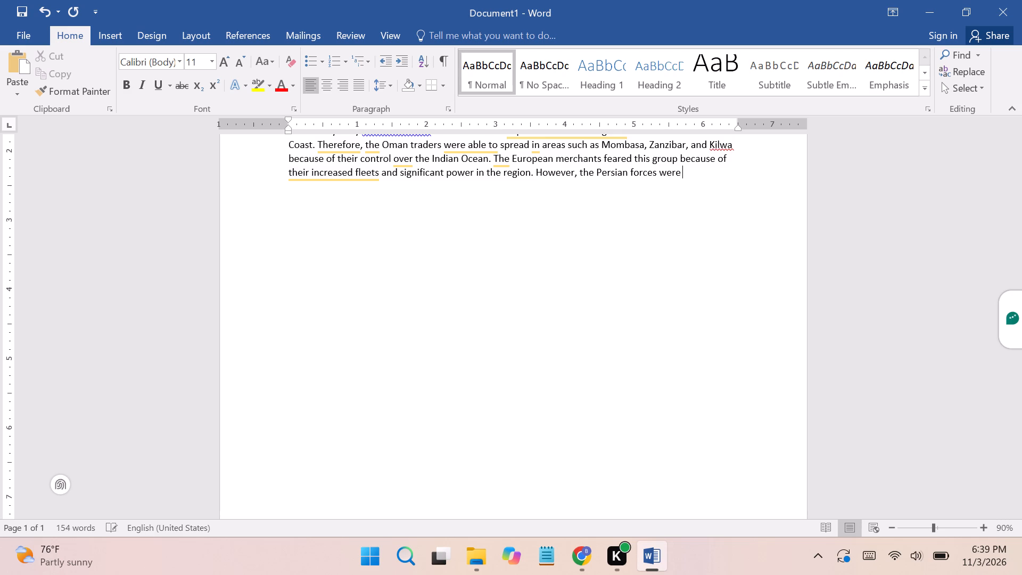
Continue the sentence in Word with "able to capture Muscat in 1743", rechecking the place and year in the Britannica summary.
type("able t")
type("o capture")
key("space")
left_click(580, 548)
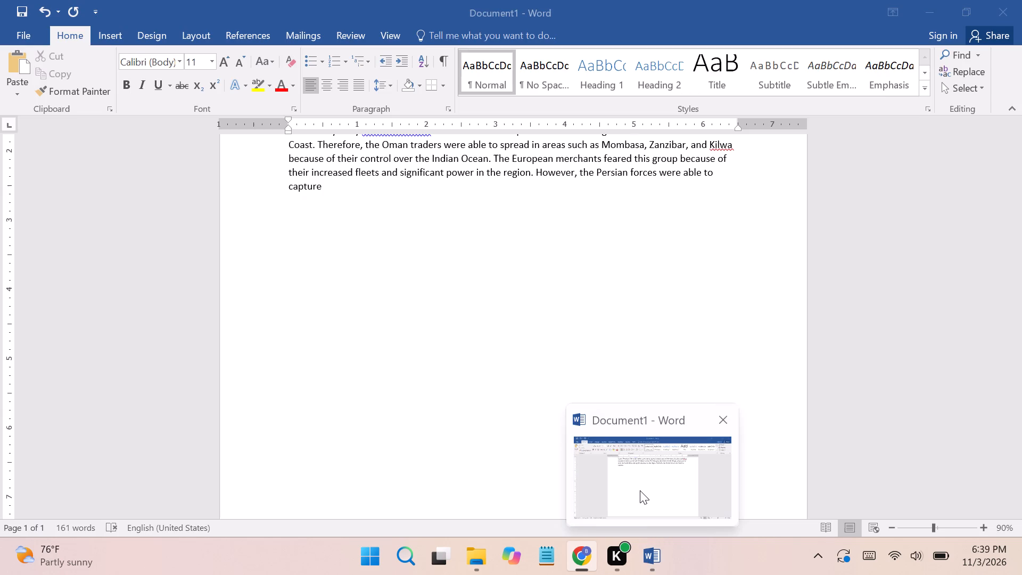
left_click(640, 490)
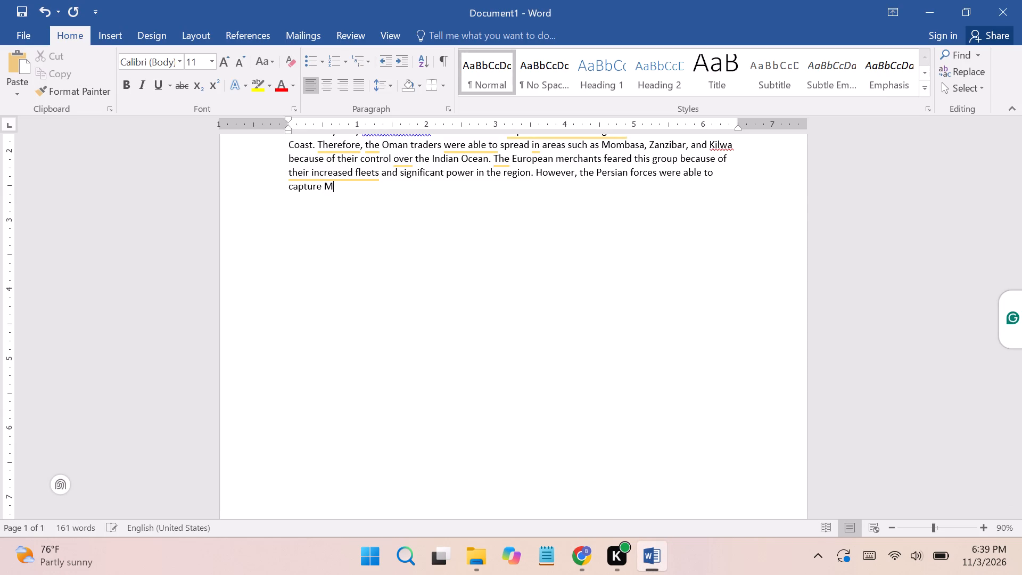
type("uscat")
key("space")
type("in")
key("space")
type("17")
type("43")
key("space")
Finish the sentence after "Muscat in 1743" with "that resulted to disputes and division.".
type("that")
key("space")
type("resulted to")
key("space")
type("disputes and divi")
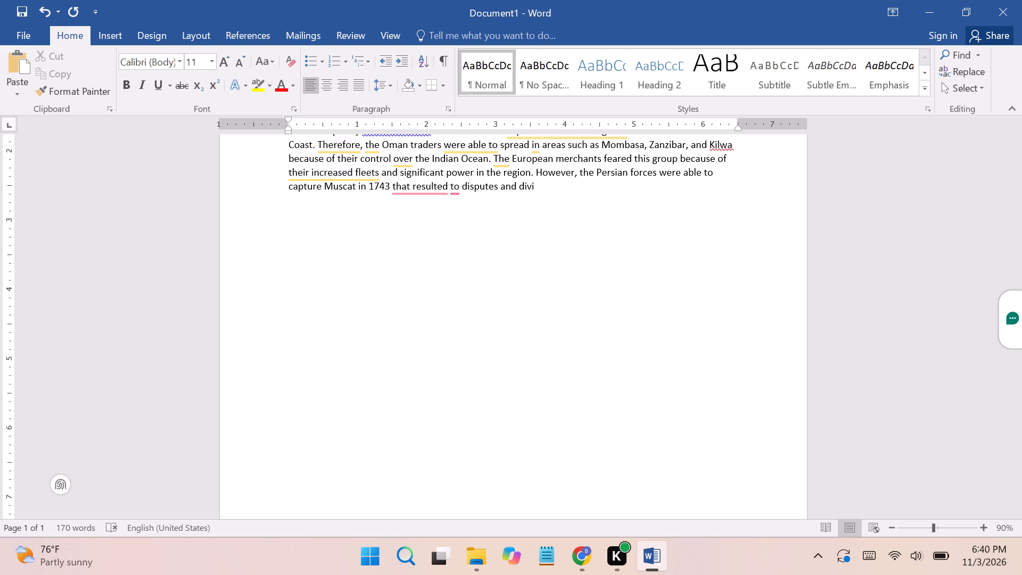
type("sion")
type(".")
key("space")
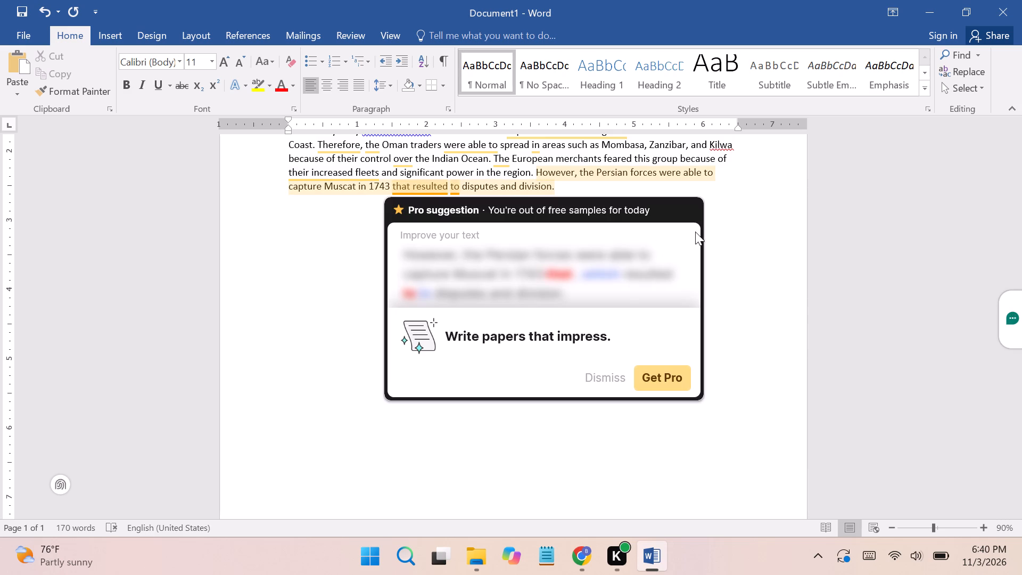
left_click(761, 230)
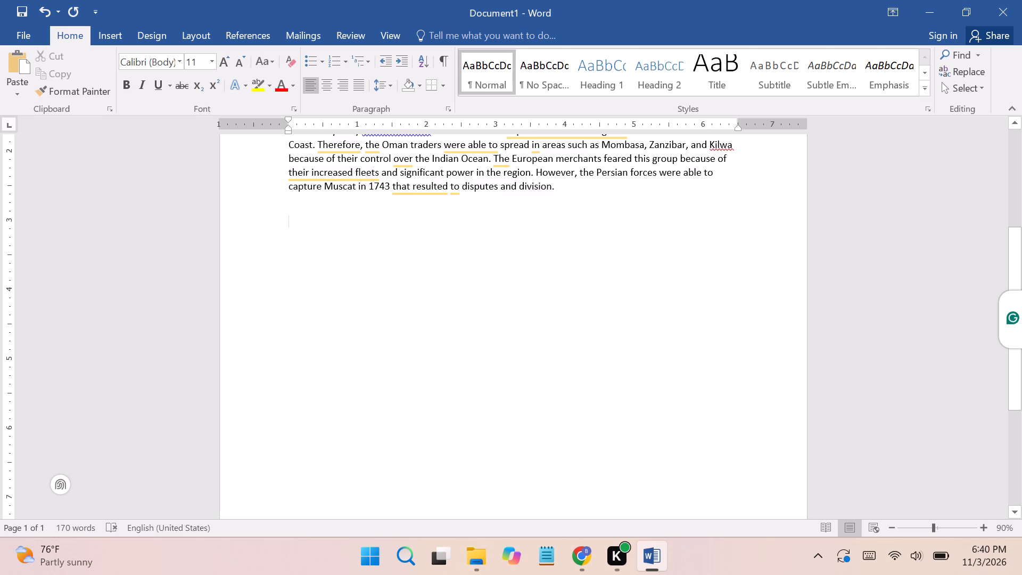
scroll(571, 298, "up", 1)
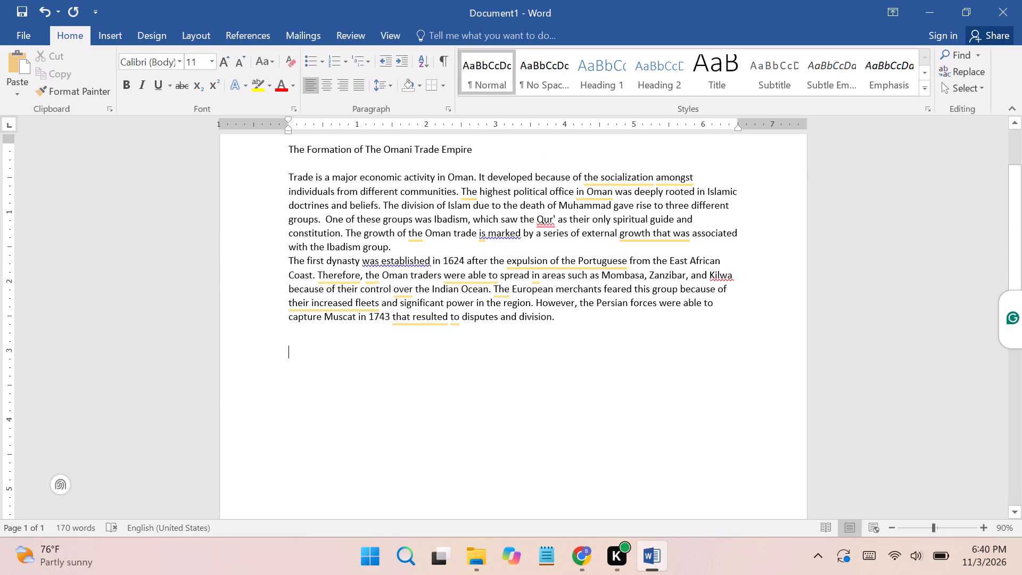
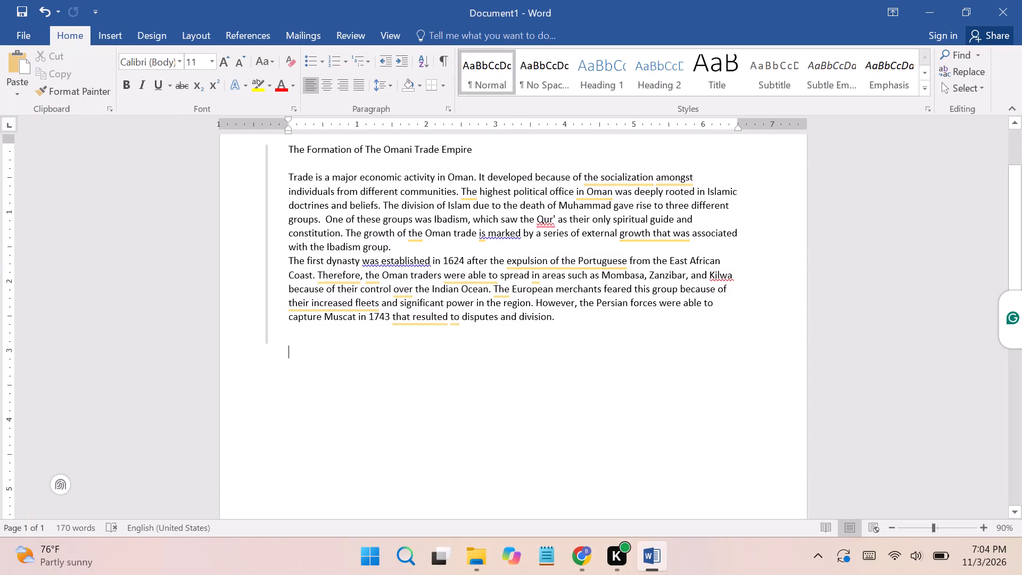
Continue the summary's second paragraph after "disputes and division.", starting the new text with "g".
left_click(580, 322)
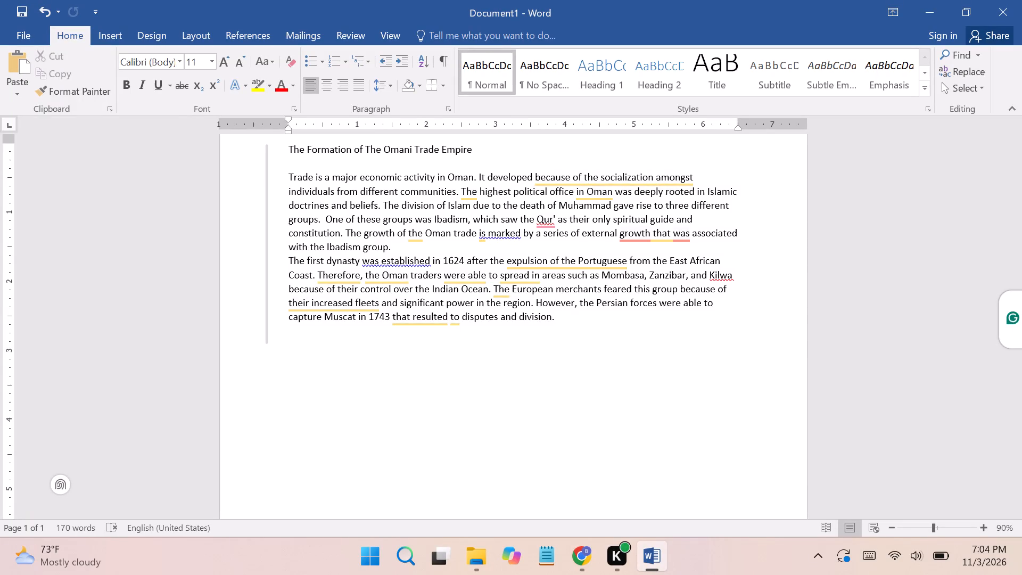
left_click(580, 319)
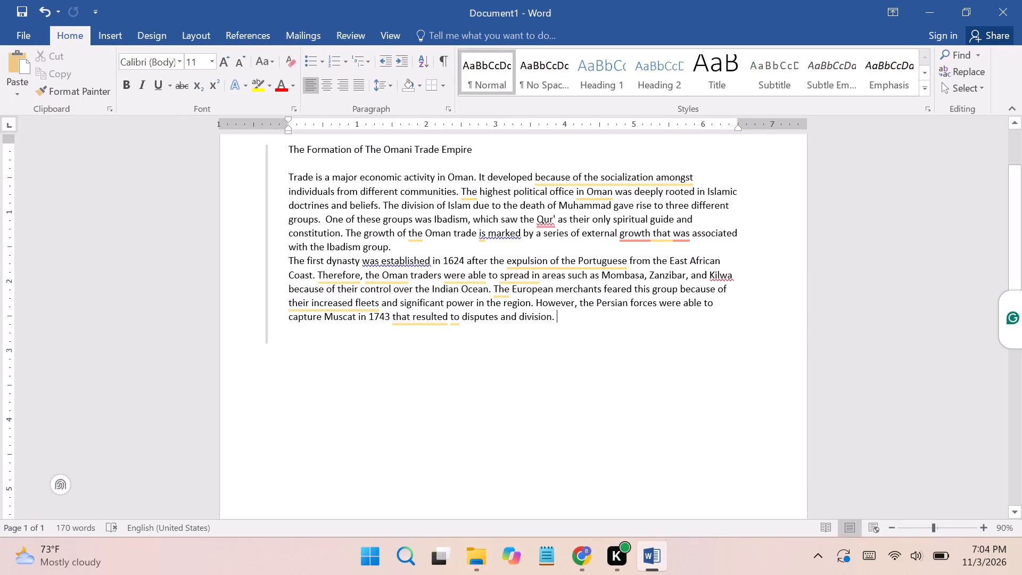
key("g")
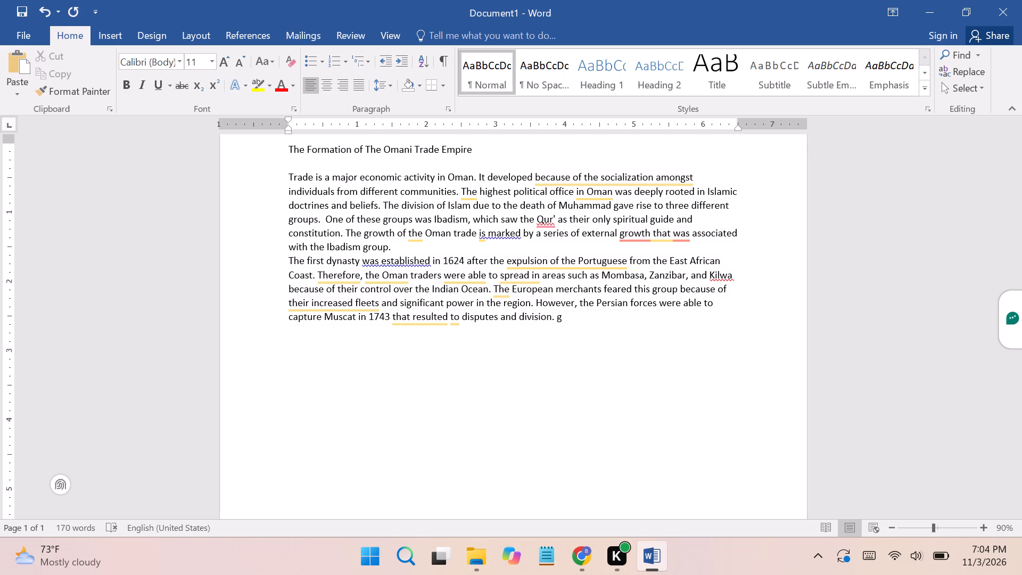
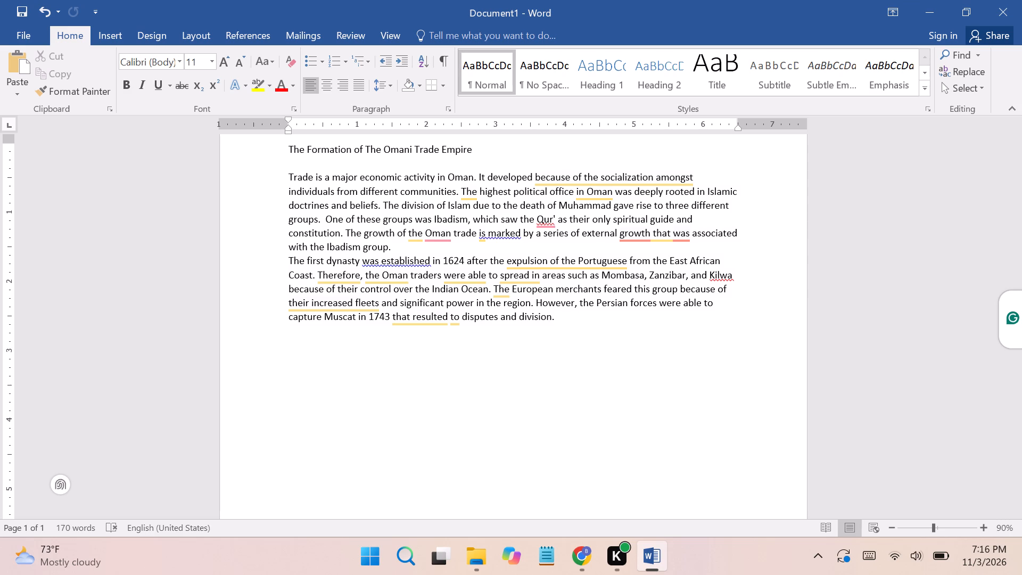
Consult Britannica's Quick Summary and continue Word's second paragraph with "Later on, Oman was liberated from the Persian capture in".
scroll(551, 354, "up", 1)
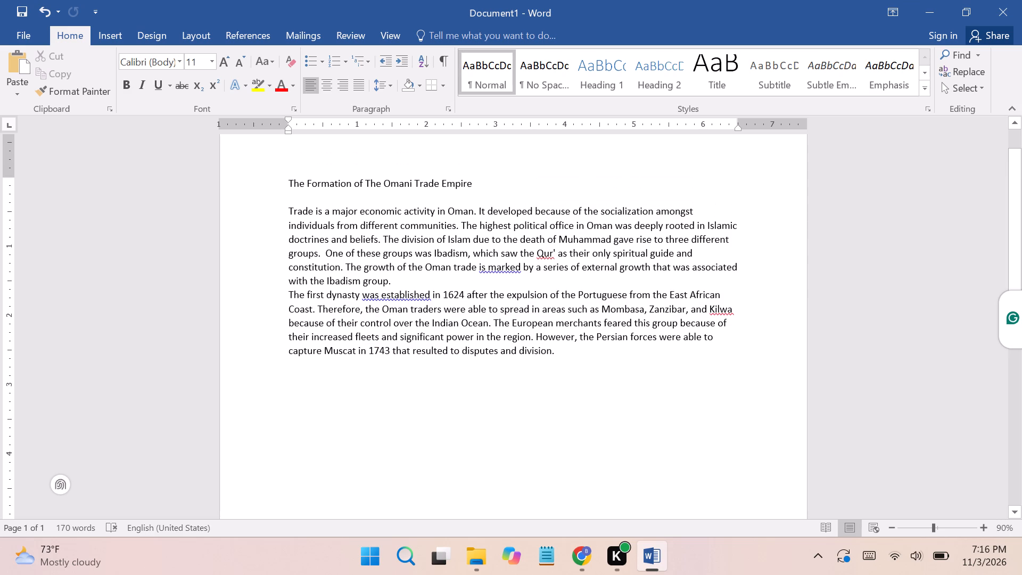
scroll(551, 354, "up", 2)
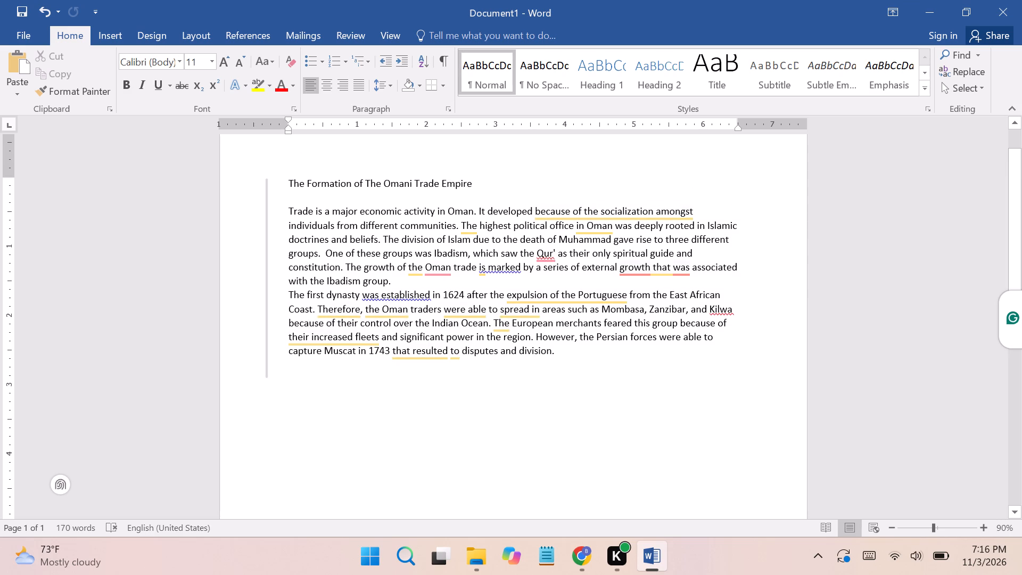
left_click(586, 555)
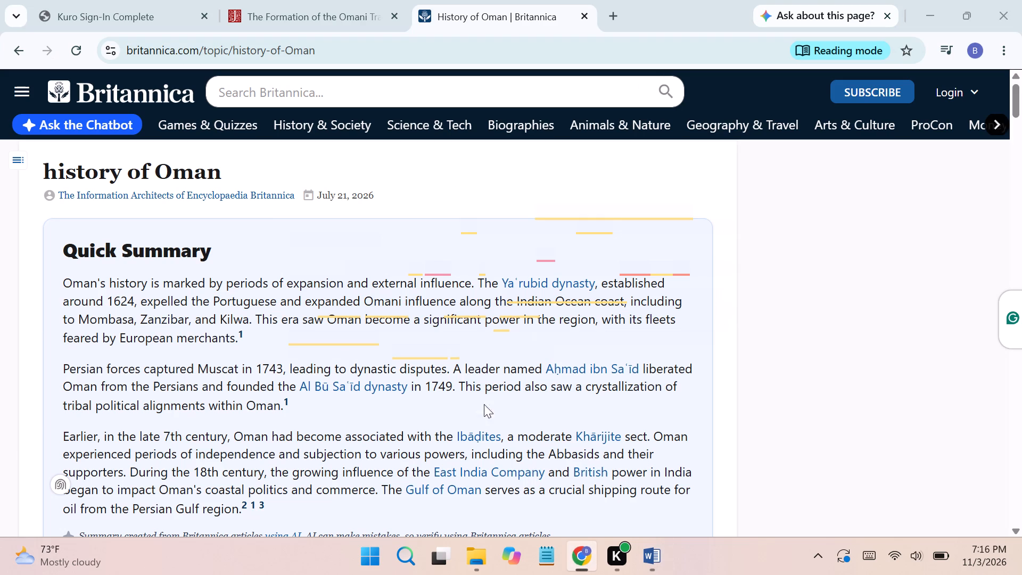
scroll(398, 415, "down", 1)
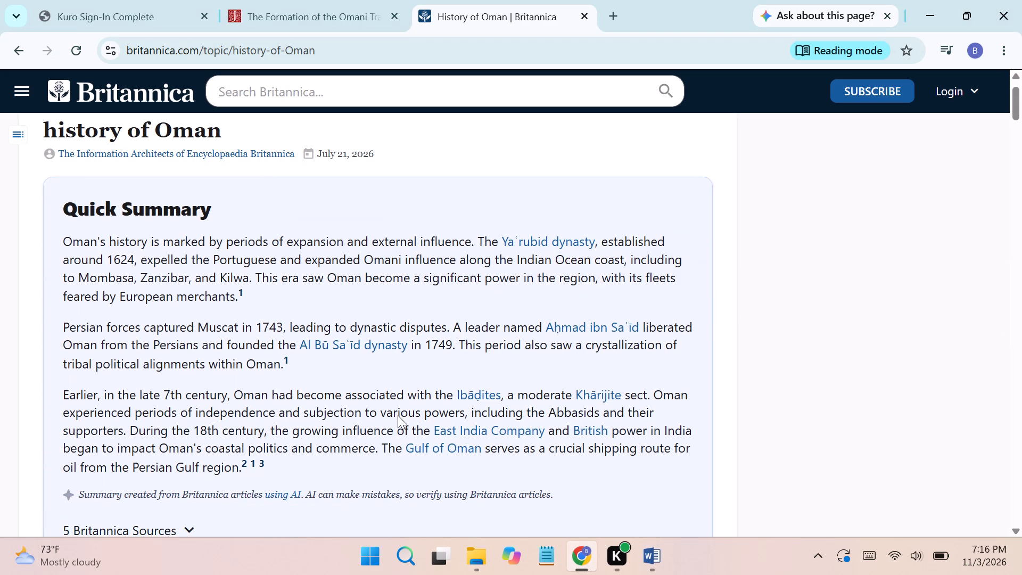
scroll(398, 415, "down", 1)
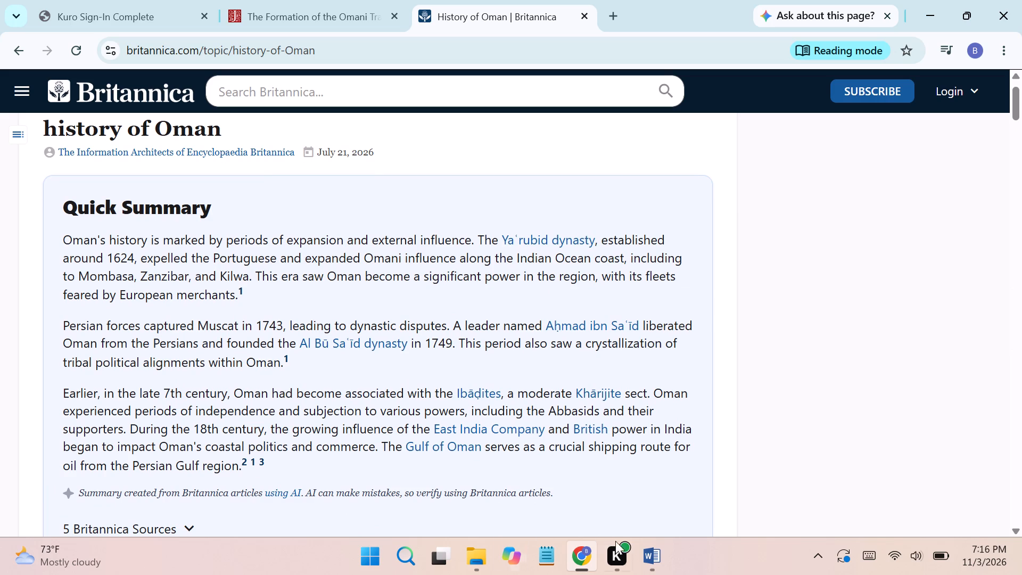
left_click(650, 558)
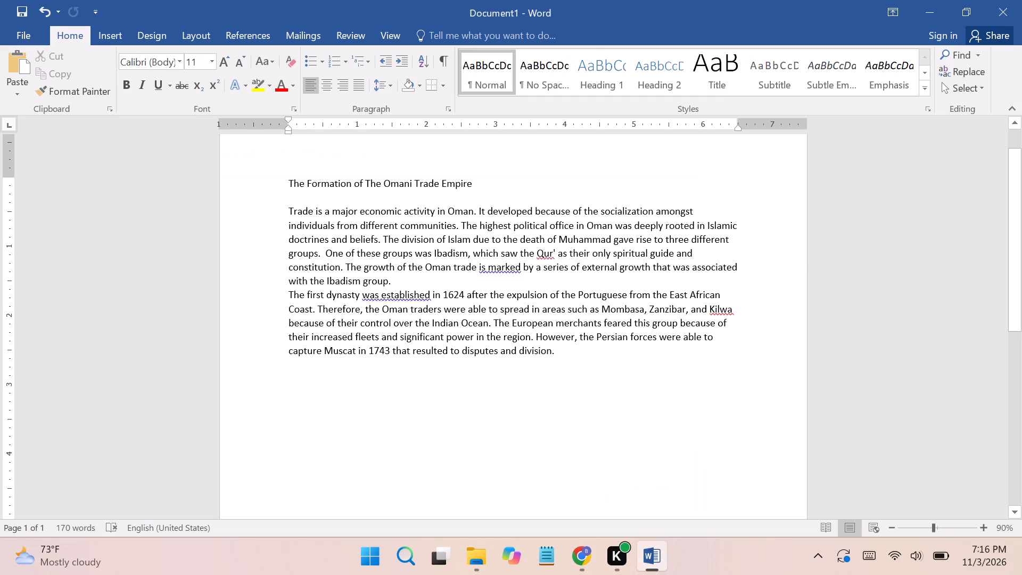
key("l")
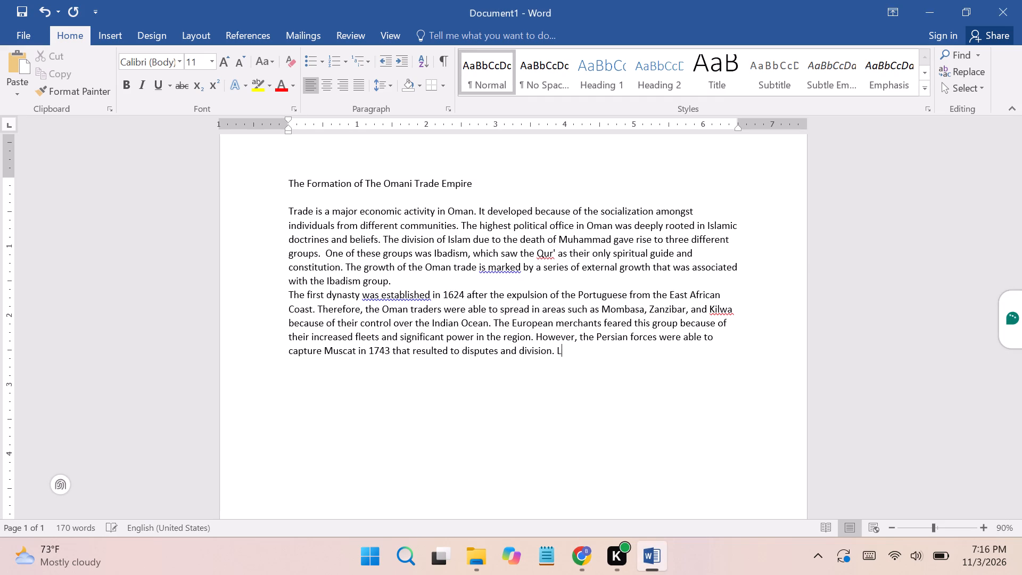
type("ater")
key("space")
type("on,")
key("space")
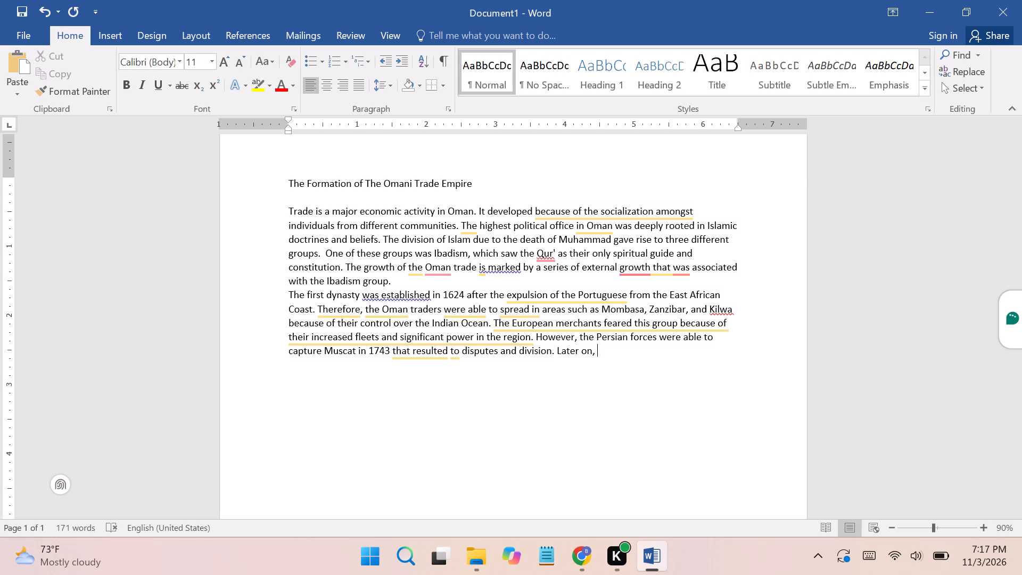
key("o")
type("man was liberate")
type("d")
key("space")
type("from the persian capture")
key("space")
type("in")
key("space")
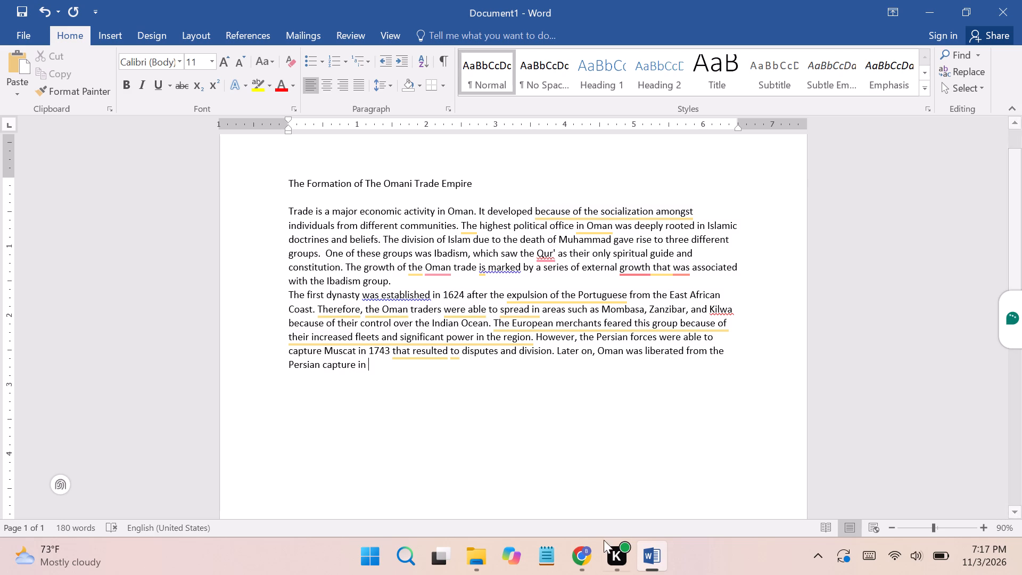
Check Britannica for the year of liberation and continue the sentence in Word with "1749 by".
left_click(582, 542)
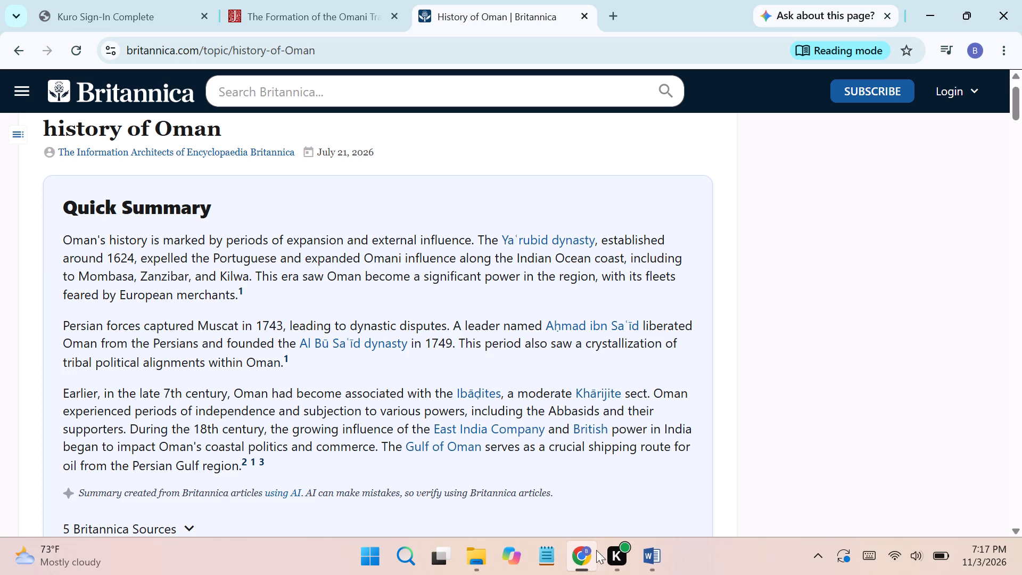
left_click(655, 553)
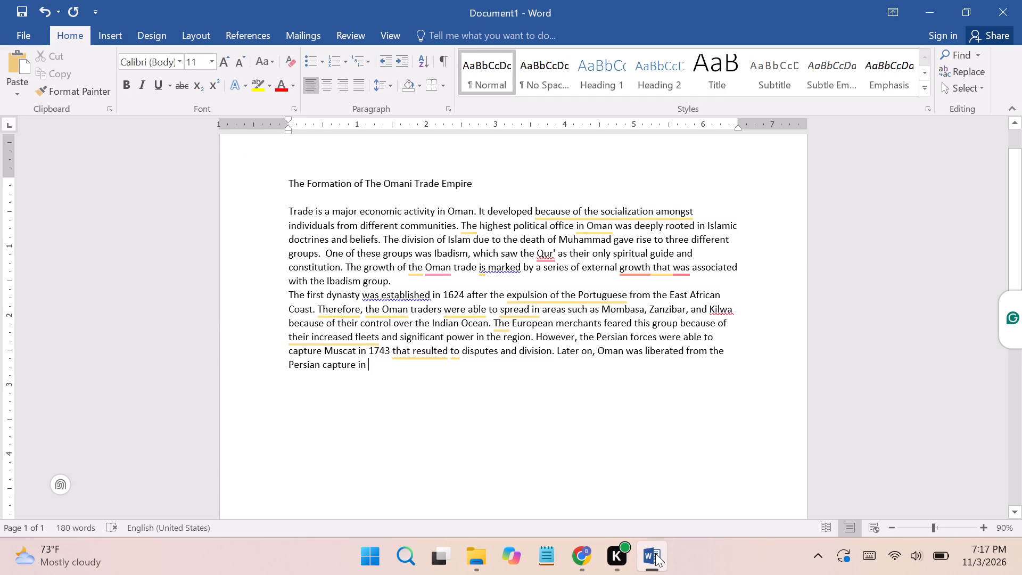
key("1")
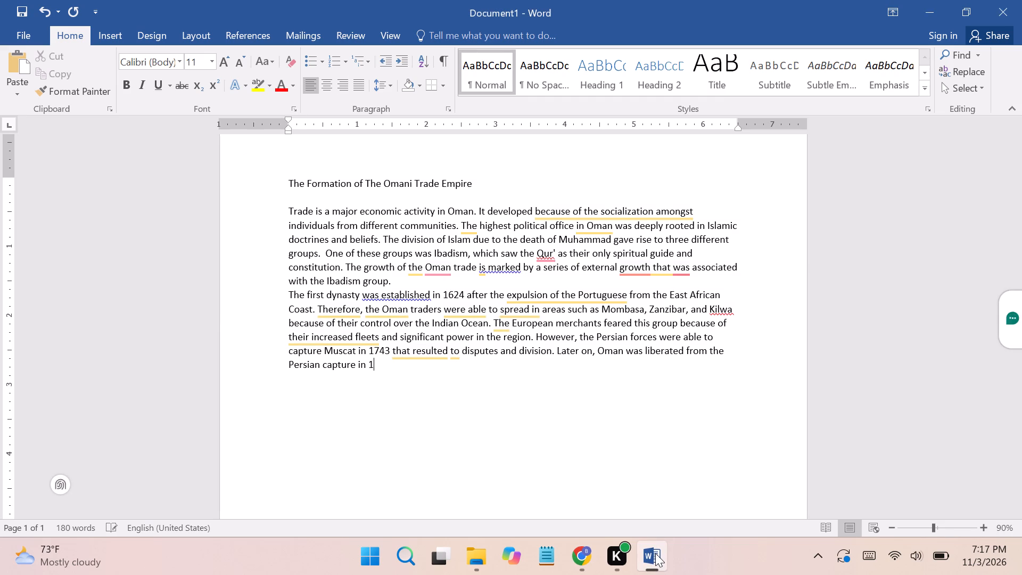
key("7")
key("4")
key("9")
key("space")
type("by")
key("space")
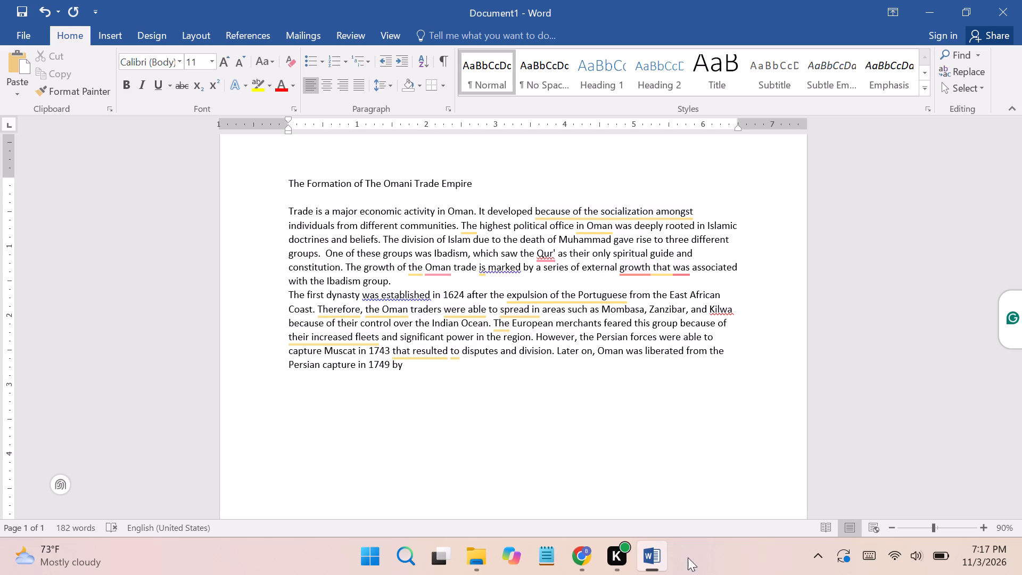
Look up the liberating leader in Britannica and add "Alhamad Ibn" after "1749 by" in Word.
left_click(592, 549)
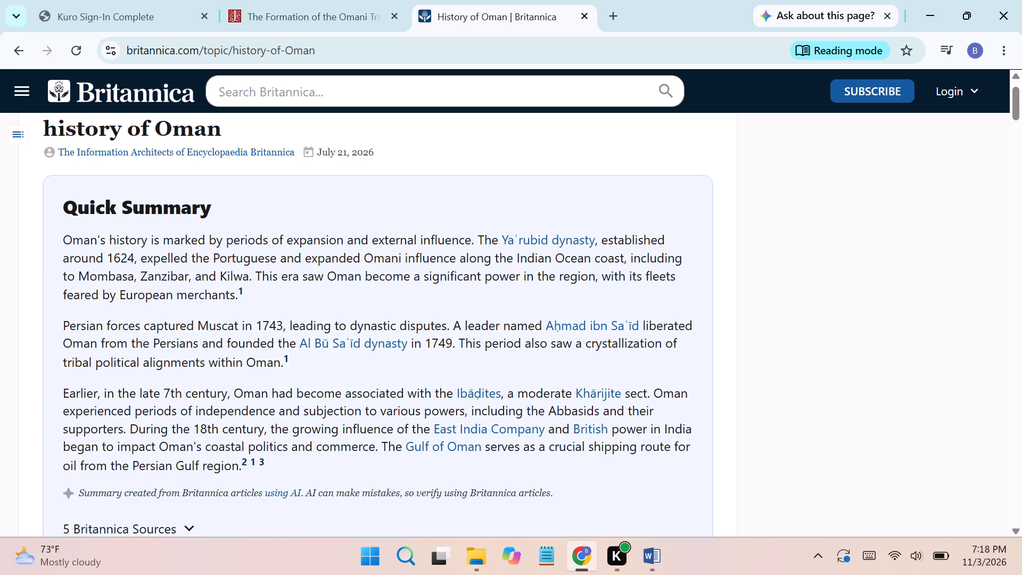
left_click(653, 545)
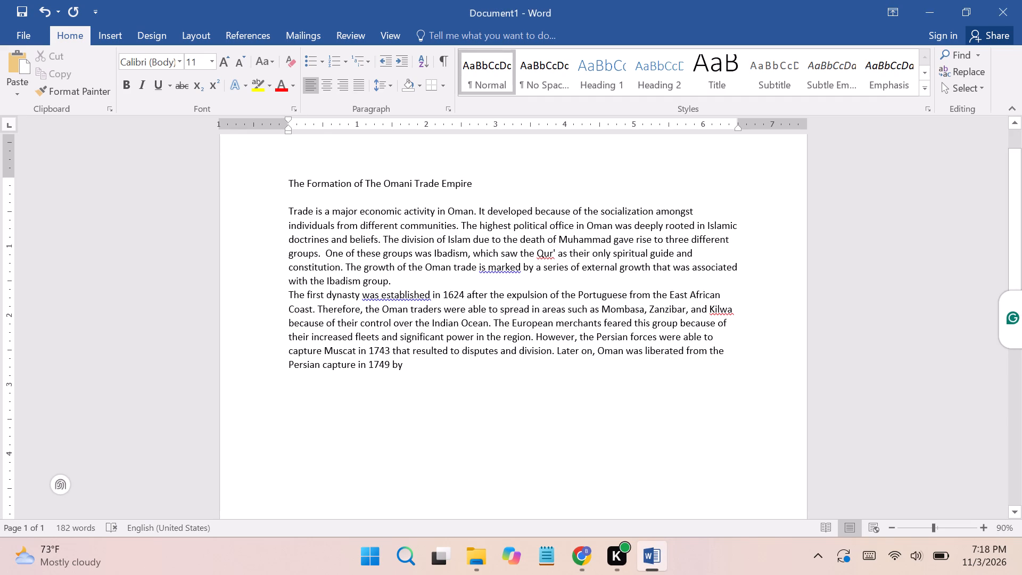
key("a")
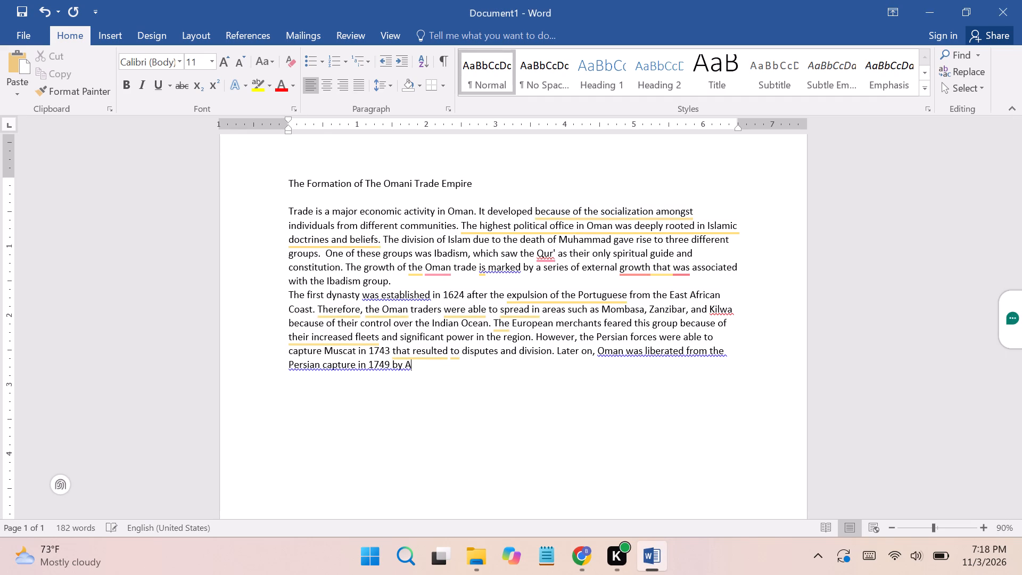
type("lha")
key("m")
type("af")
key("BackSpace")
type("d")
key("space")
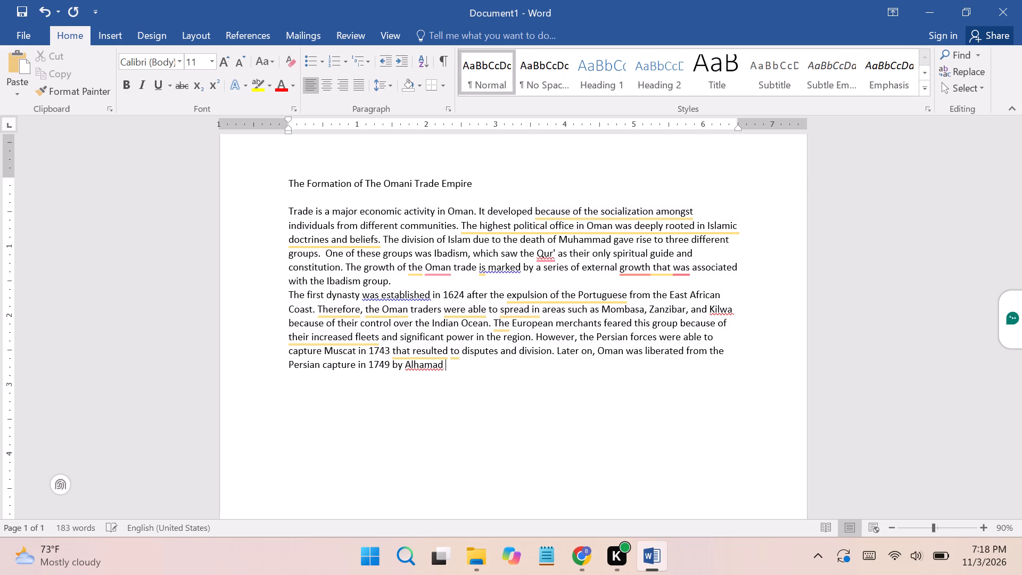
key("i")
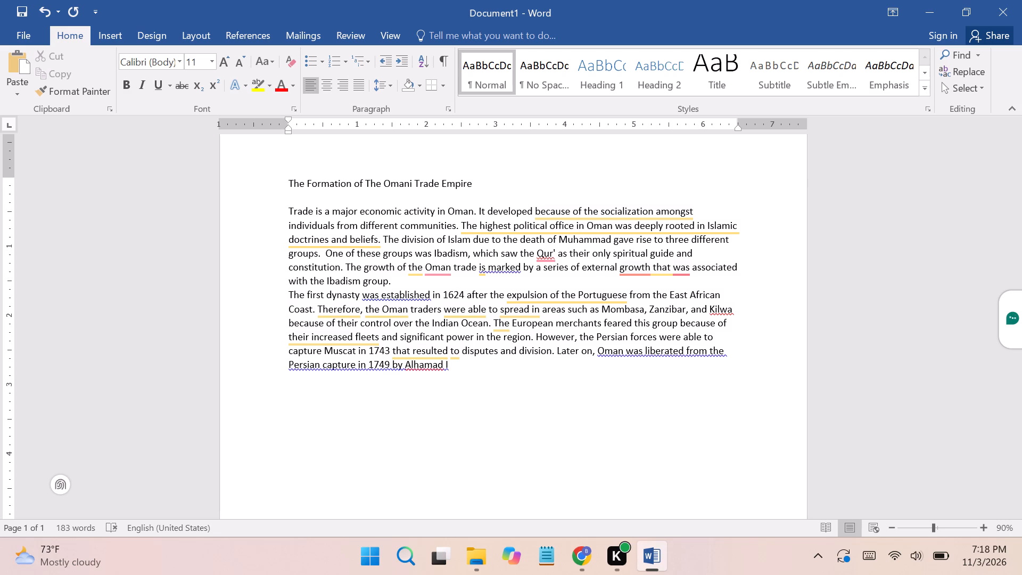
type("bn")
key("space")
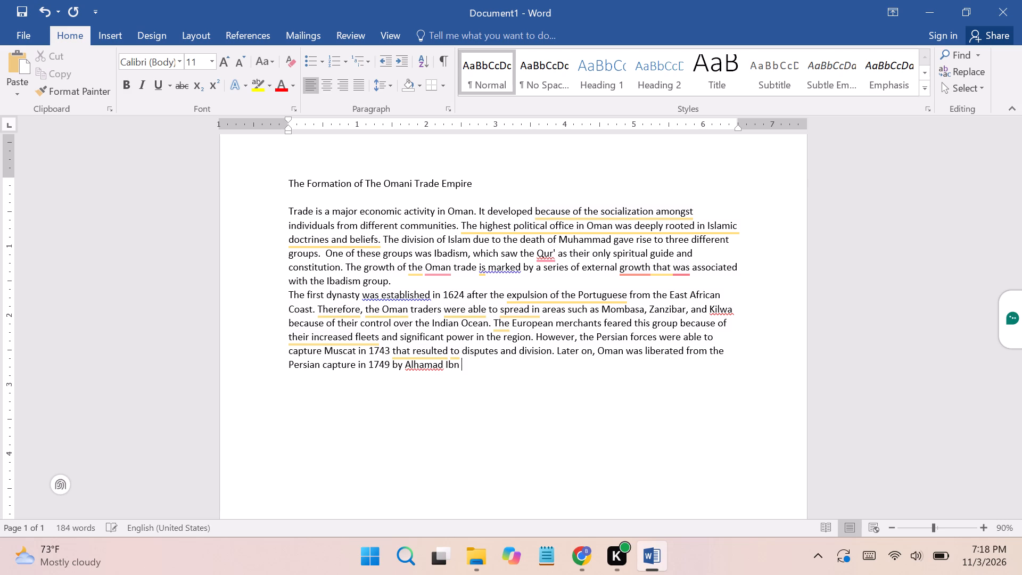
key("Return")
key("Return")
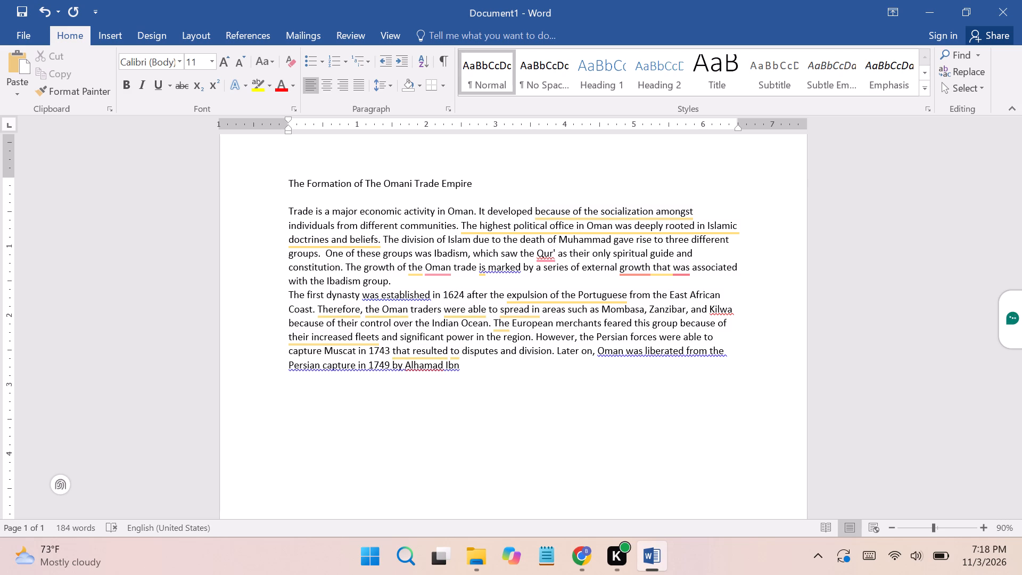
Change "Ibn" to "Ib'n" and complete the sentence with "Said.".
left_click(463, 369)
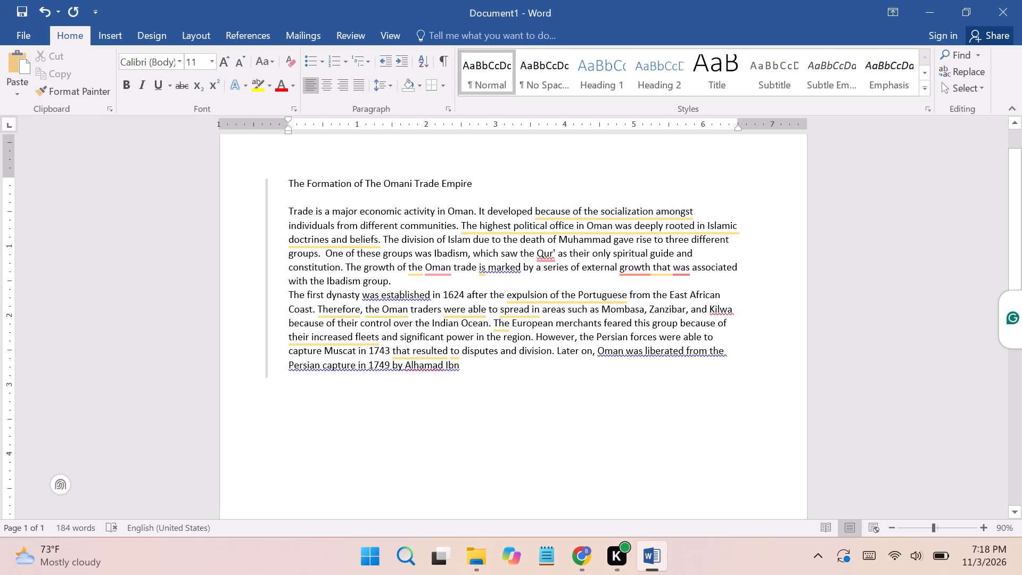
key("BackSpace")
key("BackSpace")
key("apostrophe")
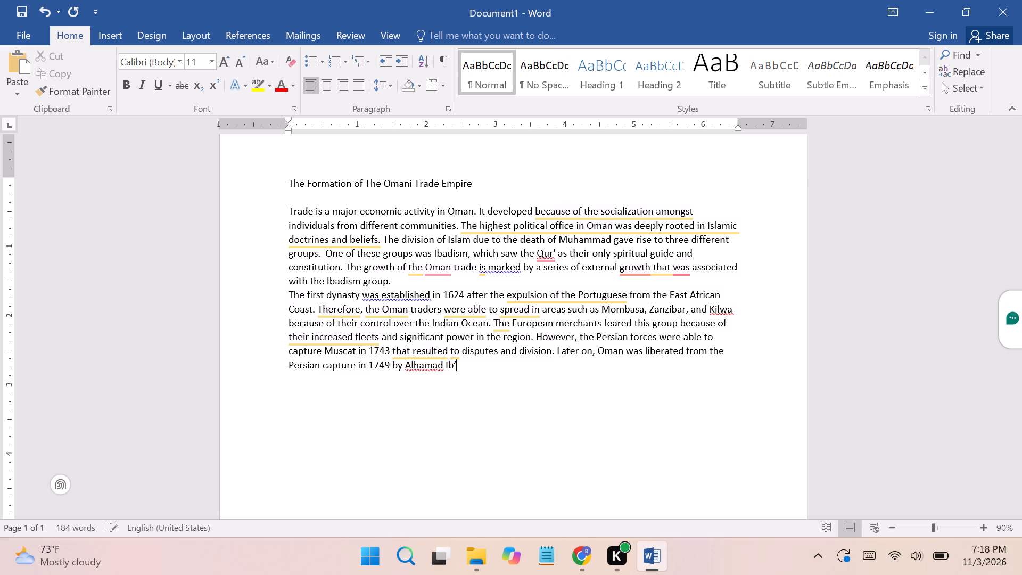
type("n")
key("space")
key("s")
key("a")
type("id")
type(".")
key("space")
Check the liberating leader's name in Britannica and correct it in Word to "Alhamad Ibn Sa'id".
left_click(522, 373)
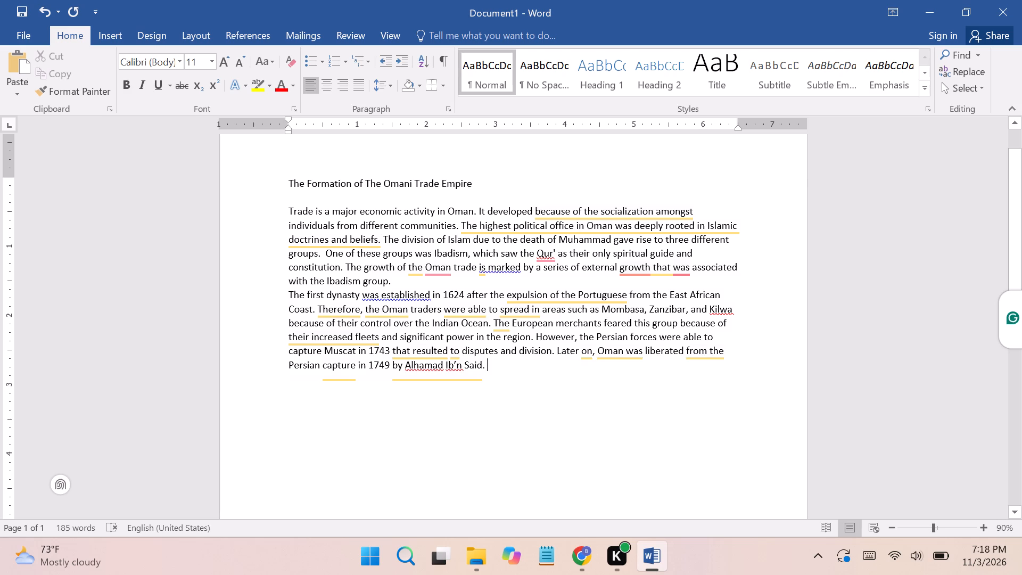
left_click(579, 555)
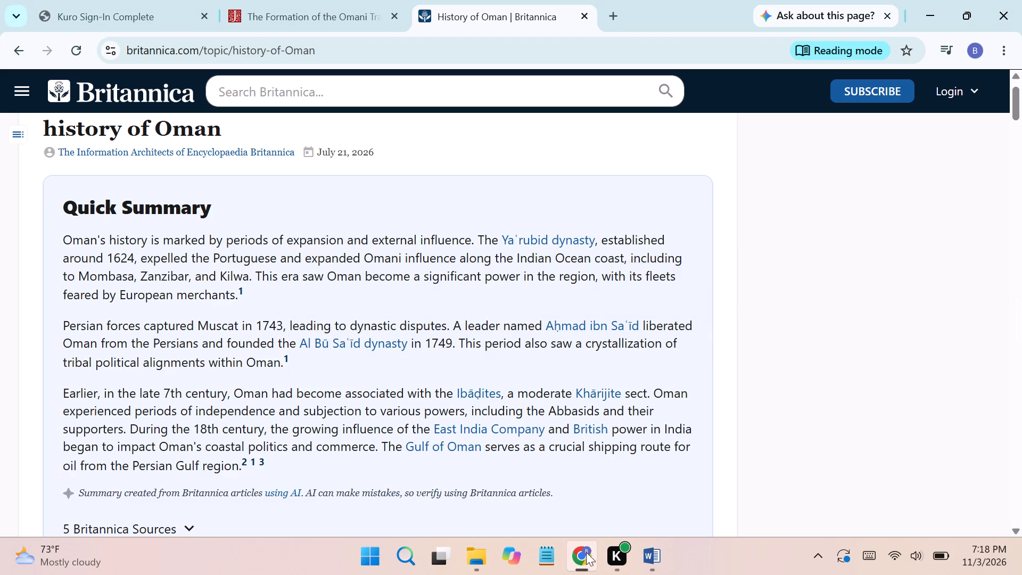
left_click(648, 558)
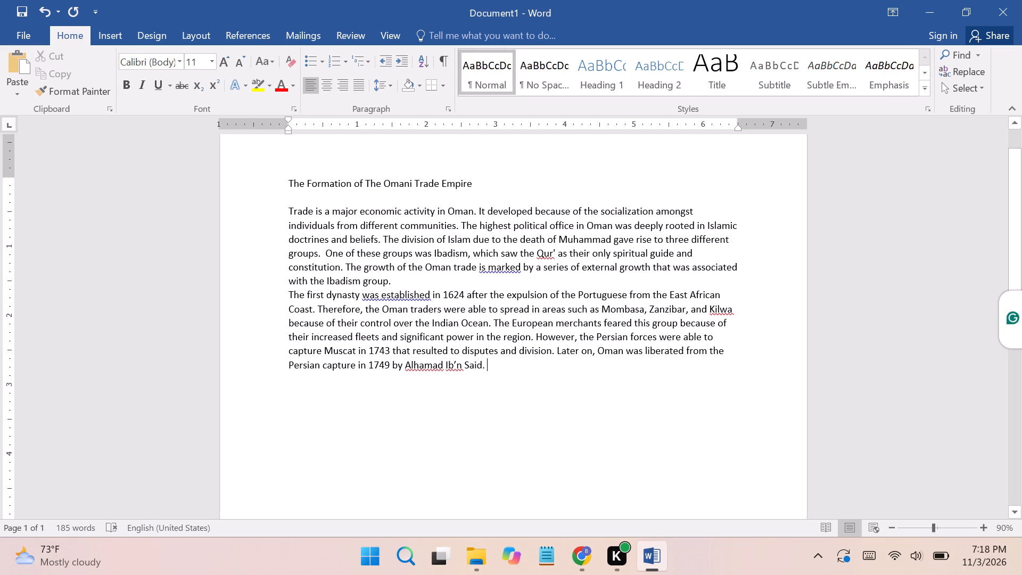
left_click(456, 367)
key("BackSpace")
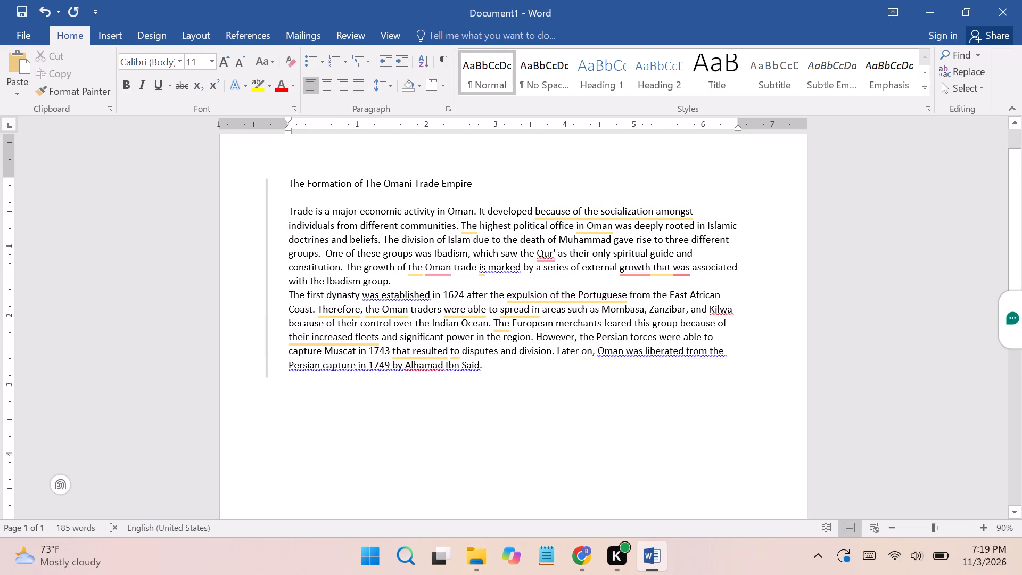
left_click(471, 363)
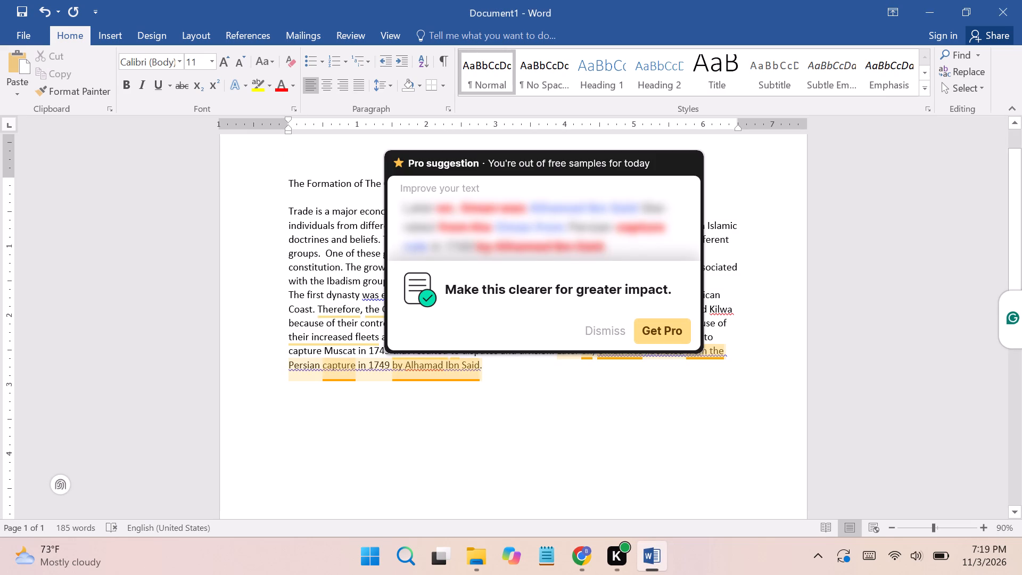
key("apostrophe")
left_click(521, 363)
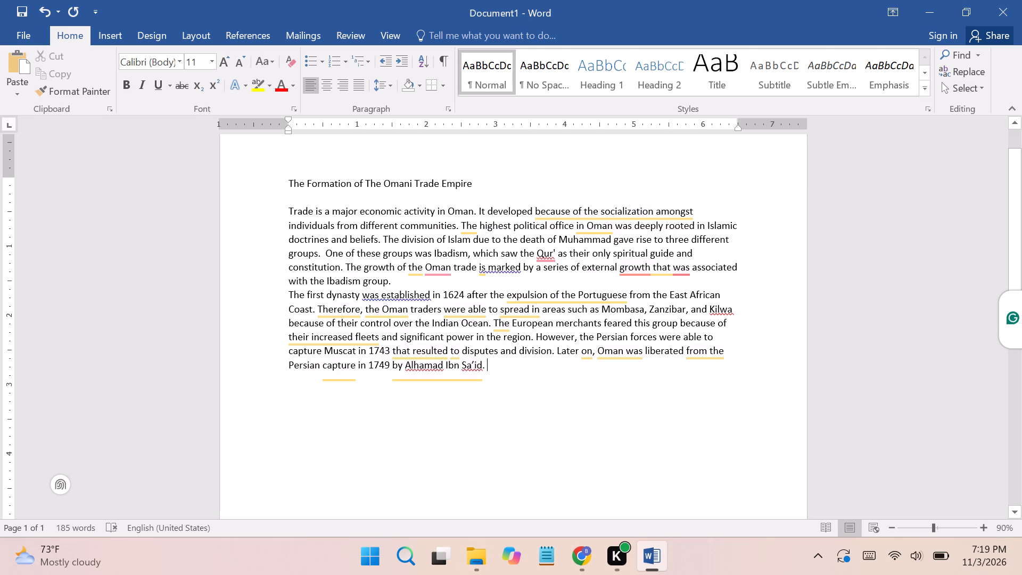
Start a new sentence at the end of the second paragraph with "As a result,".
key("a")
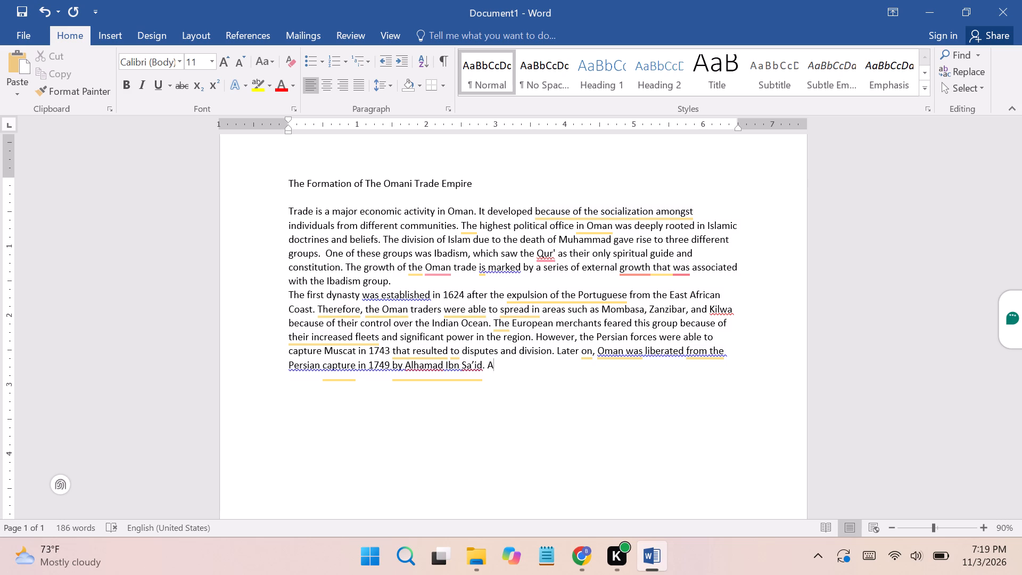
type("s a result")
key("space")
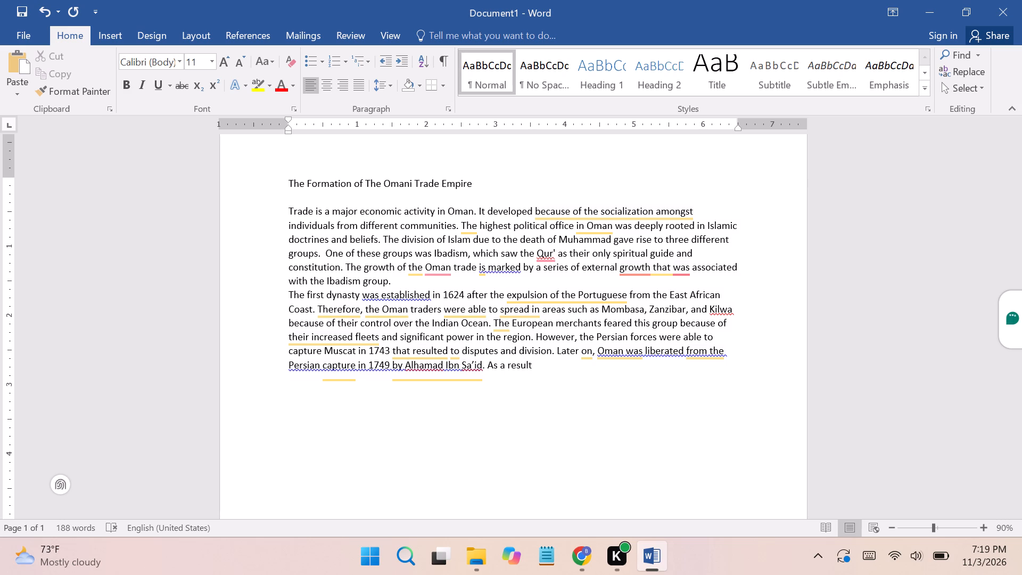
key("BackSpace")
type(",")
key("space")
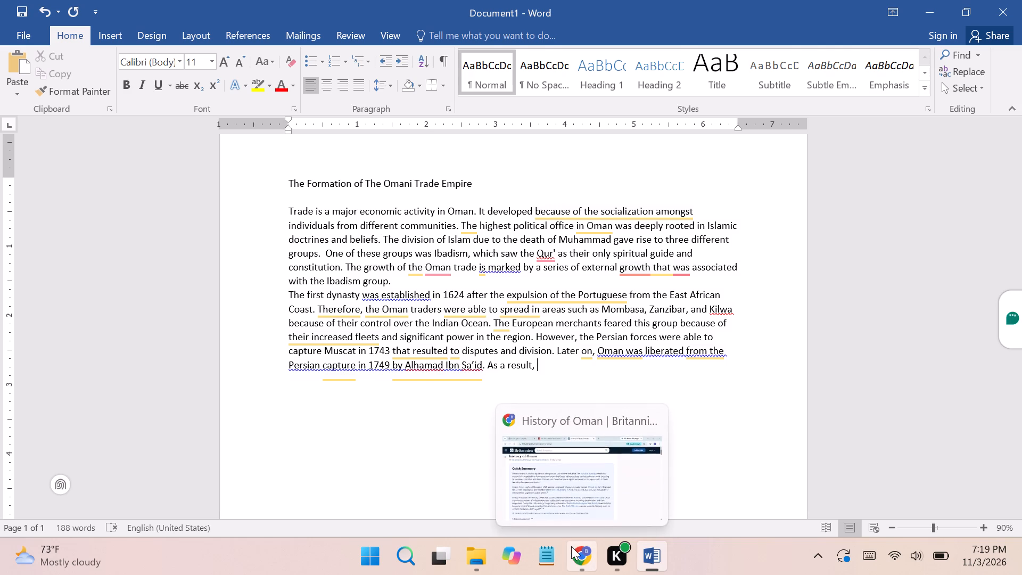
Look up the dynasty founded after the liberation in Britannica and add "Al Bu Sa'id dynasty" to the new sentence in Word.
left_click(571, 546)
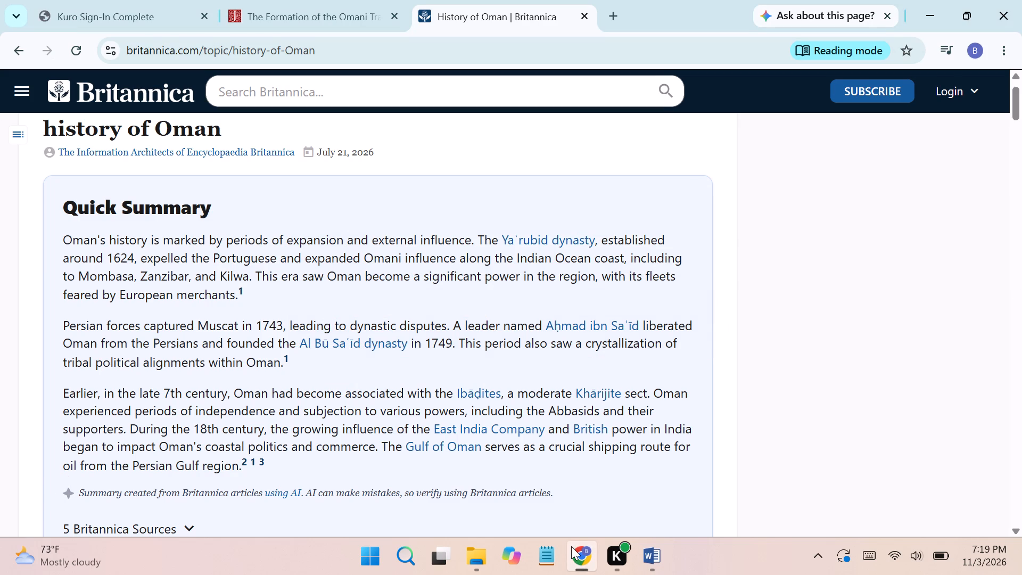
left_click(662, 552)
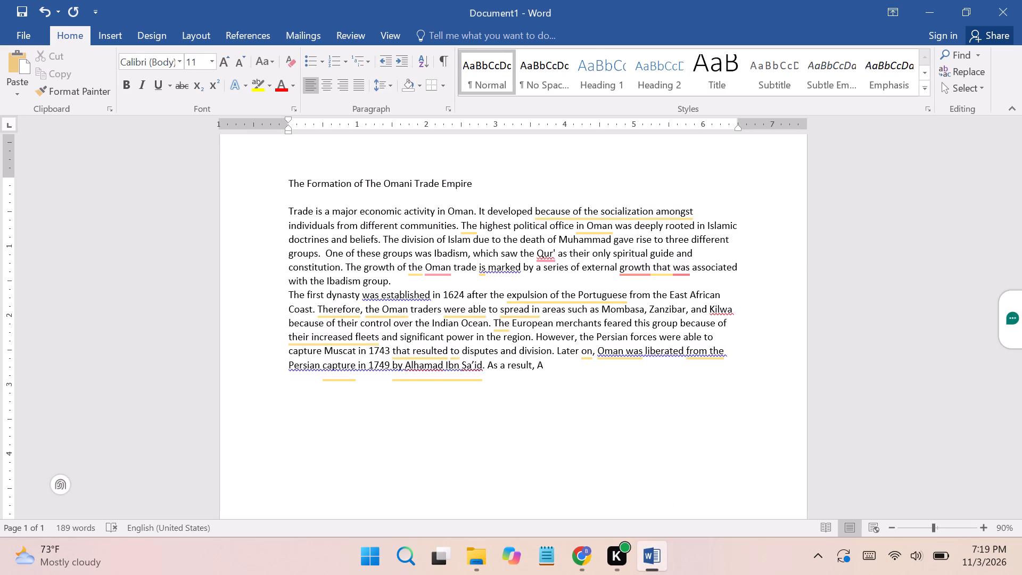
type("l")
key("space")
key("b")
type("u")
key("space")
key("s")
key("a")
type("'id")
key("space")
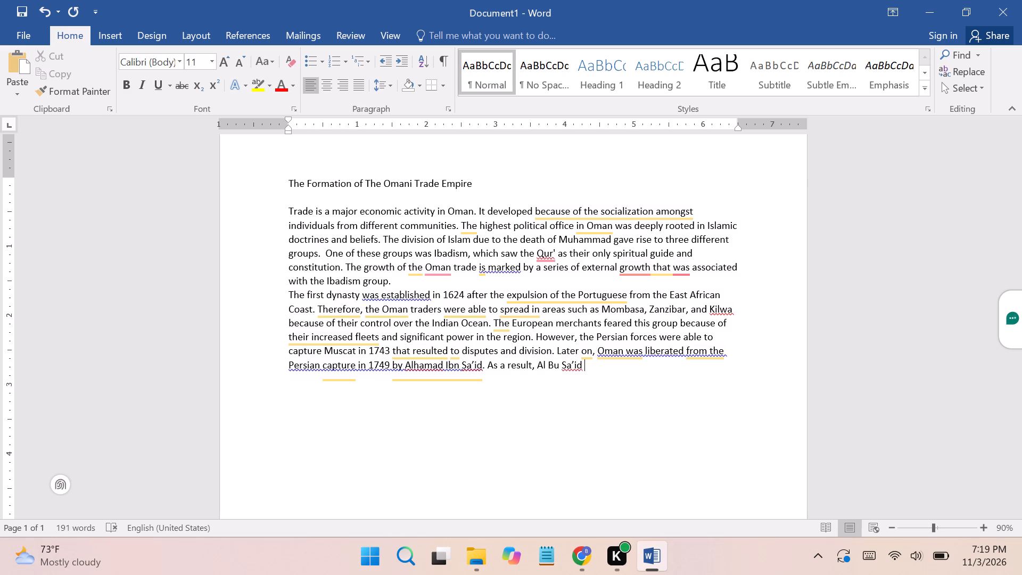
type("dynasty")
Continue the sentence about the dynasty with "was founded under the leadership of".
key("space")
type("was")
key("space")
type("founded")
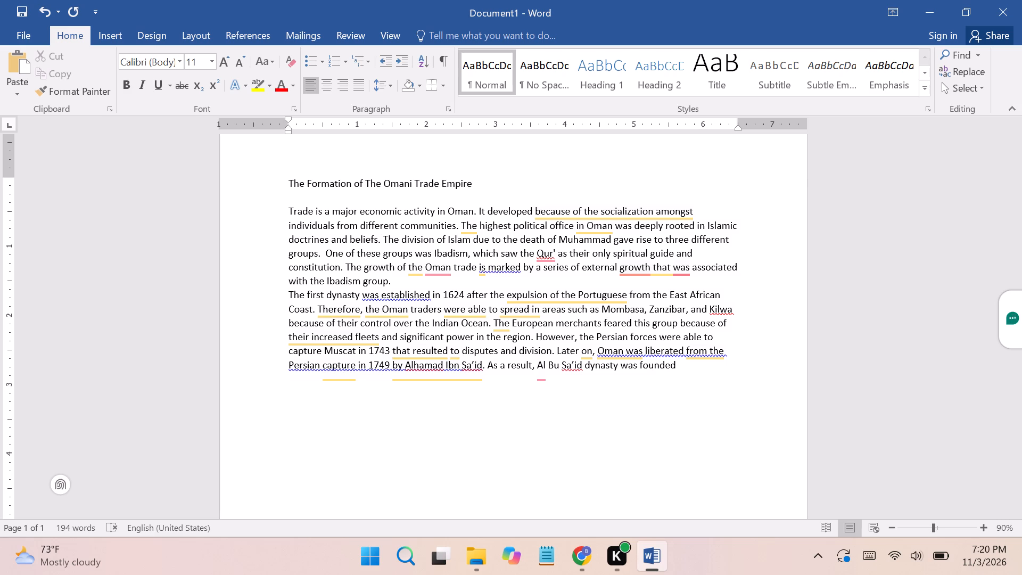
key("space")
type("under the")
key("space")
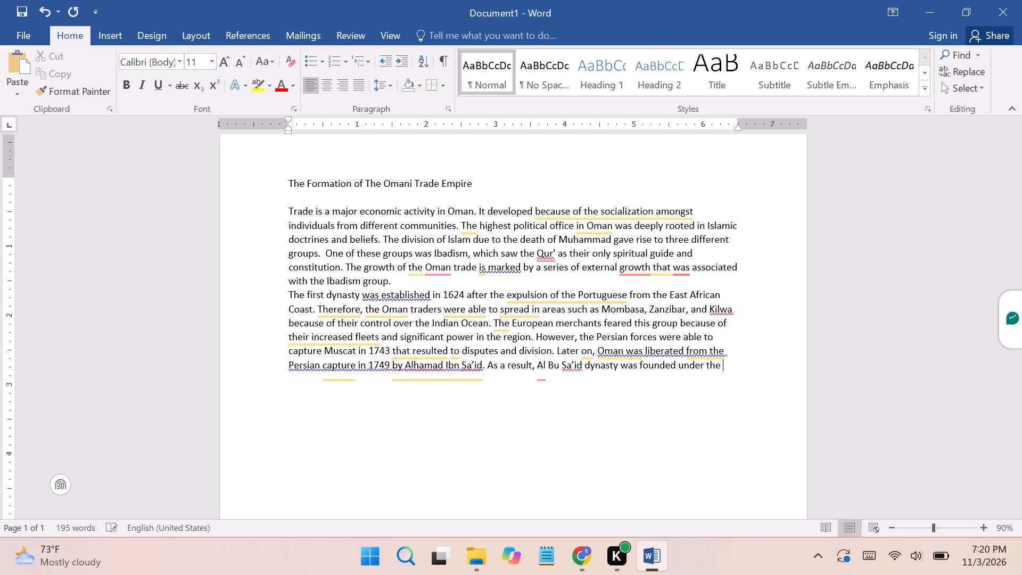
type("le")
type("aders")
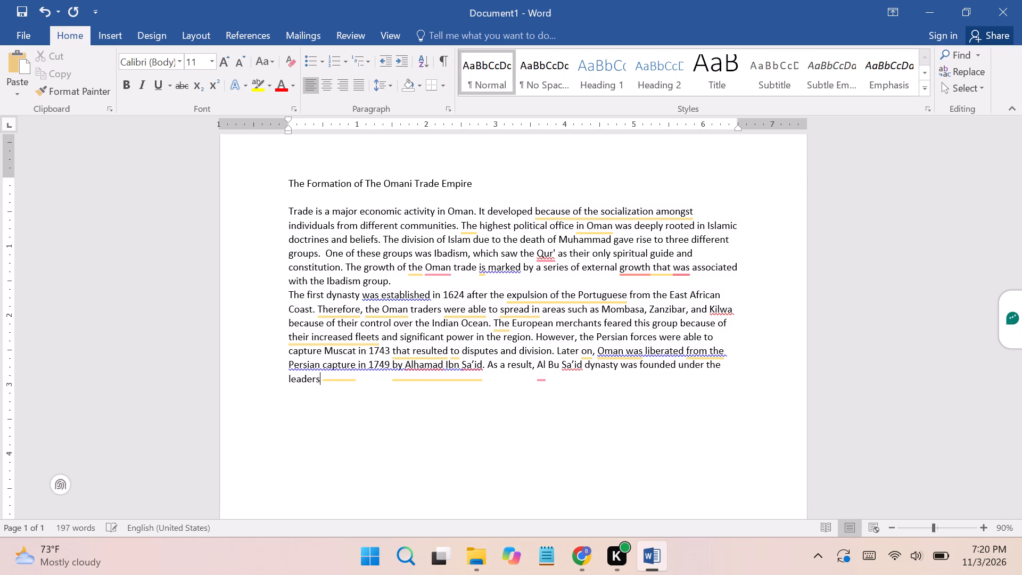
type("hip")
key("space")
type("of")
key("space")
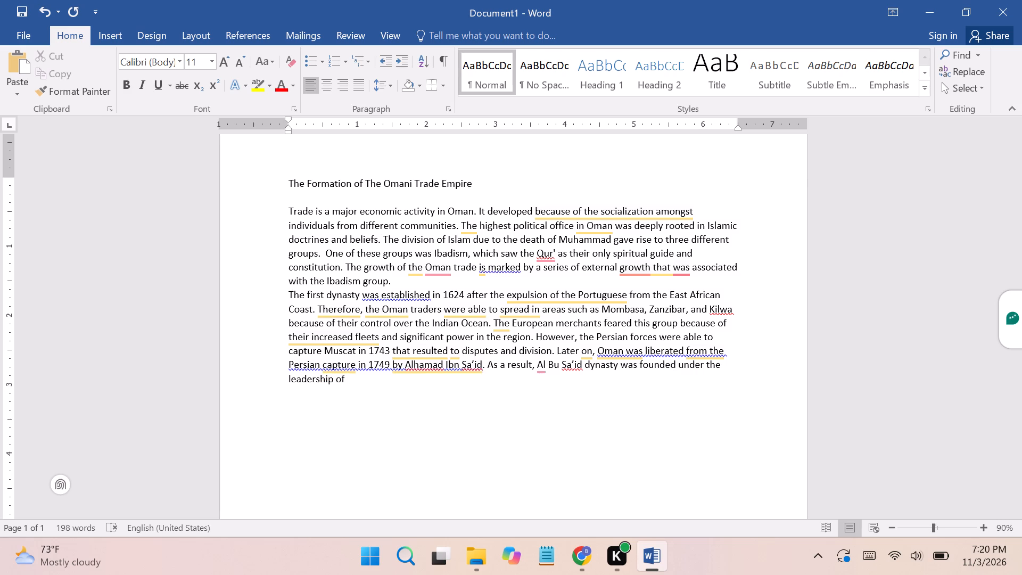
Add the founding leader's name, starting with "Alhamad", after "under the leadership of".
key("a")
type("lh")
key("a")
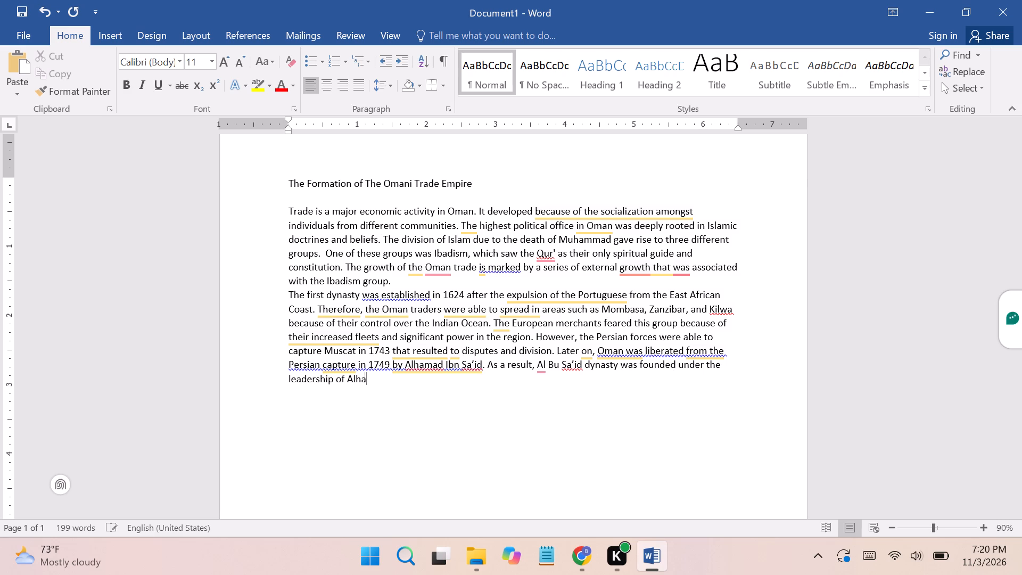
key("m")
type("ad")
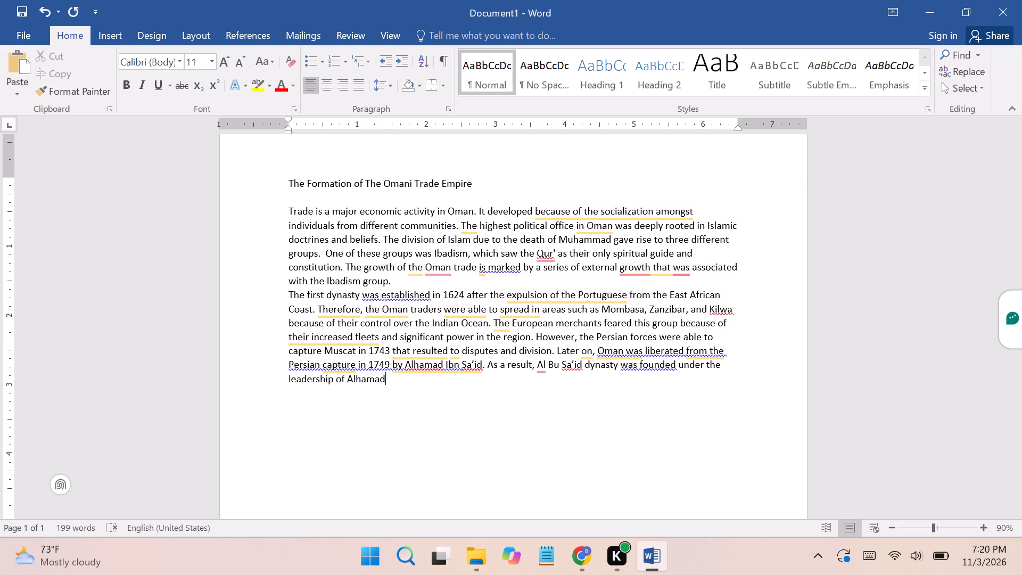
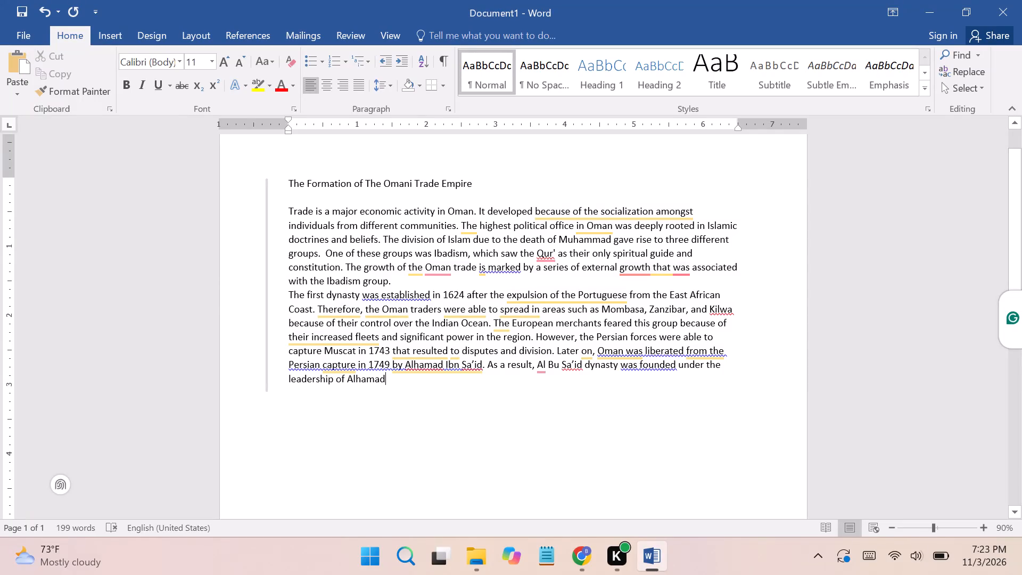
End the sentence after "Alhamad" with a period and a space.
left_click(415, 380)
type(".")
key("space")
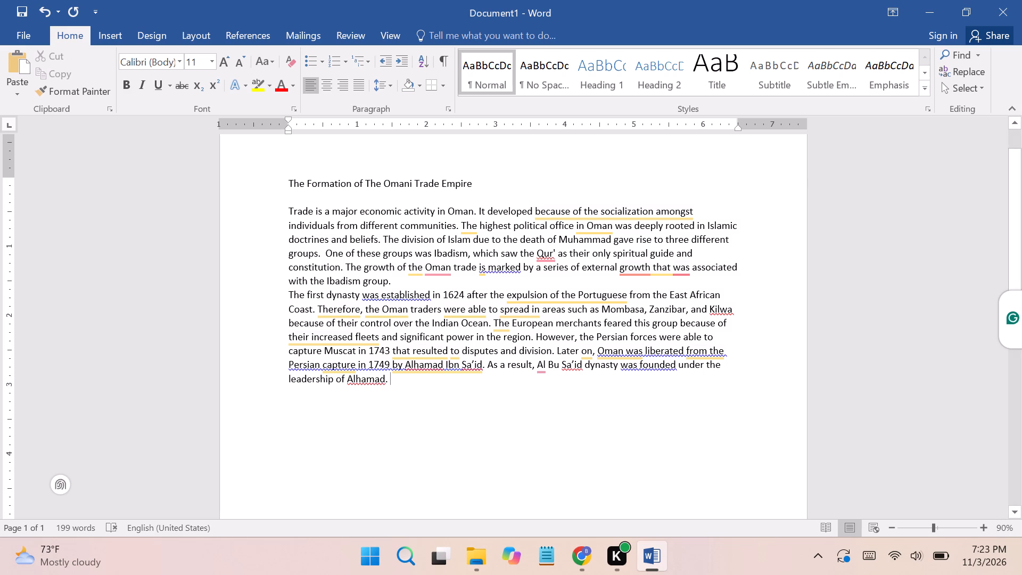
Accept the grammar suggestion that rewrites the liberation sentence as "Alhamad Ibn Sa'id liberated Oman from the Persian capture in 1749".
left_click(645, 348)
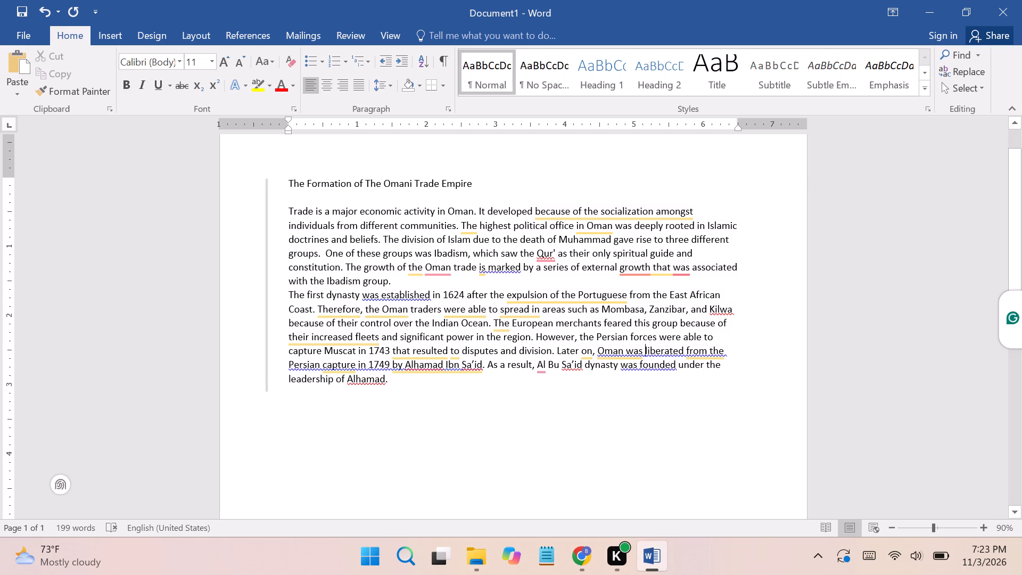
right_click(645, 348)
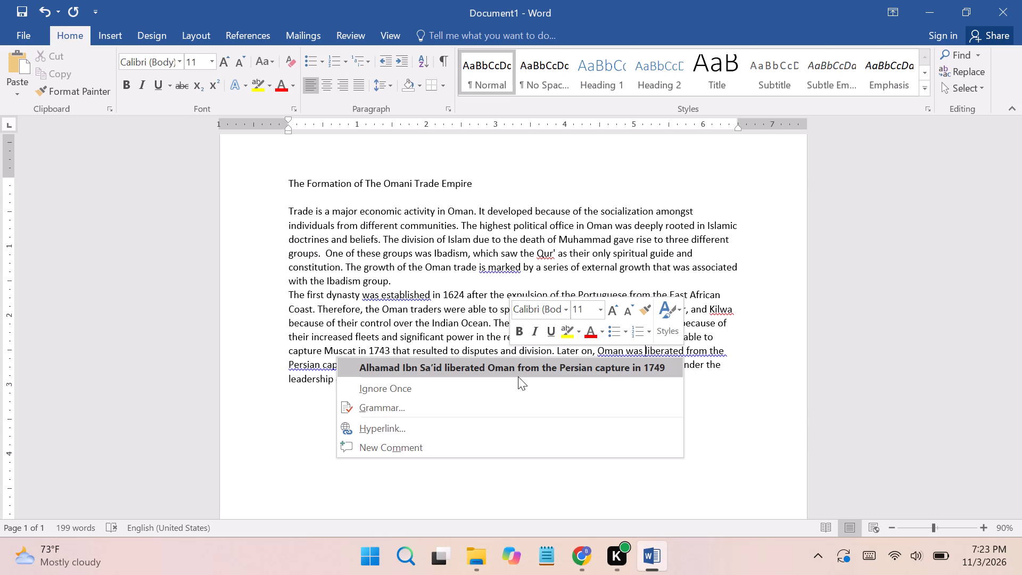
left_click(467, 368)
left_click(494, 389)
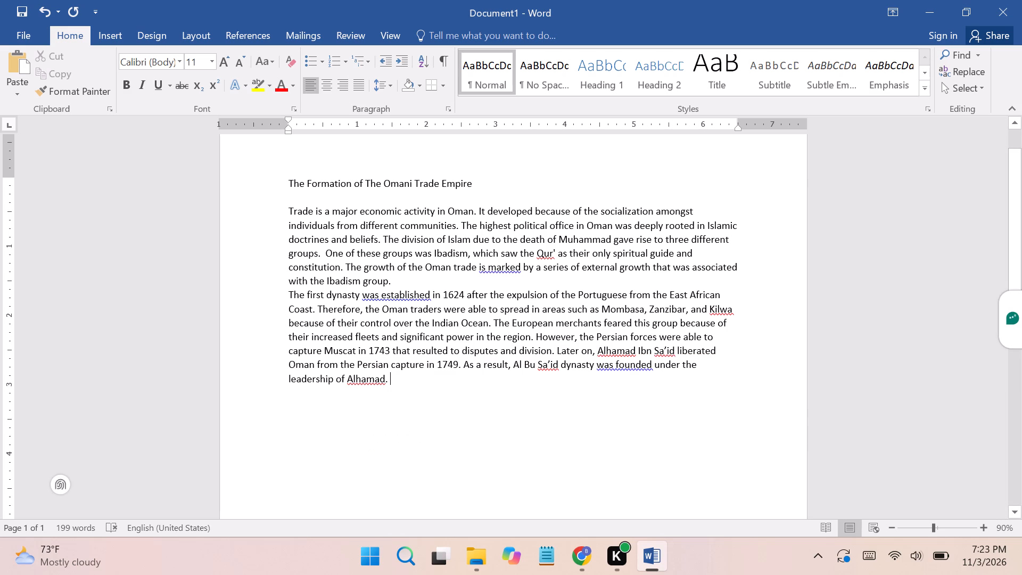
Ignore once the passive-voice flag on "was founded" in the Al Bu Sa'id dynasty sentence.
left_click(613, 366)
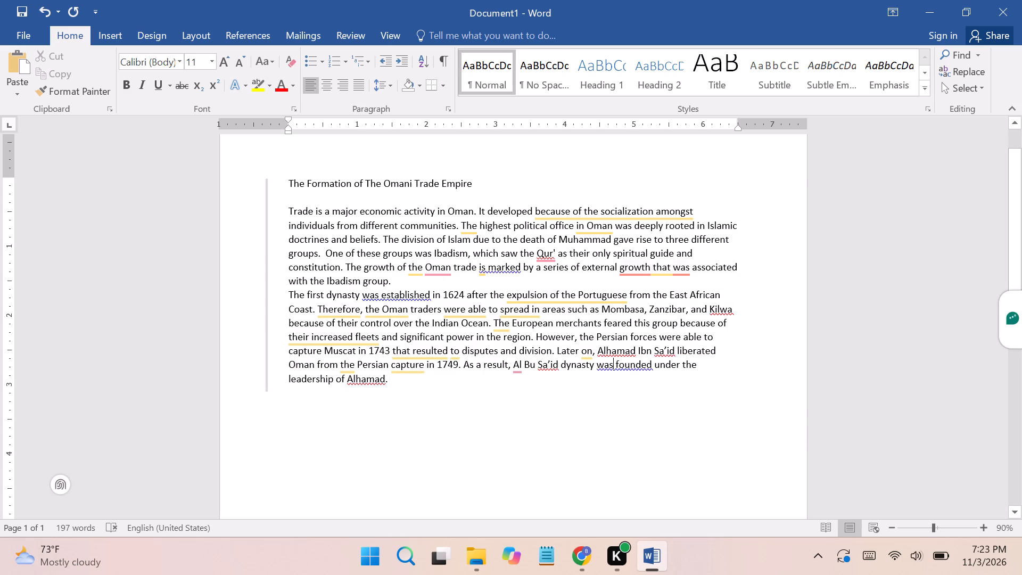
right_click(613, 366)
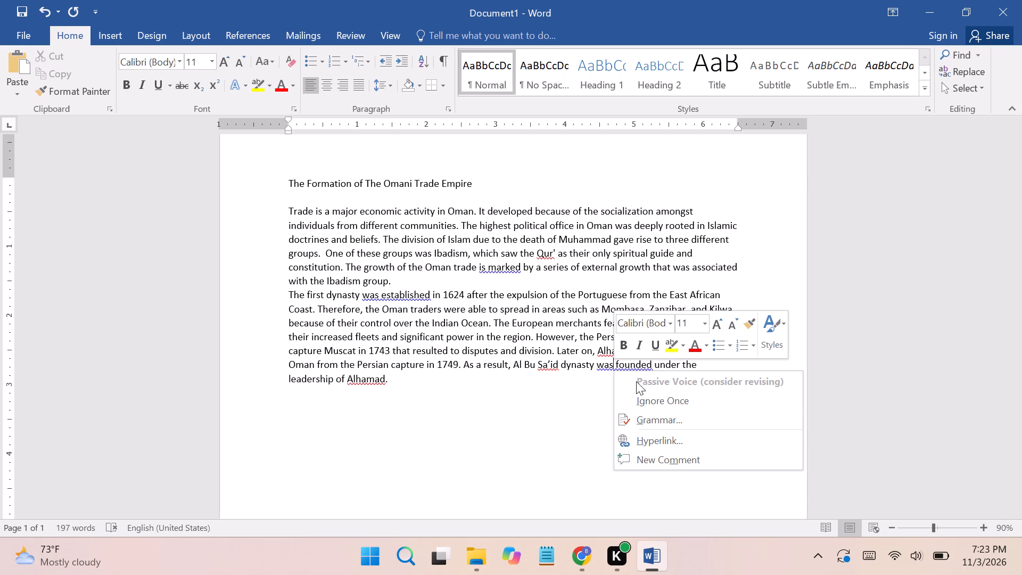
left_click(645, 395)
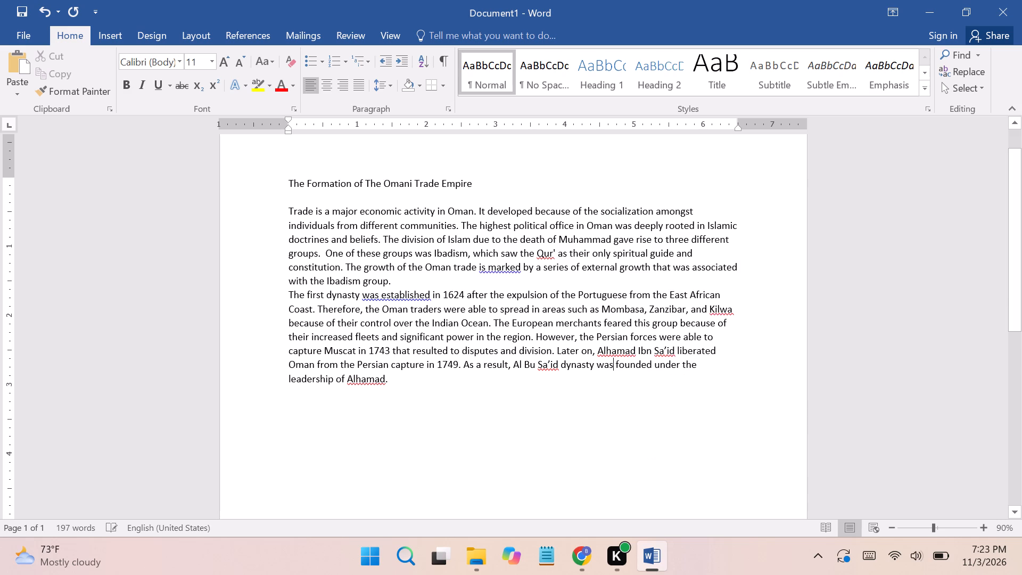
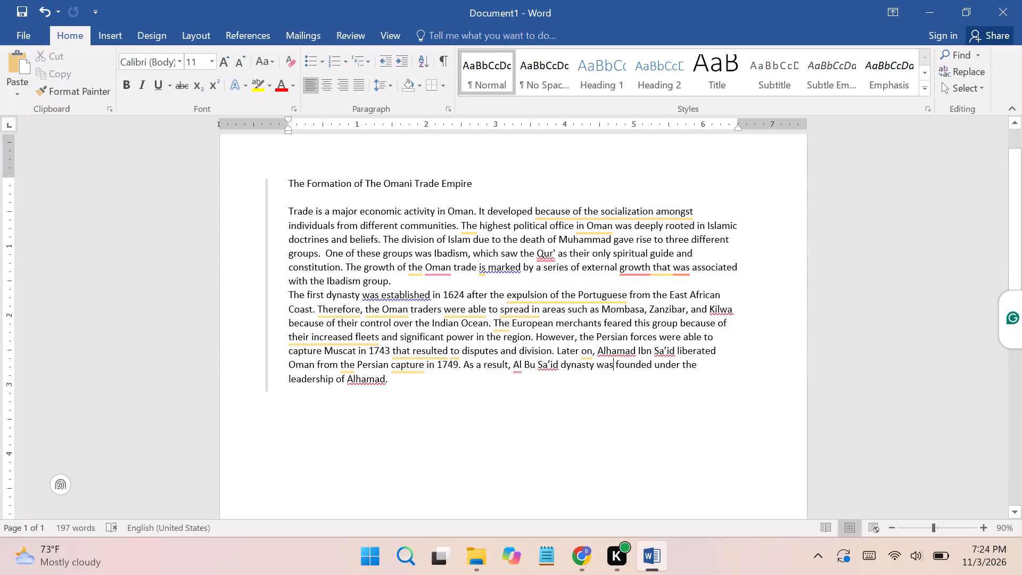
Check Britannica's history of Oman summary in Chrome, and continue the second paragraph in Word with "During this period, tribal alignments also crystalized in Oman".
left_click(421, 381)
left_click(578, 548)
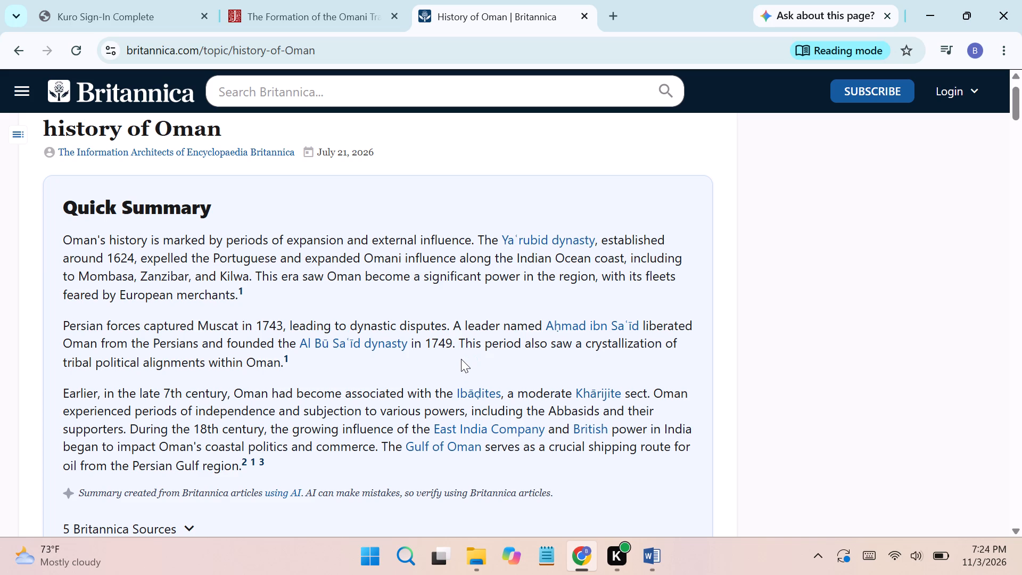
left_click(655, 563)
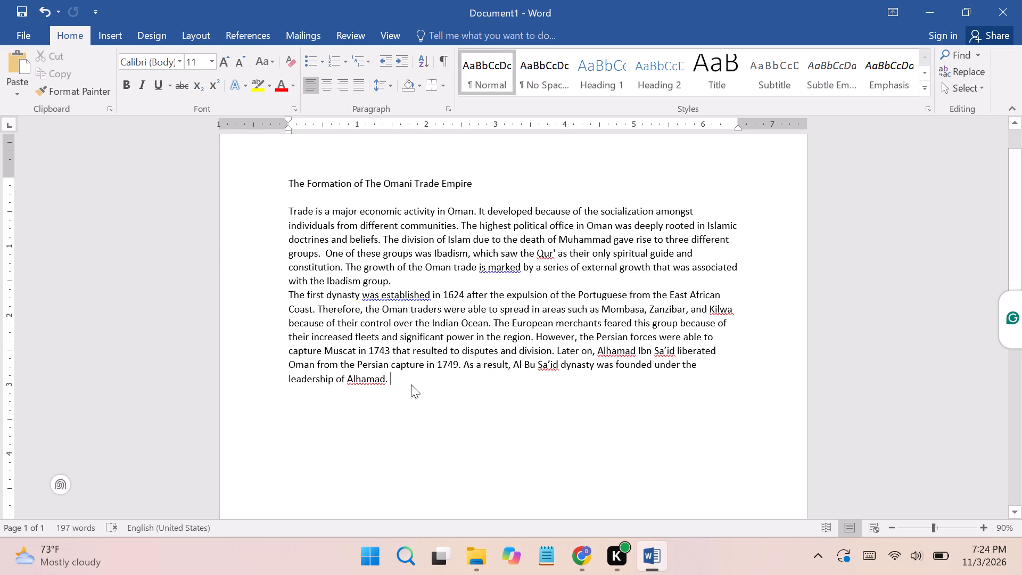
left_click(411, 384)
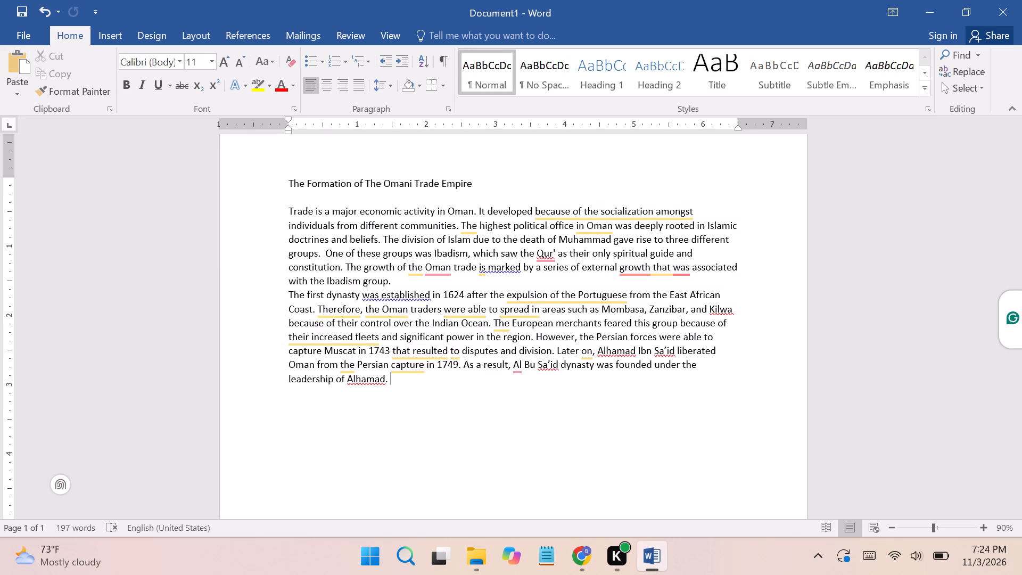
key("d")
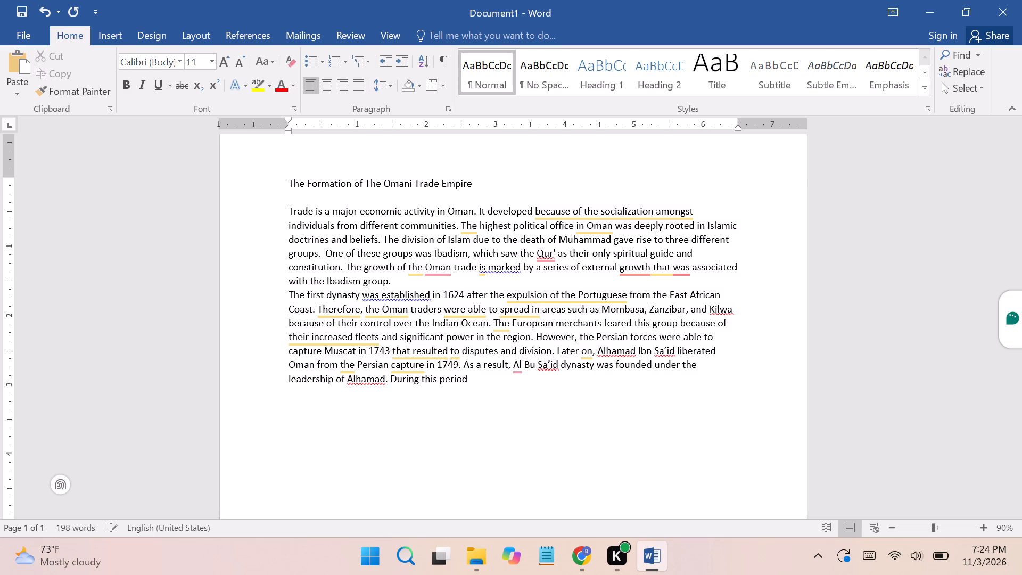
type(",")
key("space")
type("tribal")
key("space")
type("alignmen")
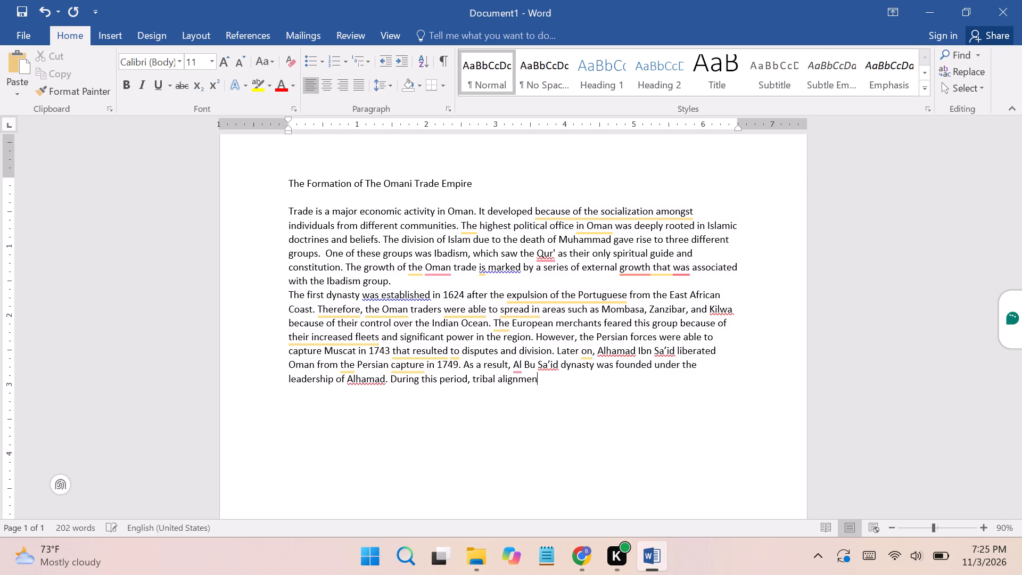
type("ts also")
key("space")
type("cryst")
type("alized in")
key("space")
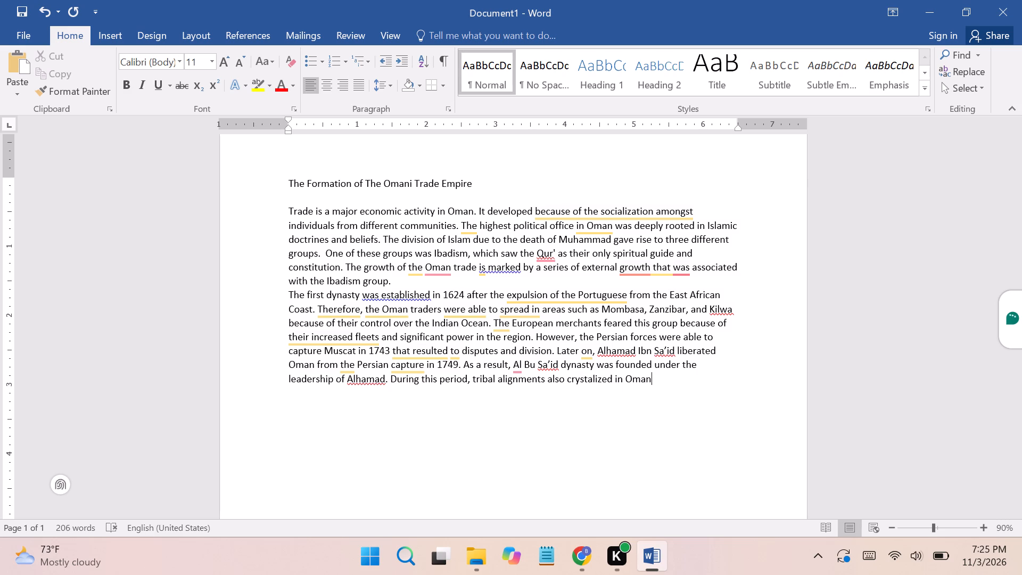
Accept the spelling correction that changes "crystalized" to "crystallized".
left_click(579, 382)
left_click(636, 426)
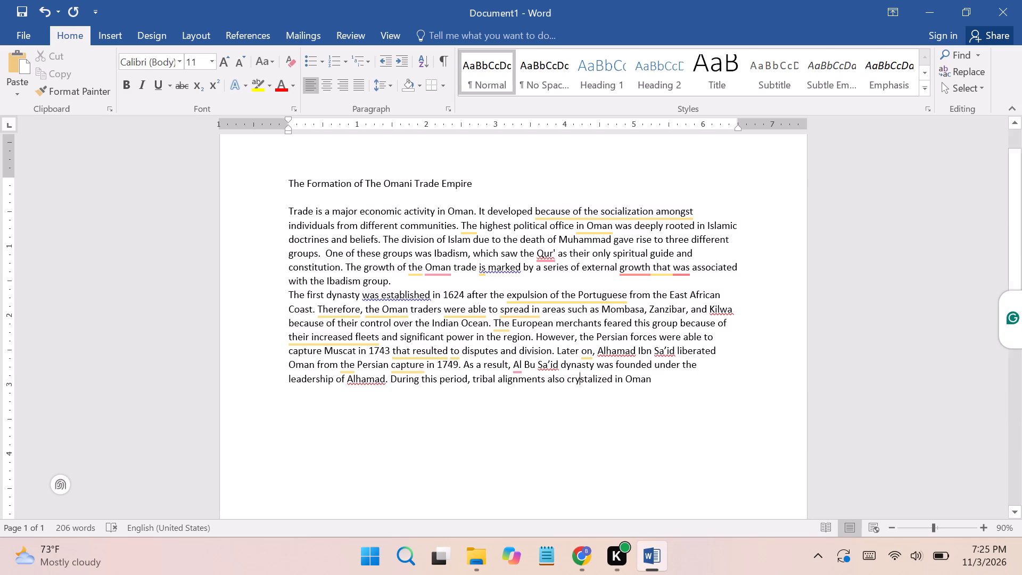
End the tribal alignments sentence with a period after "Oman" and start a new line below it.
scroll(556, 277, "up", 1)
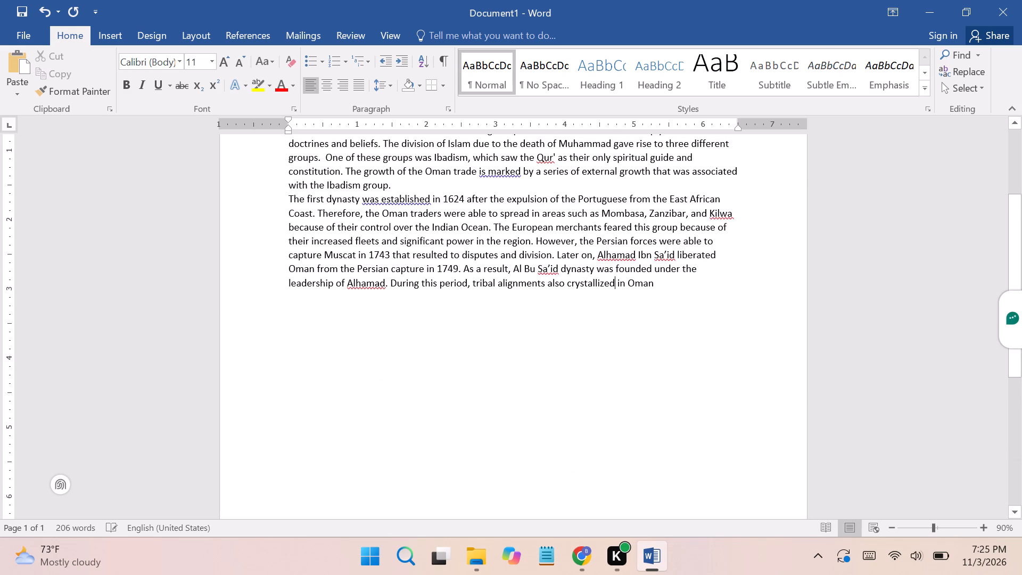
left_click(661, 284)
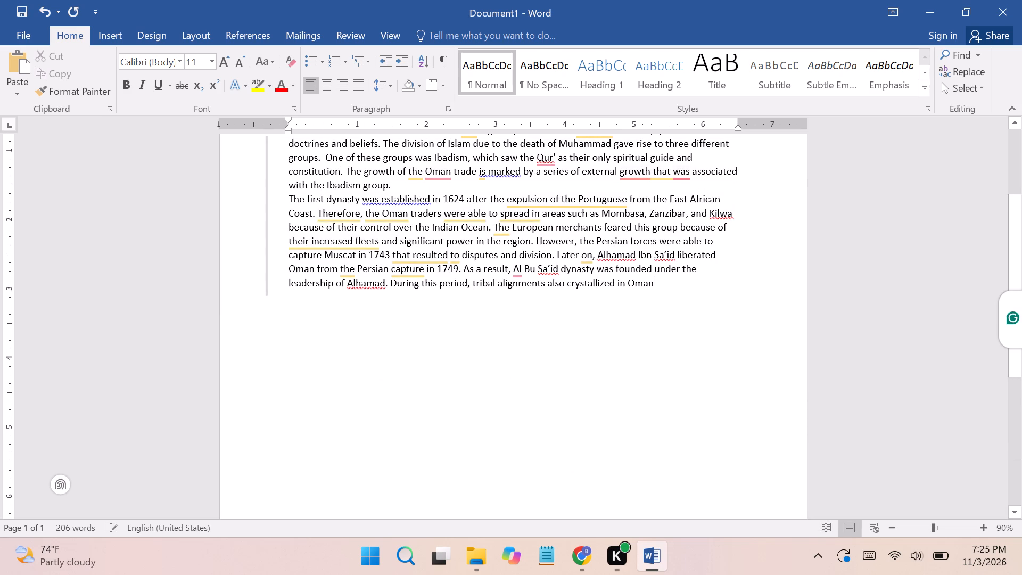
key("period")
key("shift+Return")
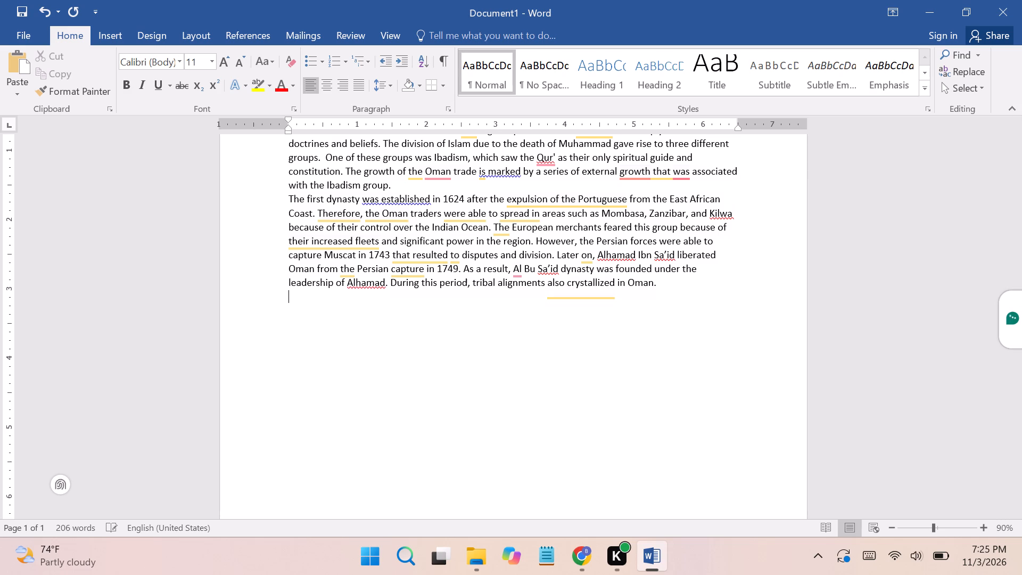
Consult Britannica's Quick Summary on the Ibadites in Chrome, and begin the new line in Word with "The association with the Ibadites led to".
left_click(578, 543)
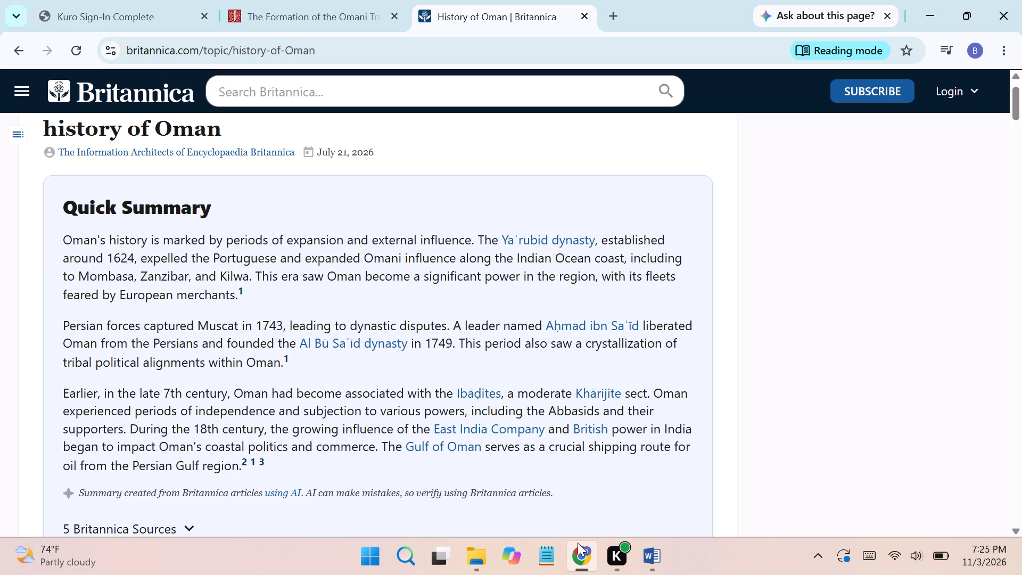
scroll(354, 478, "down", 1)
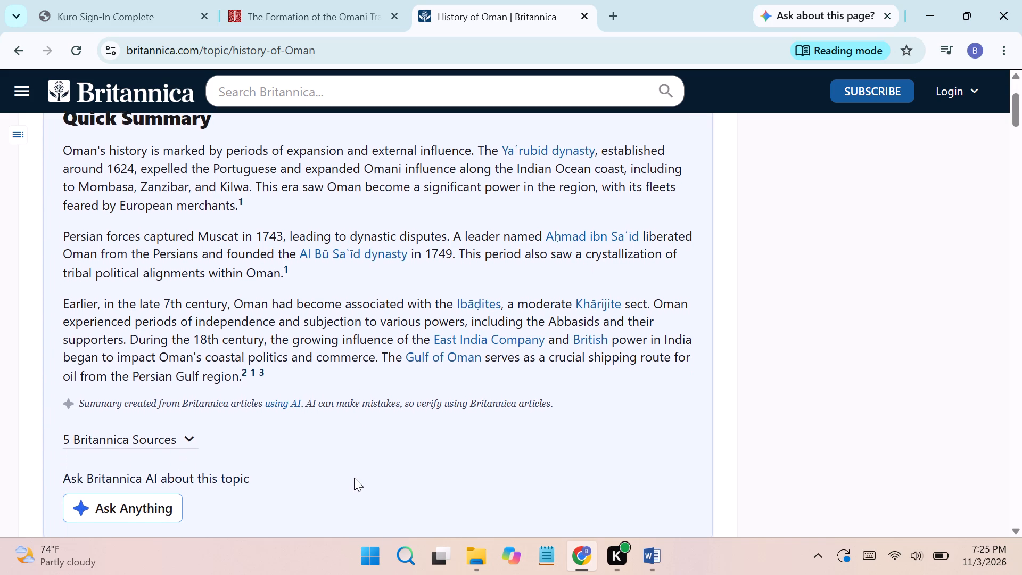
scroll(354, 478, "down", 1)
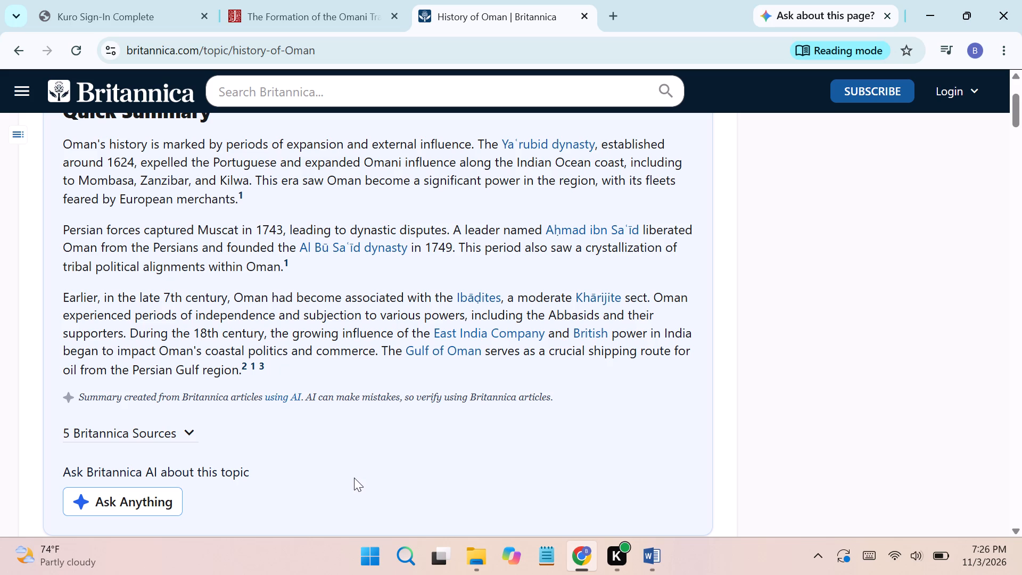
left_click(662, 557)
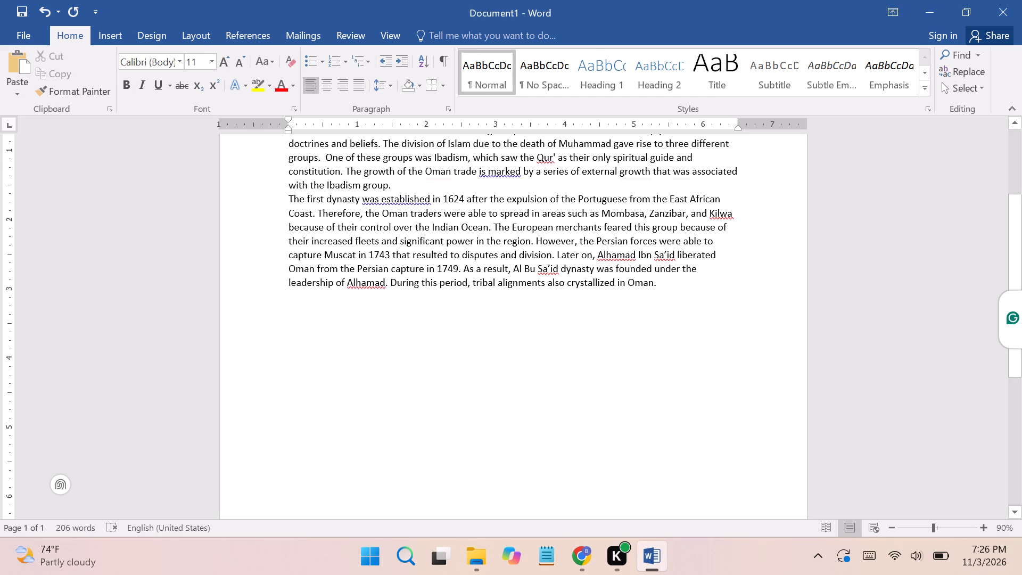
type("he association")
key("space")
type("with the")
key("space")
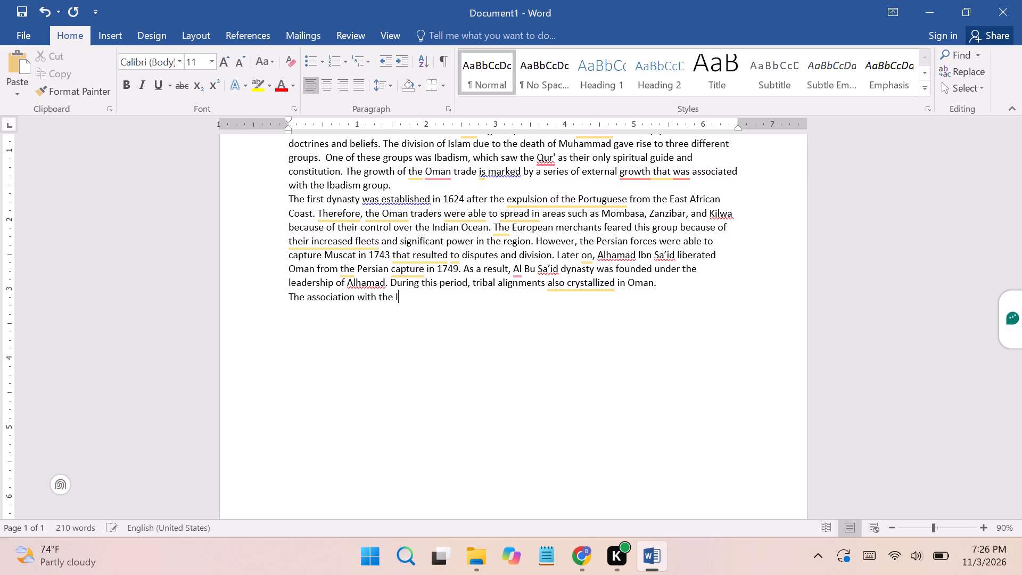
type("badite")
type("s")
key("space")
type("led to")
key("space")
Recheck the Ibadite date in the Britannica summary in Chrome, and insert "in the late 17th century" after "Ibadites" in Word.
left_click(578, 556)
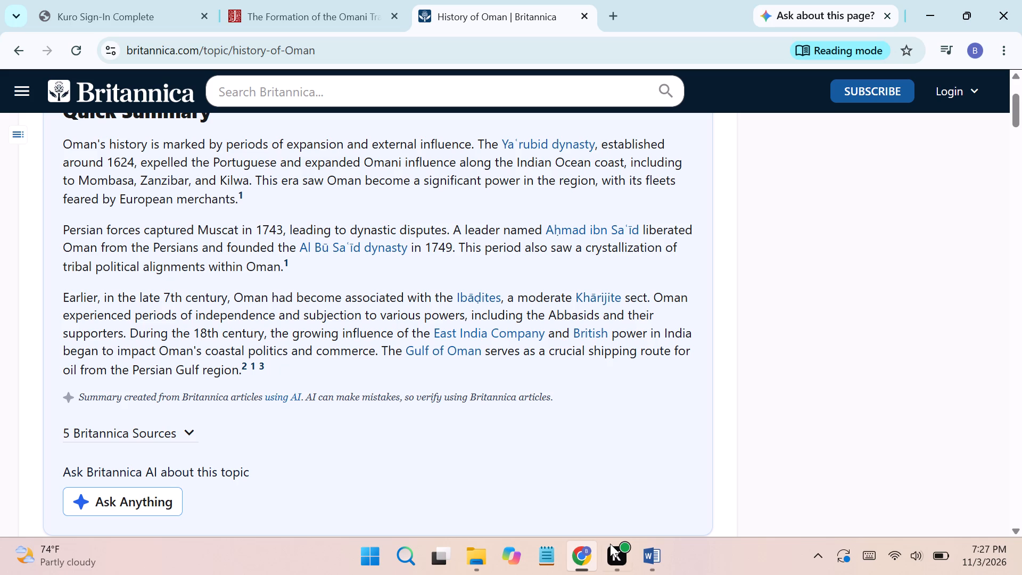
left_click(644, 548)
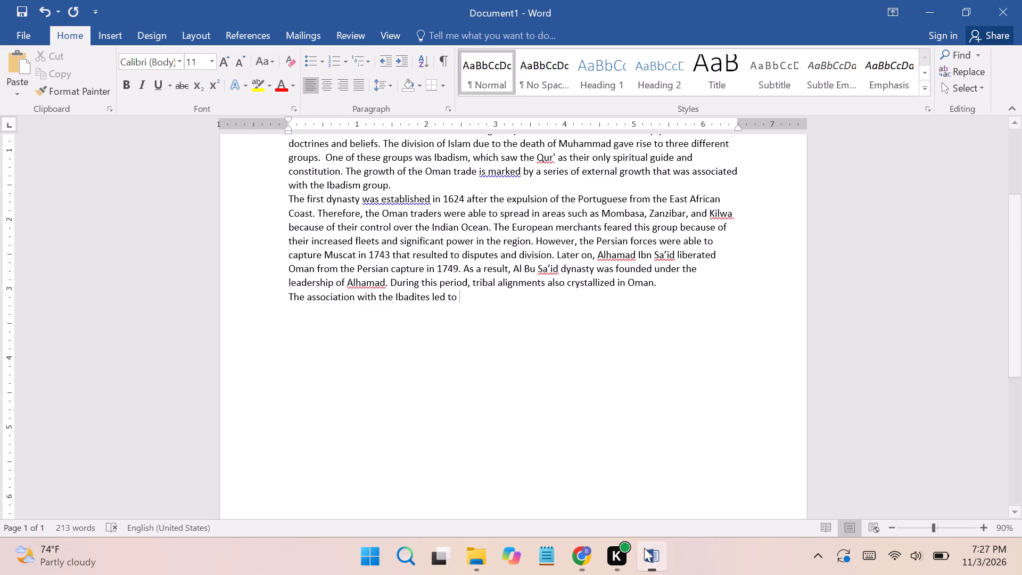
left_click(431, 300)
key("space")
type("in the late")
key("space")
type("17th")
key("space")
type("centu")
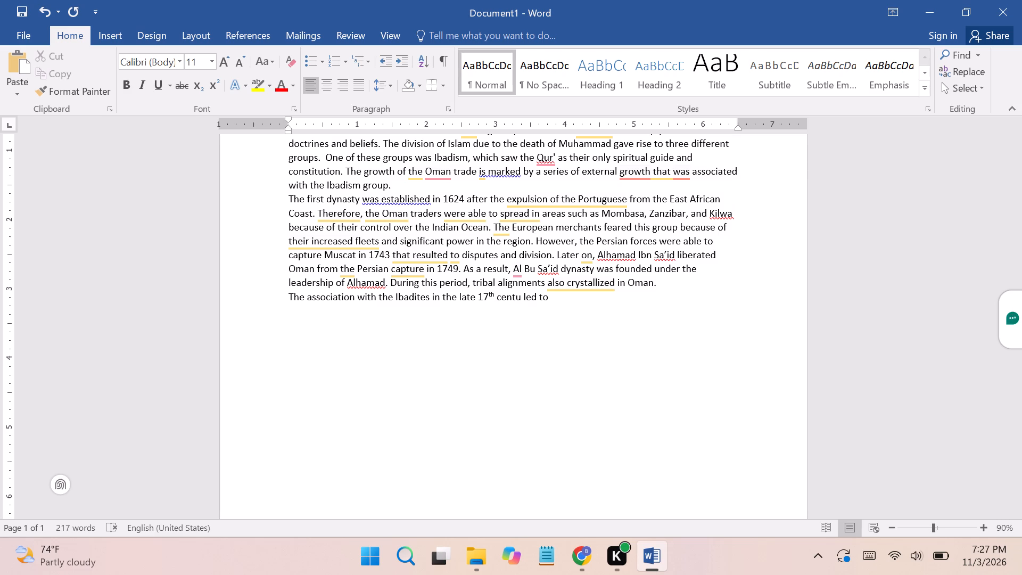
type("ry")
left_click(562, 300)
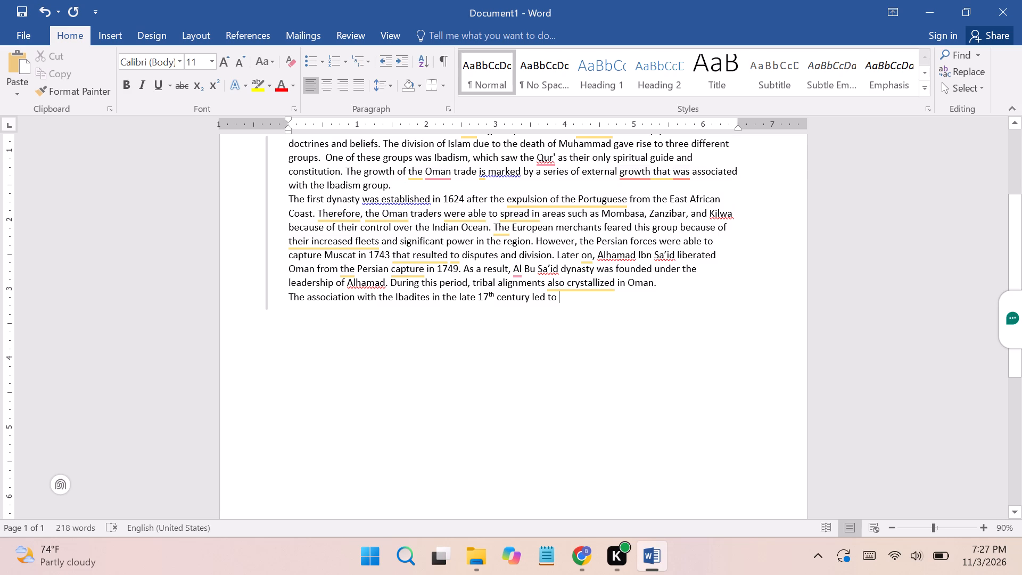
Insert a blank line between the tribal alignments sentence and the Ibadites line.
left_click(659, 286)
key("shift+Return")
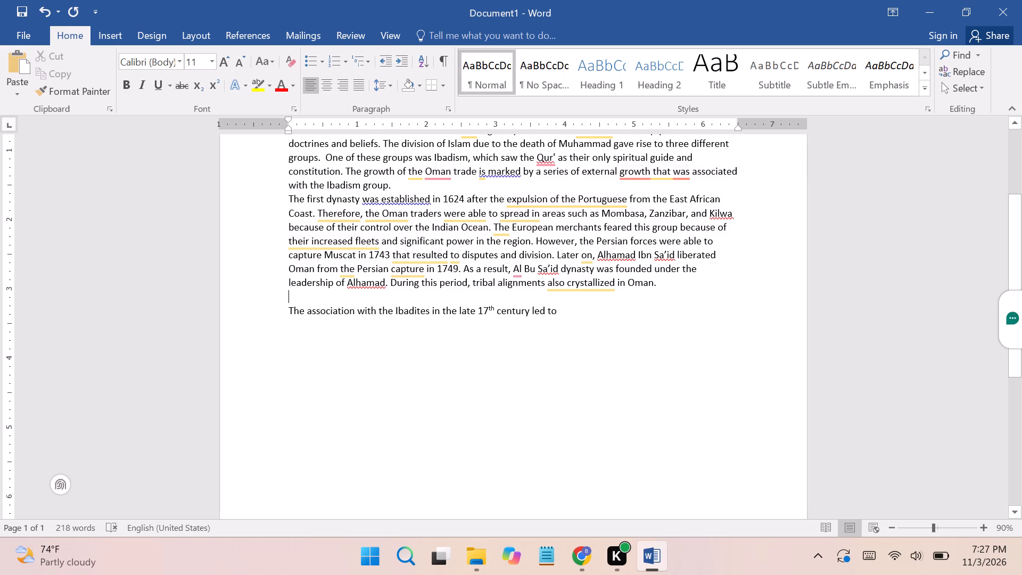
Switch to Chrome to read the Britannica Quick Summary paragraph about the Ibadites.
left_click(576, 550)
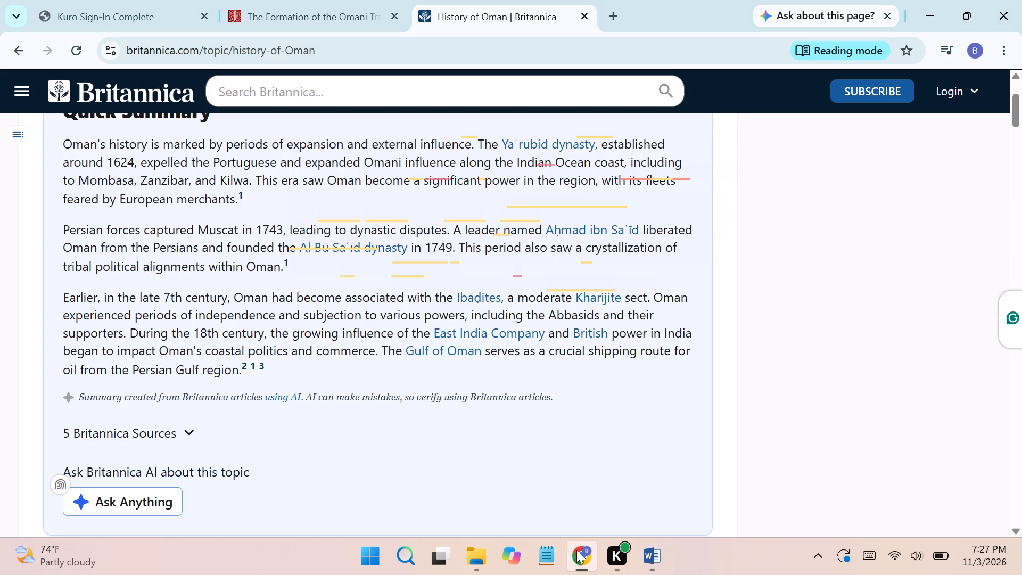
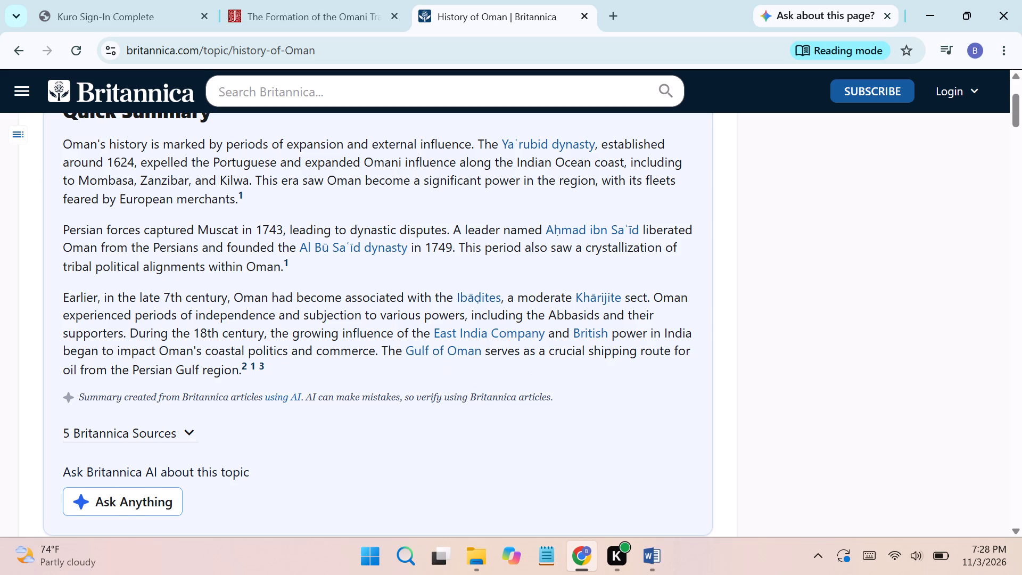
Recheck Britannica's Quick Summary on the Ibadites, and continue the Ibadites sentence in Word with "independence and subjection to various powers".
scroll(521, 315, "up", 1)
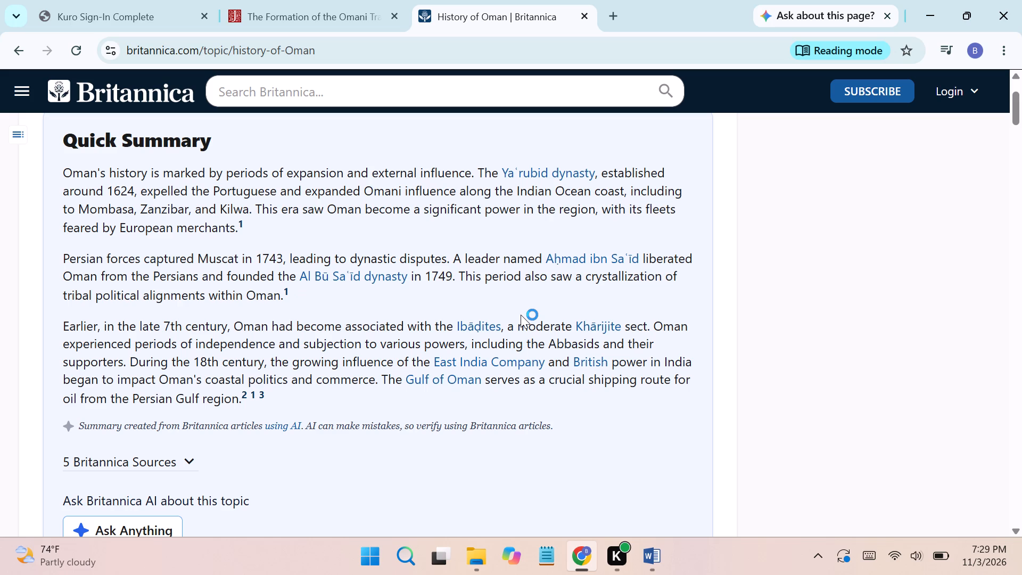
left_click(521, 315)
left_click(648, 549)
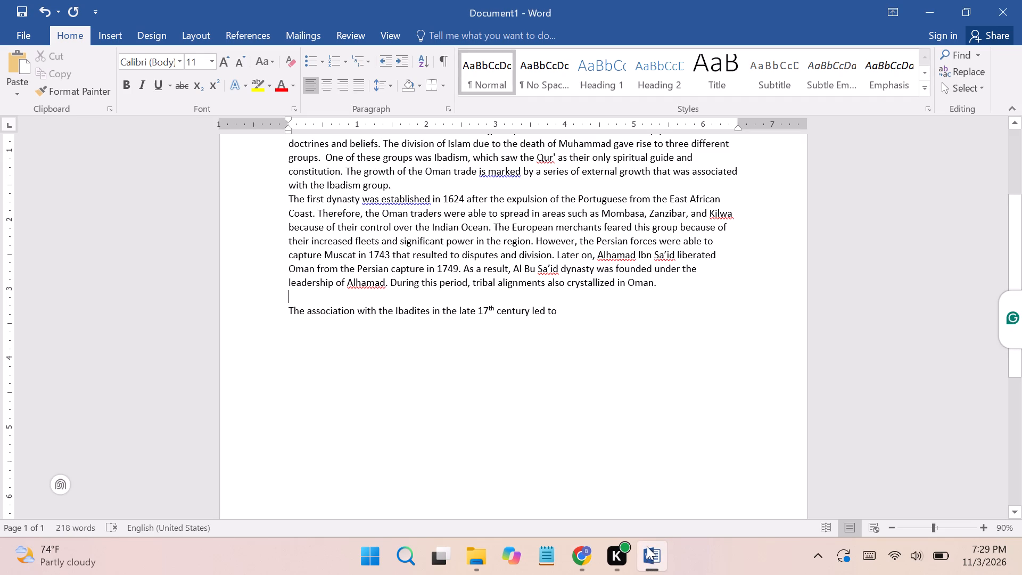
left_click(581, 549)
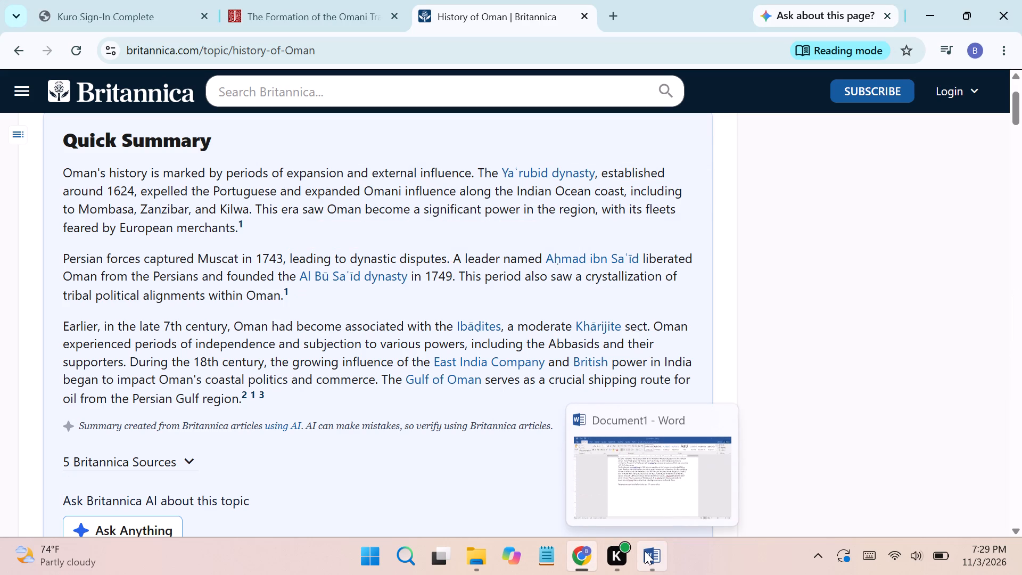
left_click(639, 477)
left_click(578, 319)
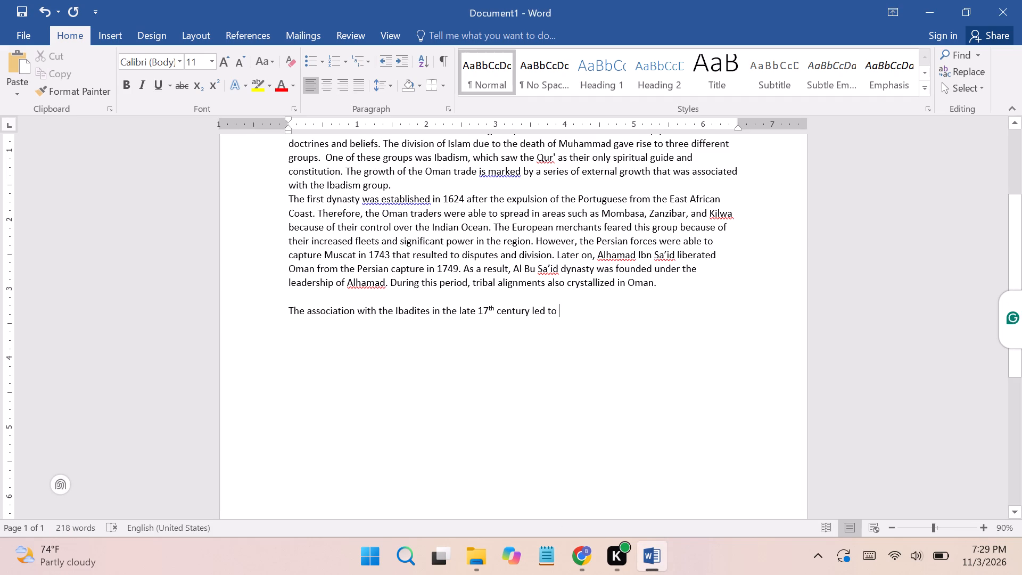
type("independence and subjectio")
type("n")
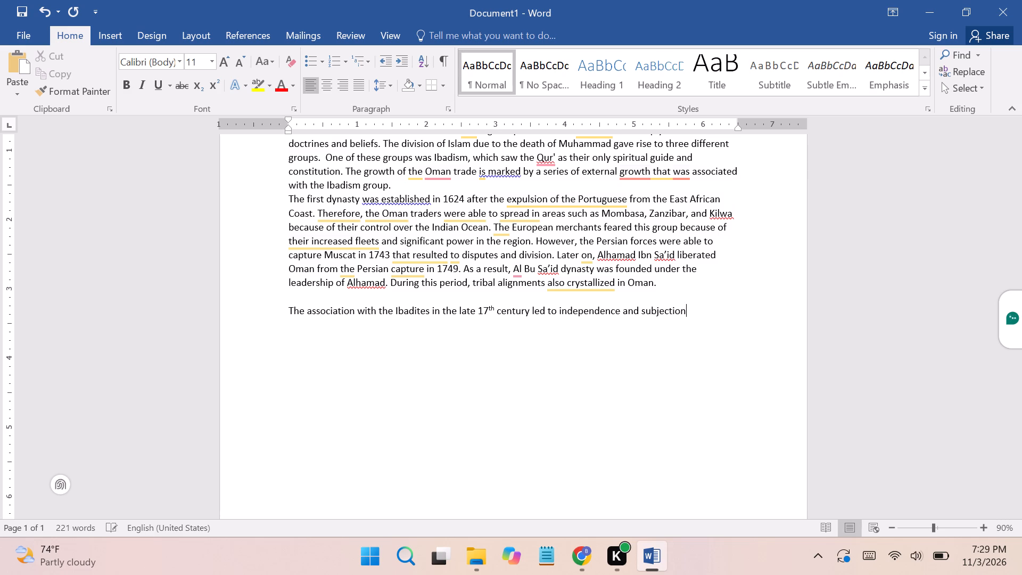
key("space")
type("to")
key("space")
key("v")
key("a")
type("rious")
key("space")
type("power")
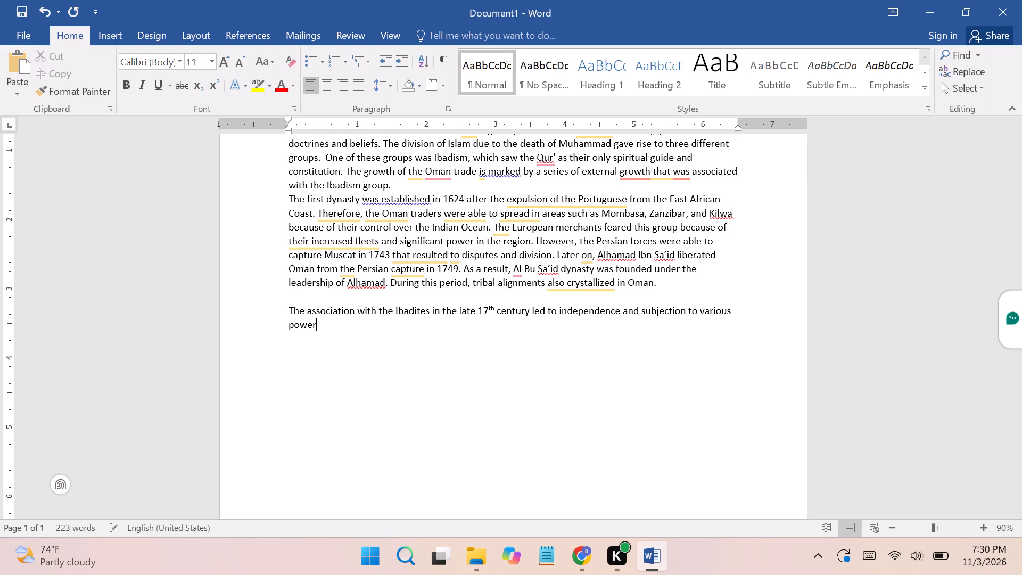
key("s")
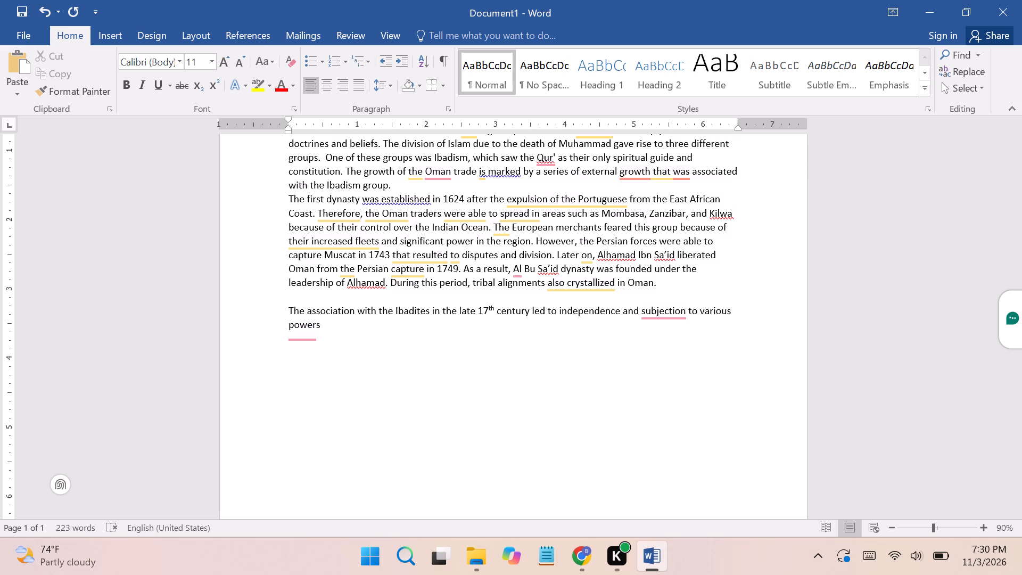
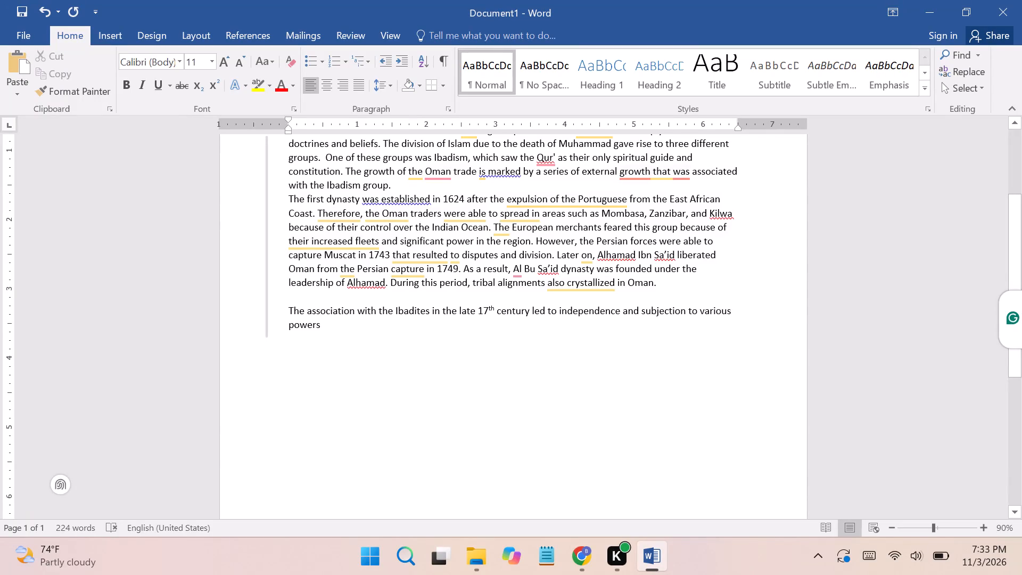
End the Ibadites sentence with a period after "powers".
left_click(352, 331)
key("period")
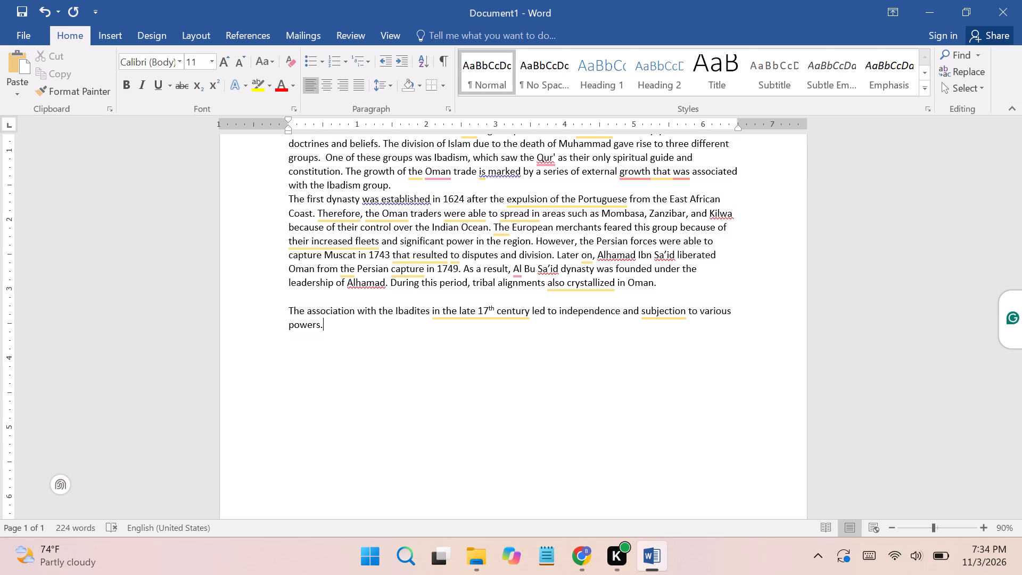
key("2")
key("BackSpace")
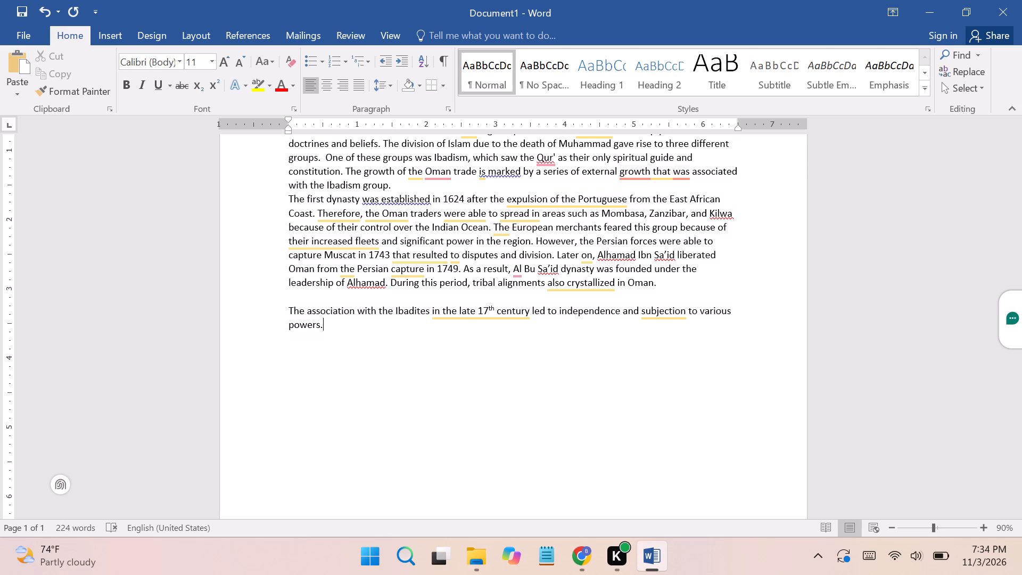
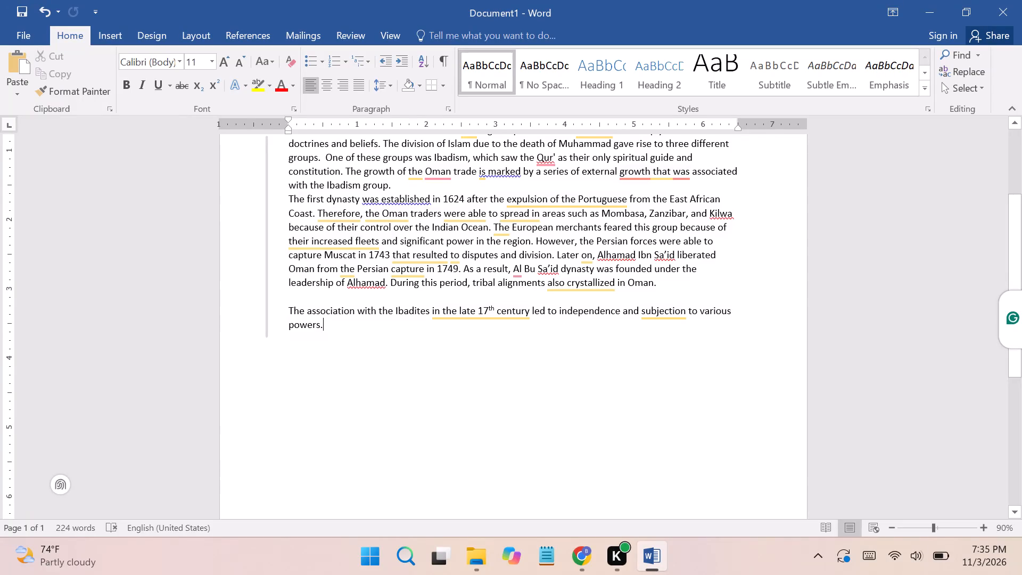
Switch to Chrome and reread the Quick Summary of Britannica's history of Oman article, including the paragraph on the Ibāḍites and the East India Company.
left_click(330, 332)
left_click(576, 554)
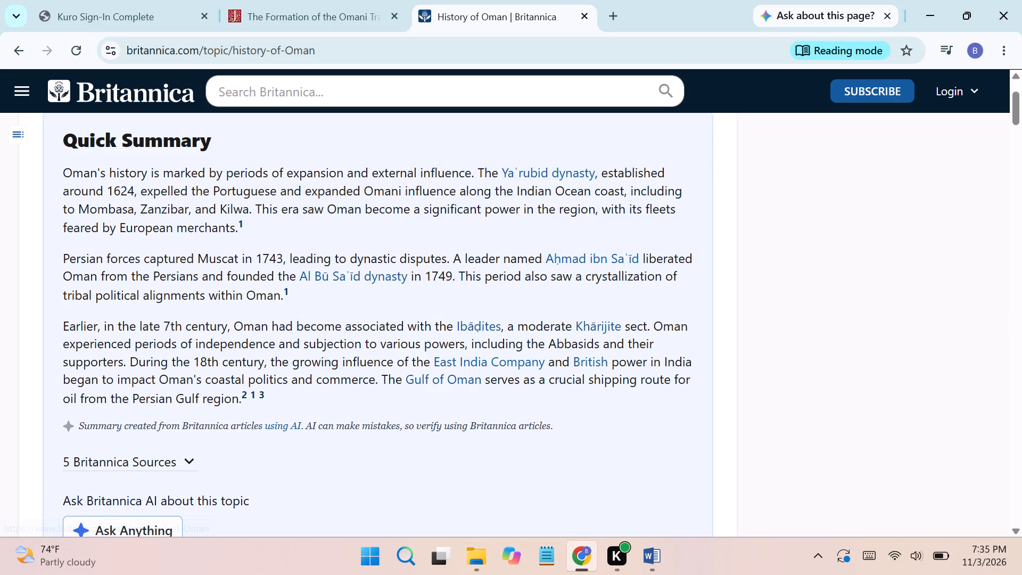
left_click(316, 347)
key("Down")
key("Down")
key("Down")
key("Down")
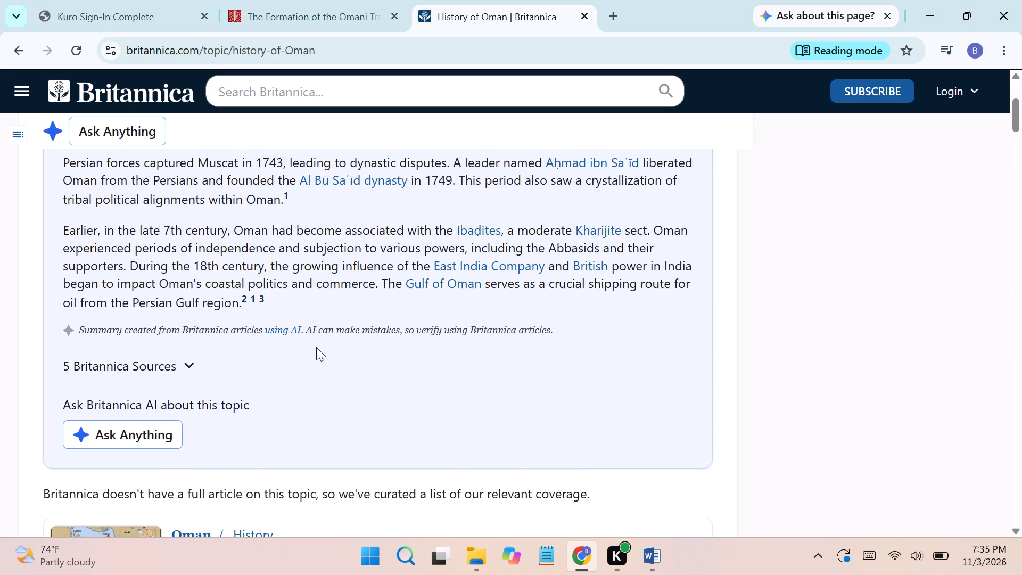
key("Up")
key("Up")
key("Up")
key("Up")
key("Up")
key("Up")
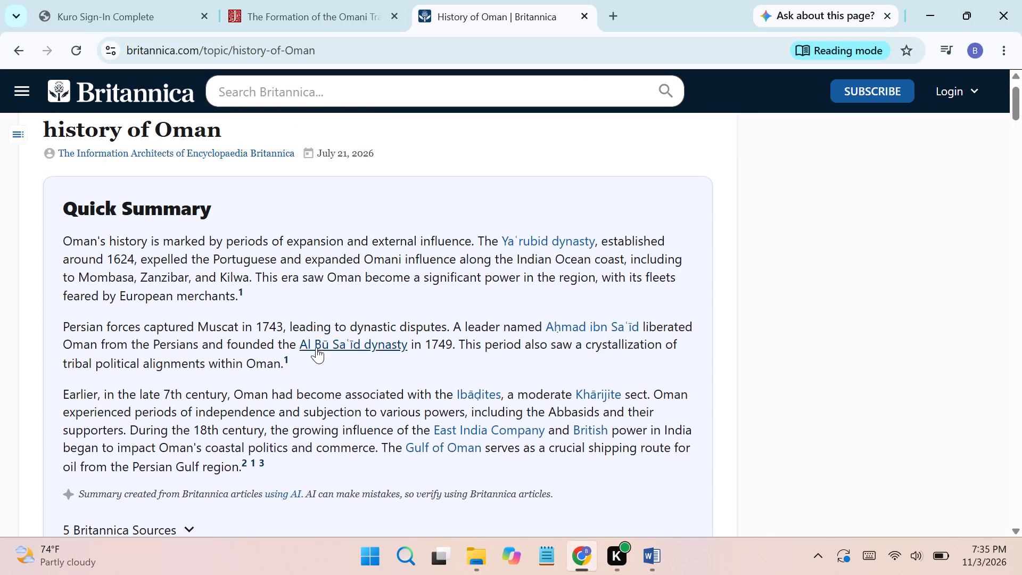
key("Up")
key("Up")
key("Down")
key("Down")
key("Down")
key("Down")
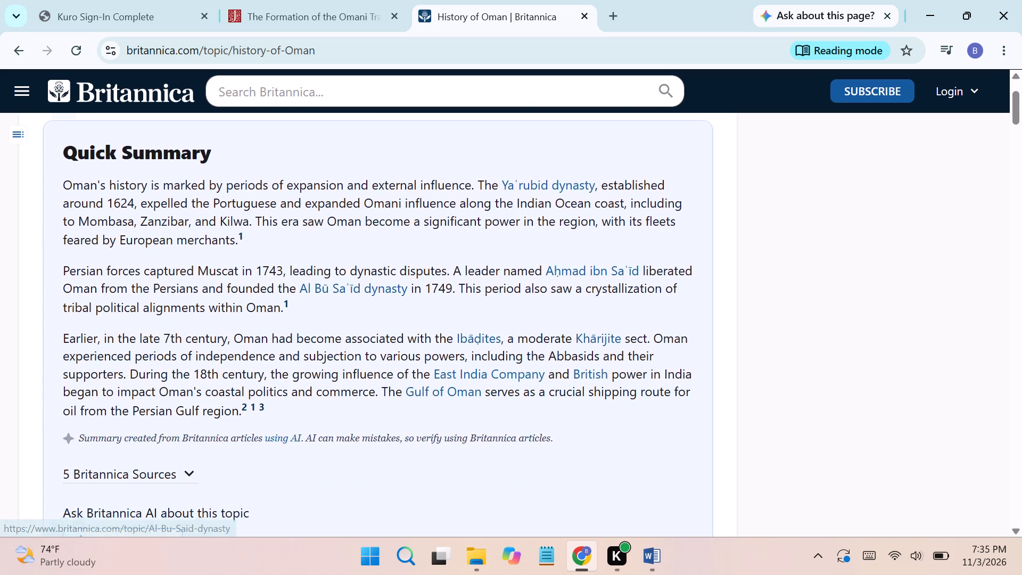
key("Down")
key("Down")
key("Down")
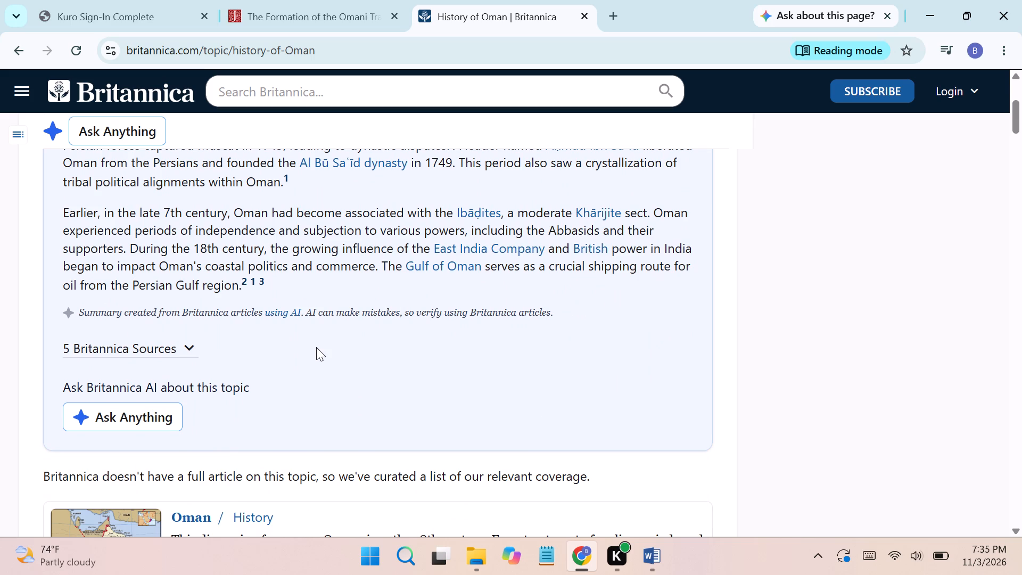
left_click(296, 258)
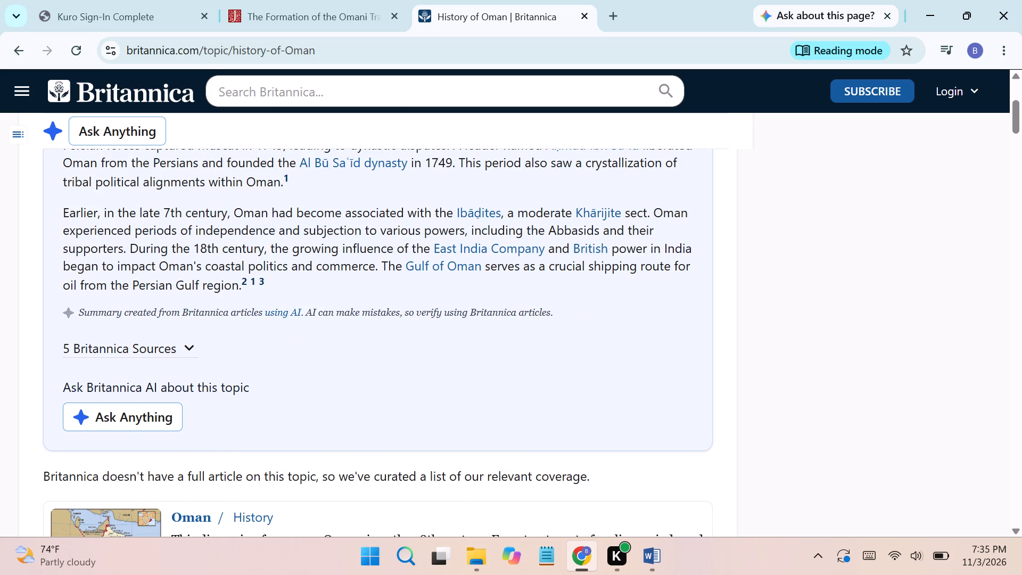
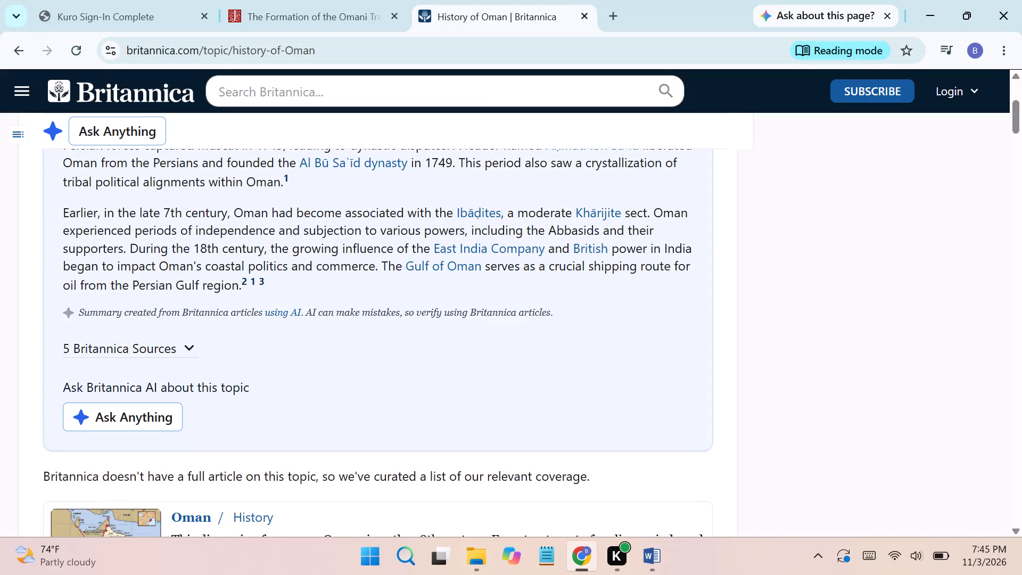
Look through the curated related coverage below the Quick Summary, including the Oman history and History of Arabia entries.
left_click(266, 247)
left_click(291, 264)
scroll(291, 264, "down", 2)
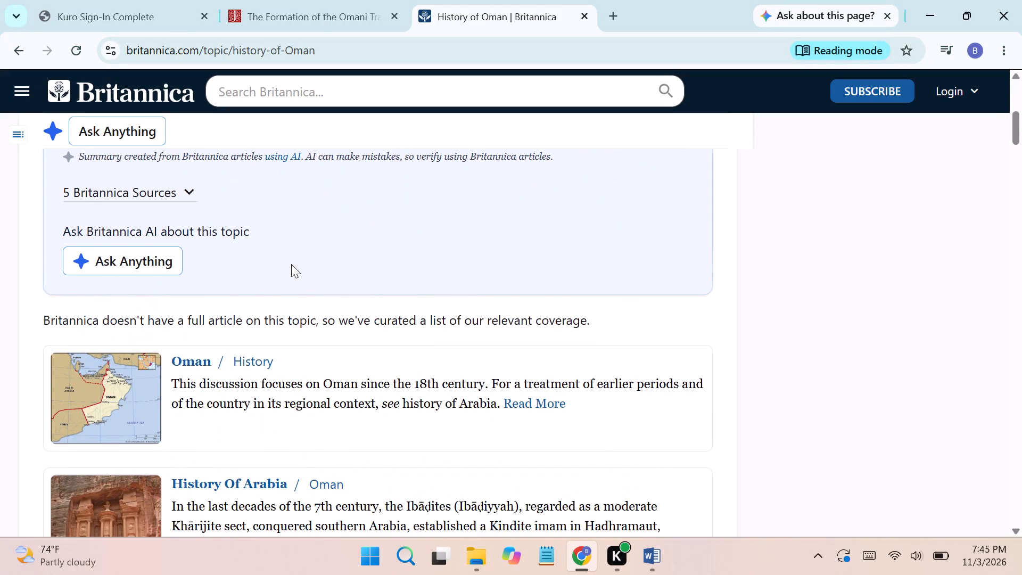
scroll(291, 264, "down", 2)
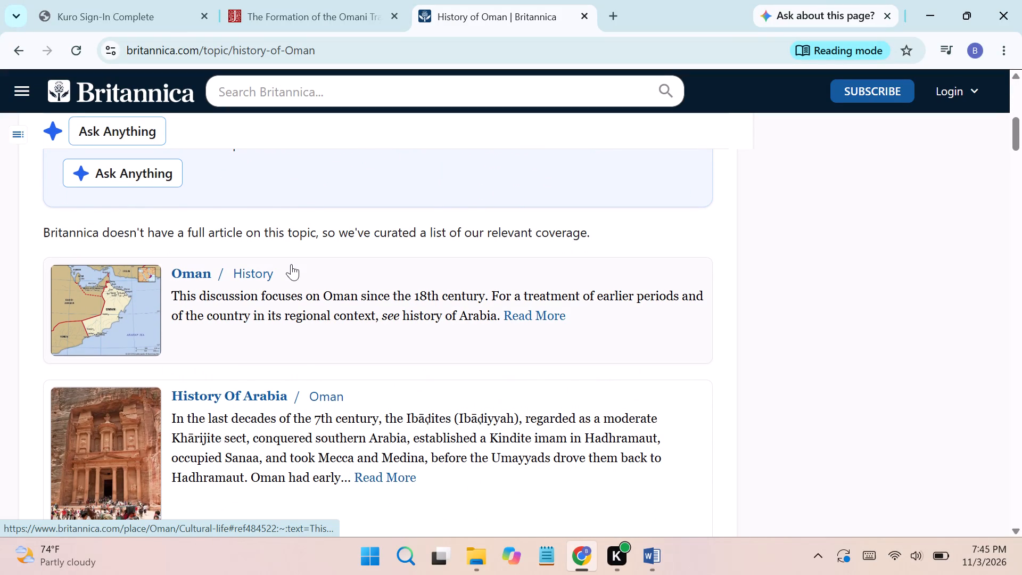
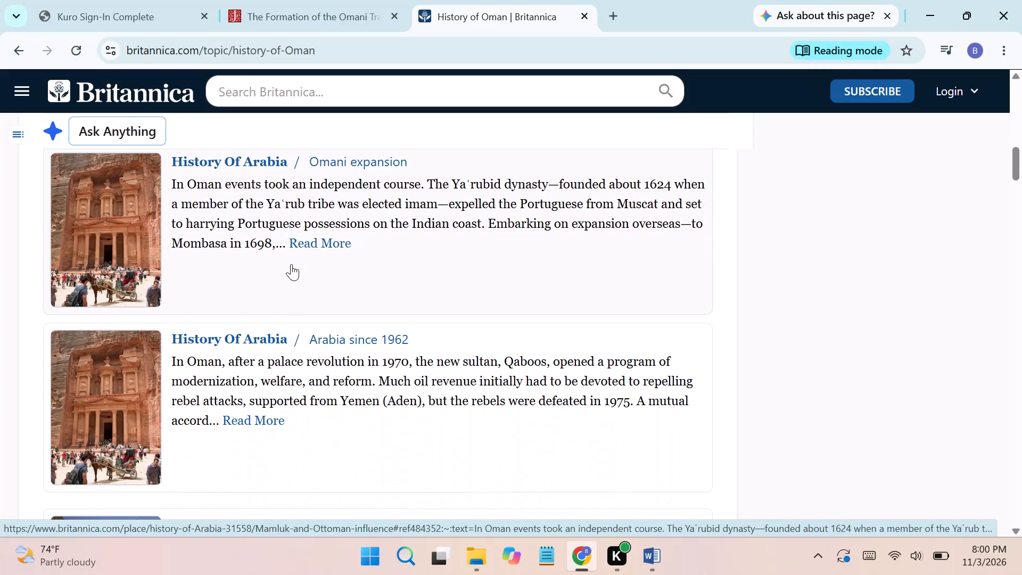
Examine the further related entries on the History of Oman page, including Arabia since 1962, Dhofar and Saudi Arabia's foreign relations.
scroll(291, 264, "down", 1)
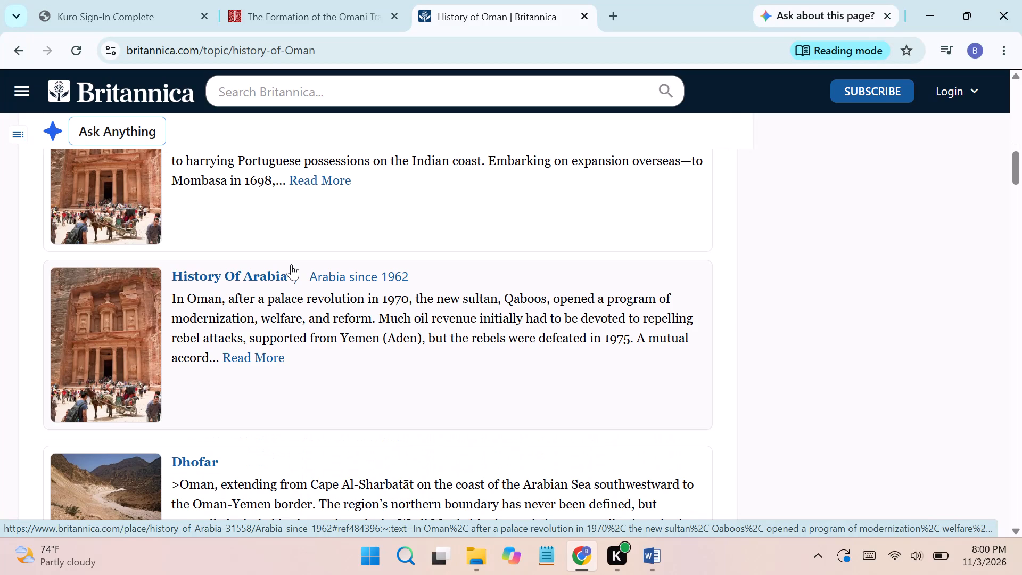
scroll(291, 264, "down", 3)
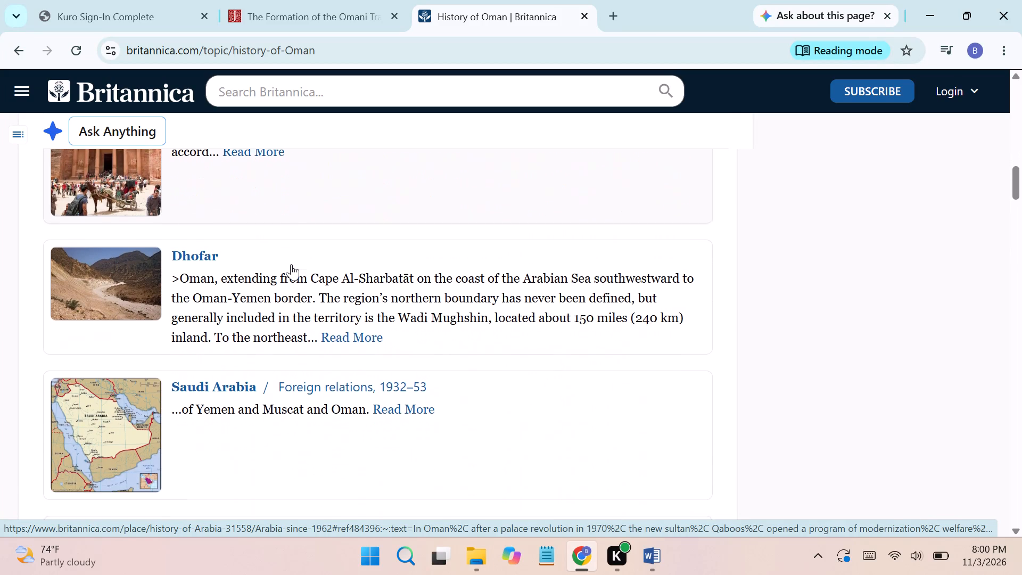
scroll(291, 264, "down", 1)
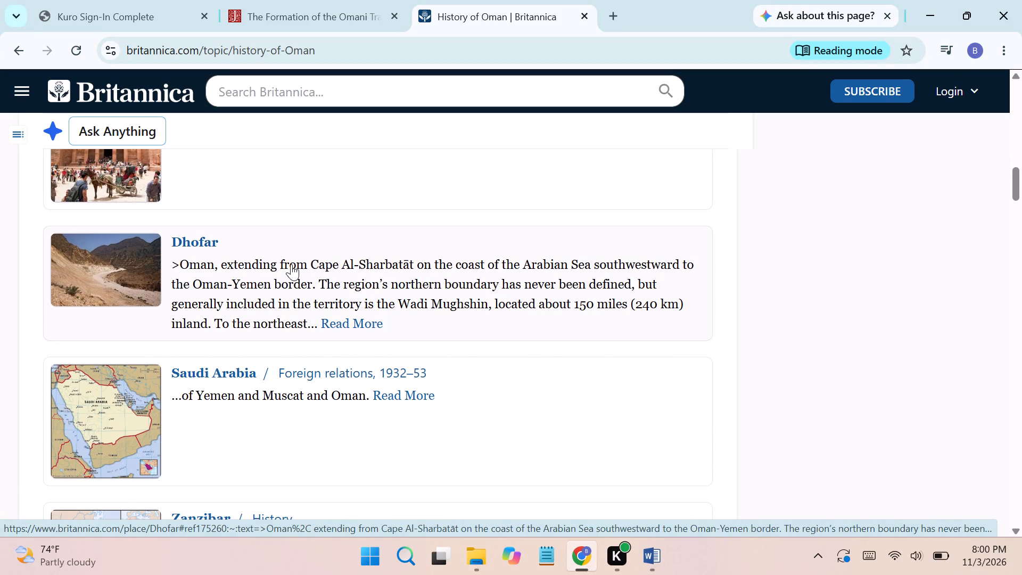
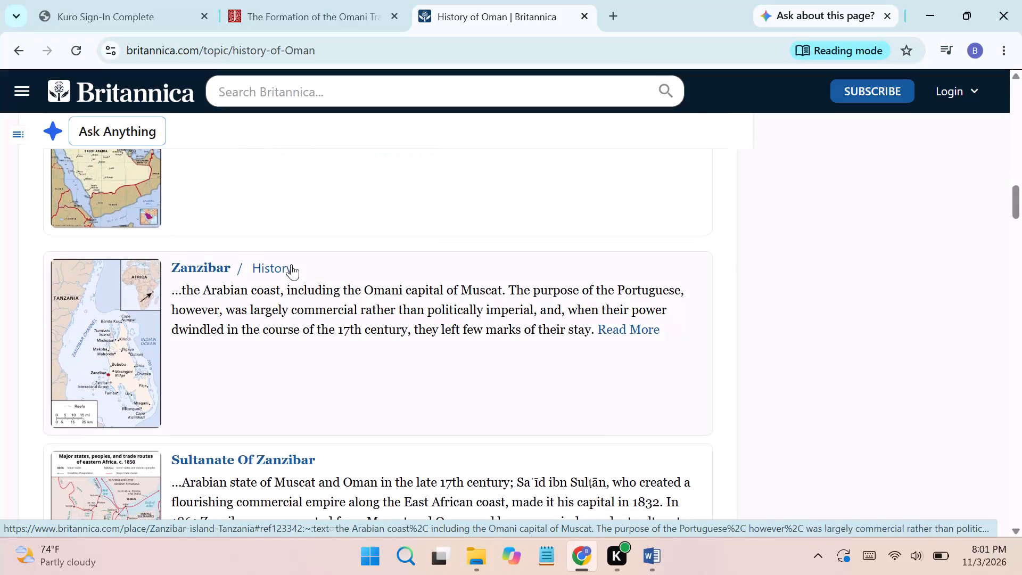
Examine the remaining Zanzibar, Sultanate of Zanzibar and Tanzania entries on the History of Oman page, and the history of Micronesia introduction below.
scroll(291, 264, "down", 1)
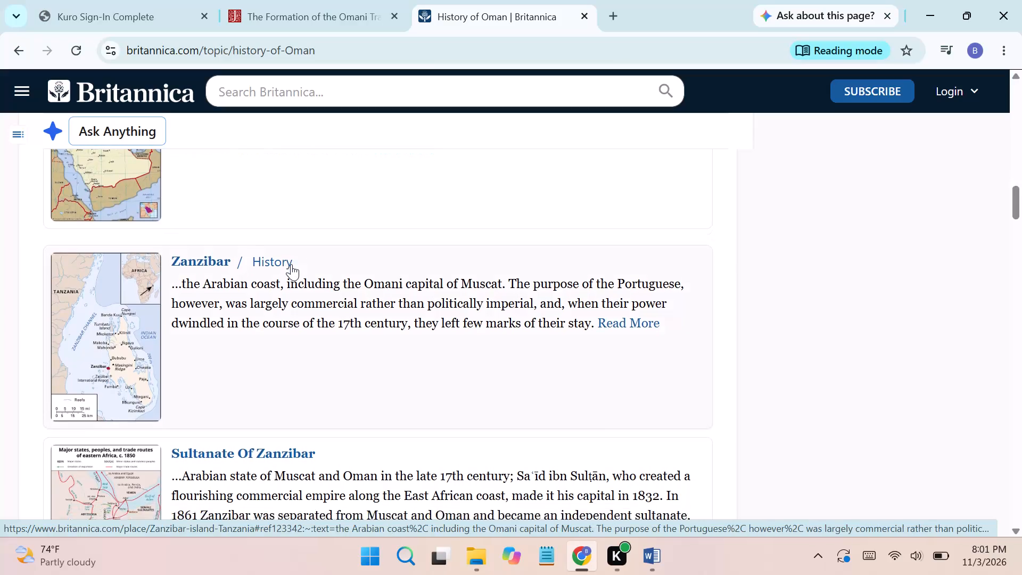
scroll(291, 264, "down", 2)
scroll(270, 205, "down", 2)
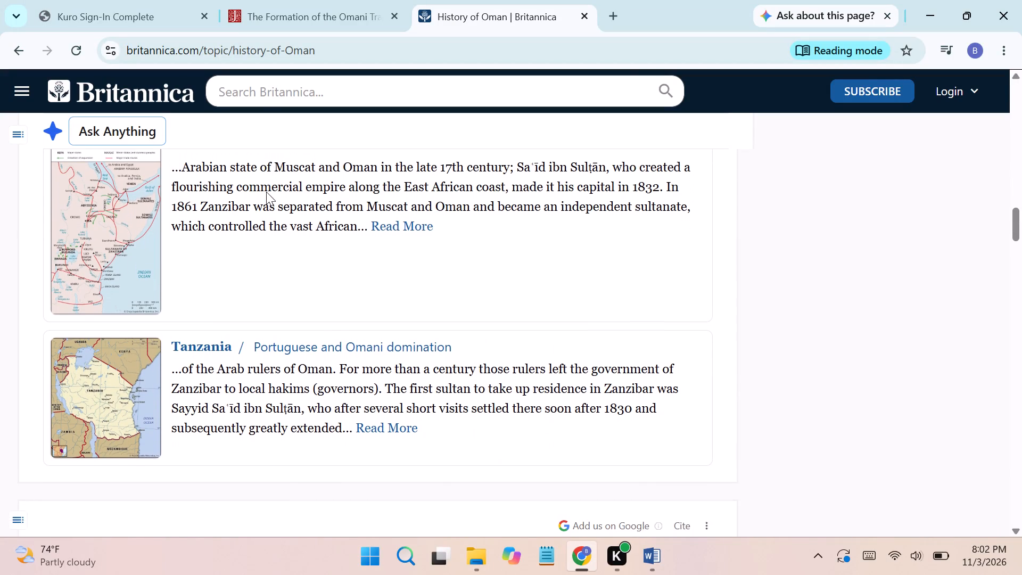
scroll(266, 192, "down", 2)
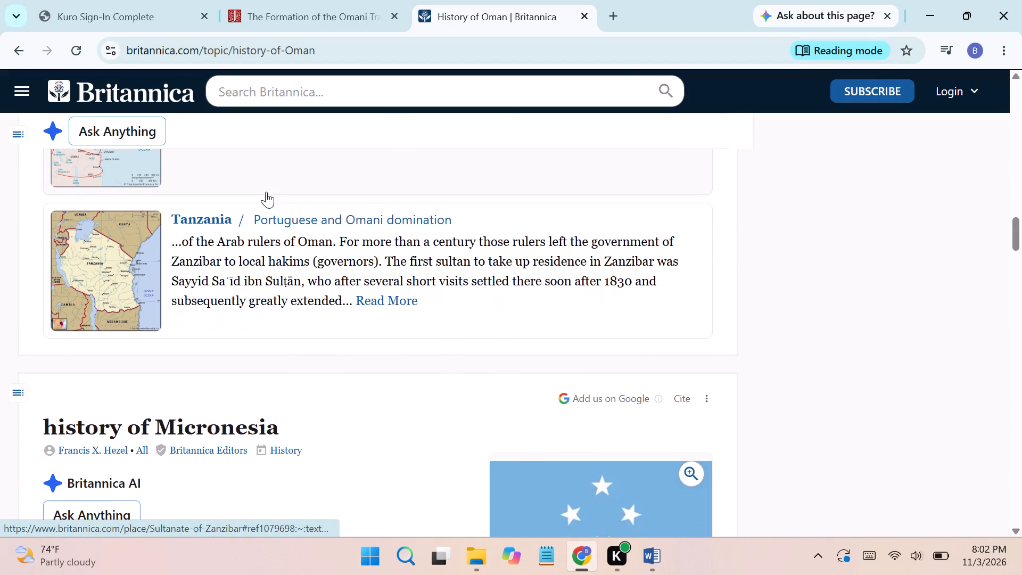
scroll(266, 192, "down", 3)
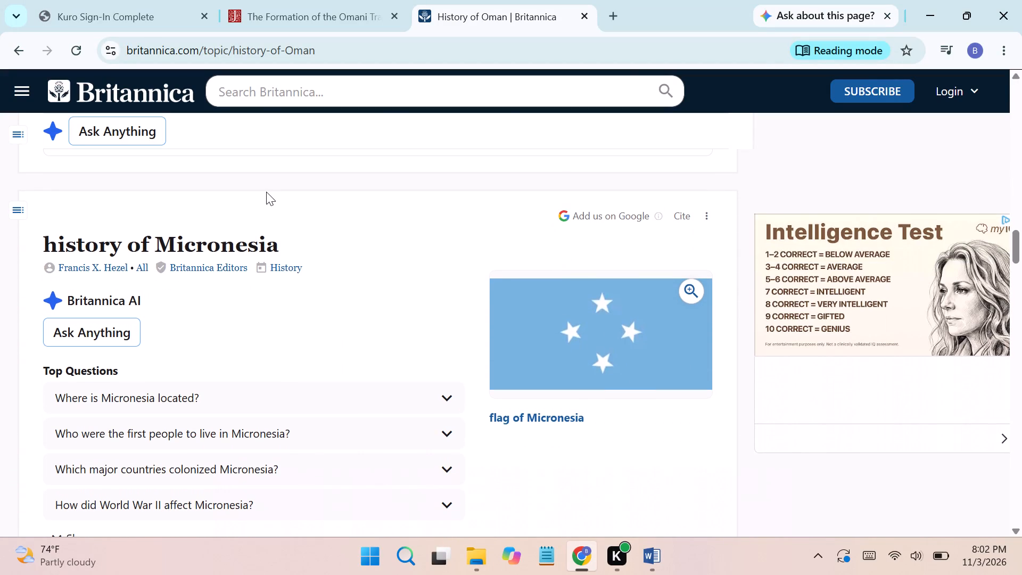
scroll(266, 192, "down", 2)
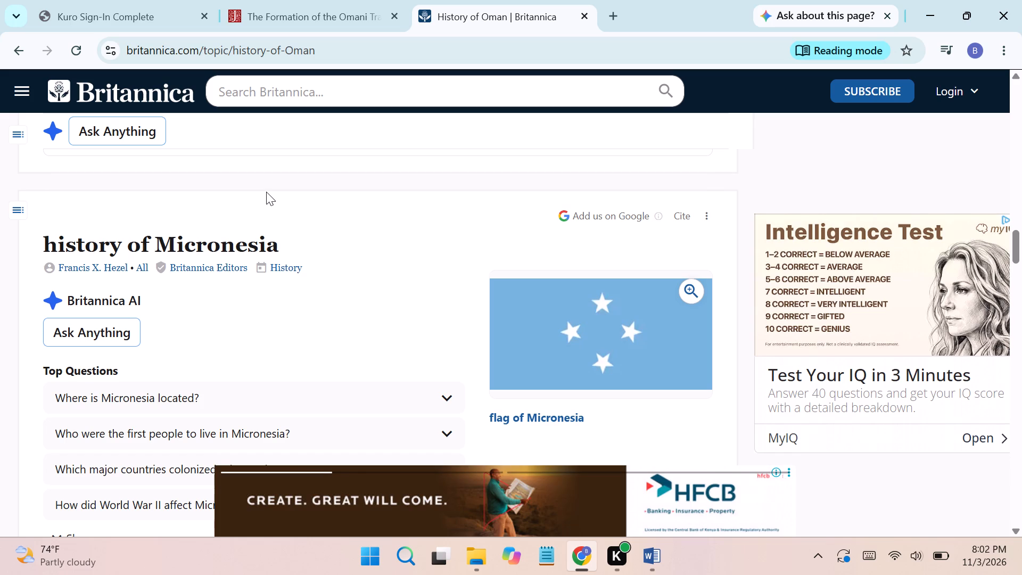
scroll(266, 192, "down", 4)
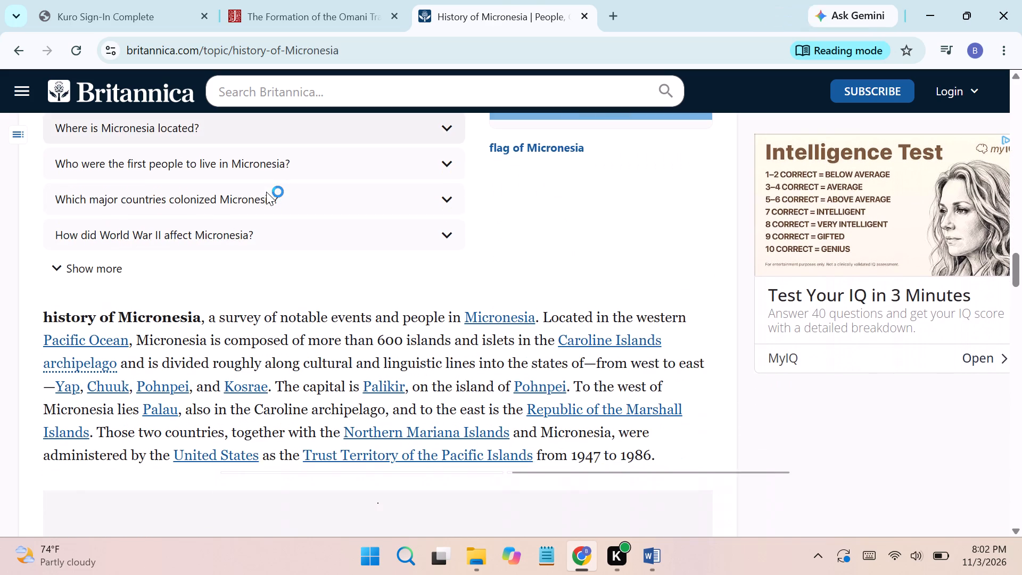
scroll(266, 192, "down", 2)
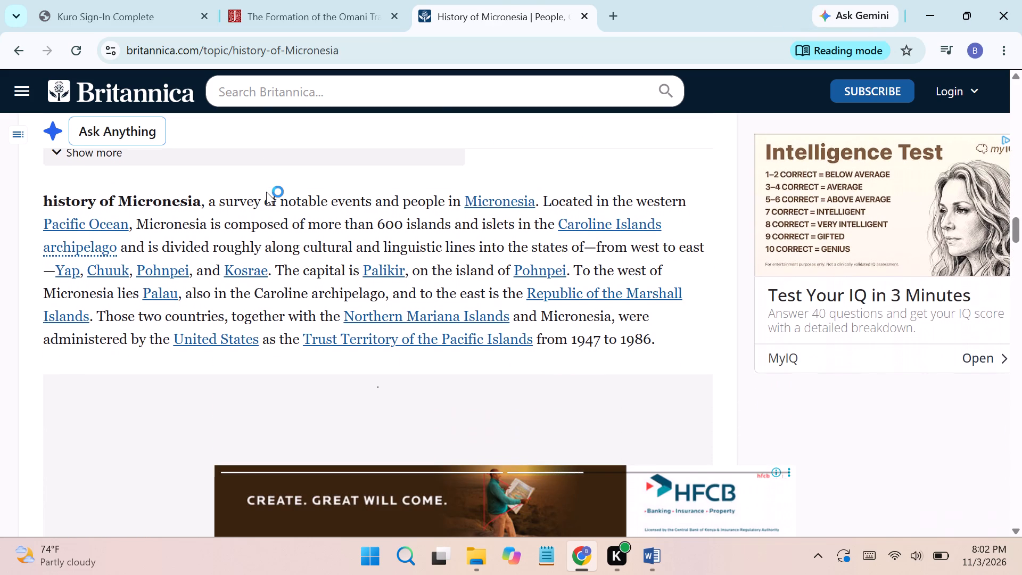
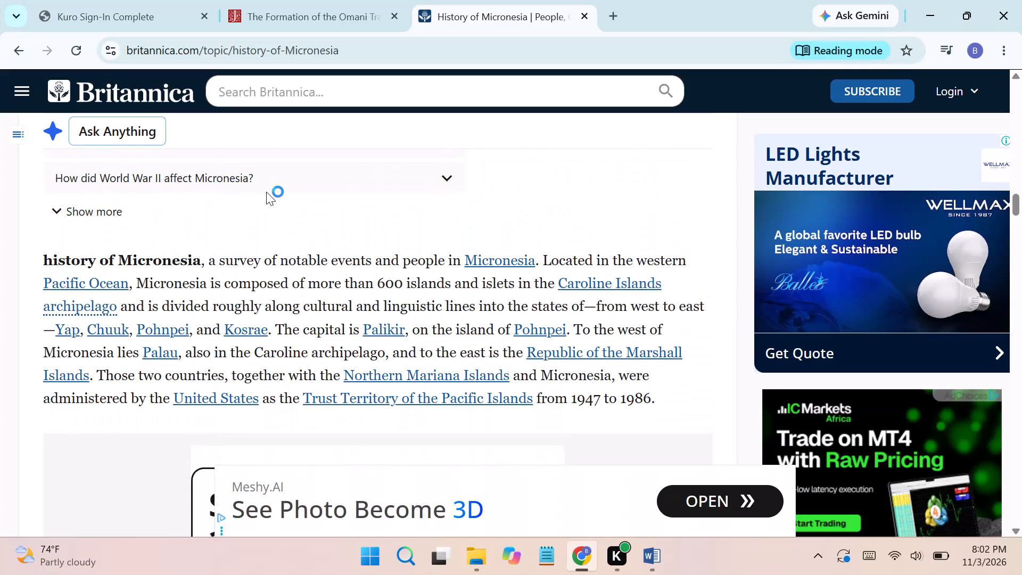
Review the curated History of Oman entries again, from Sultanate of Zanzibar back to the AI-generated summary above the Oman entry.
scroll(266, 192, "up", 3)
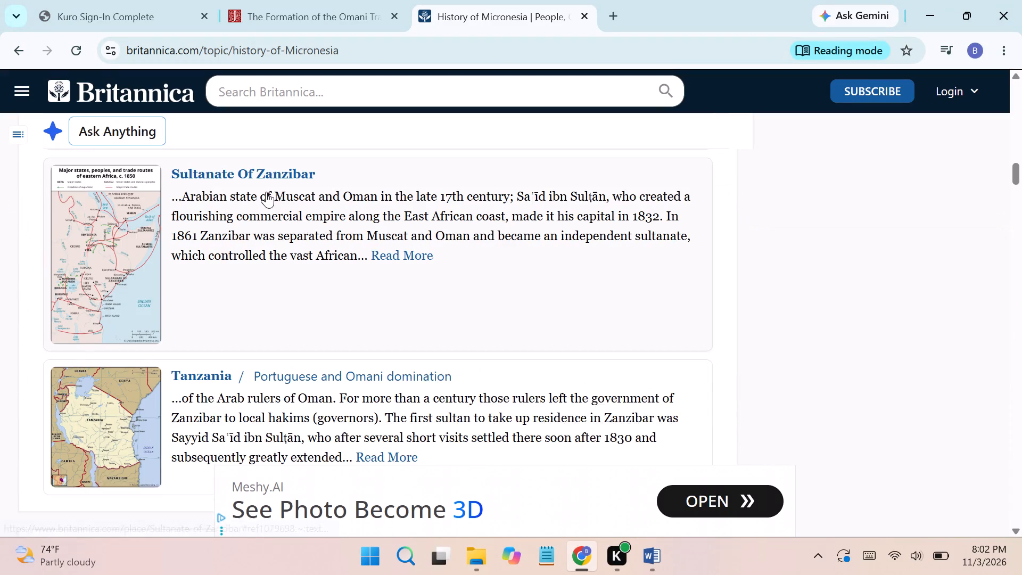
scroll(266, 192, "up", 1)
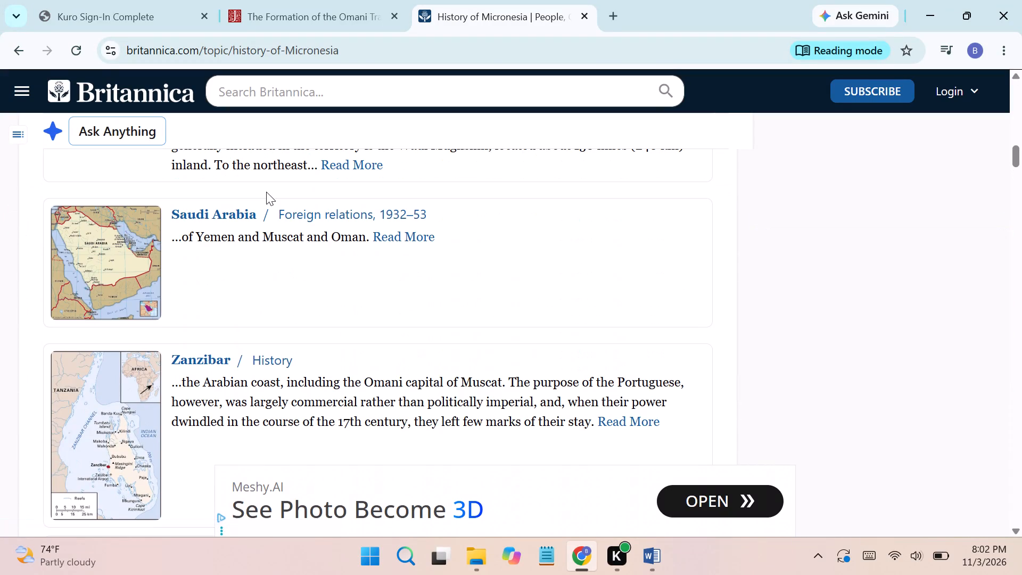
scroll(266, 192, "up", 3)
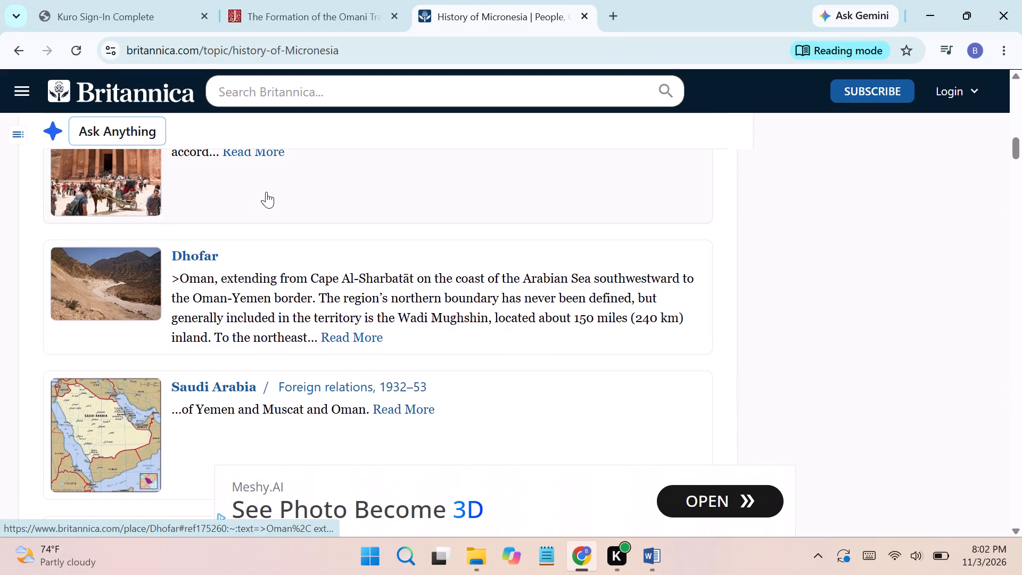
scroll(266, 192, "up", 3)
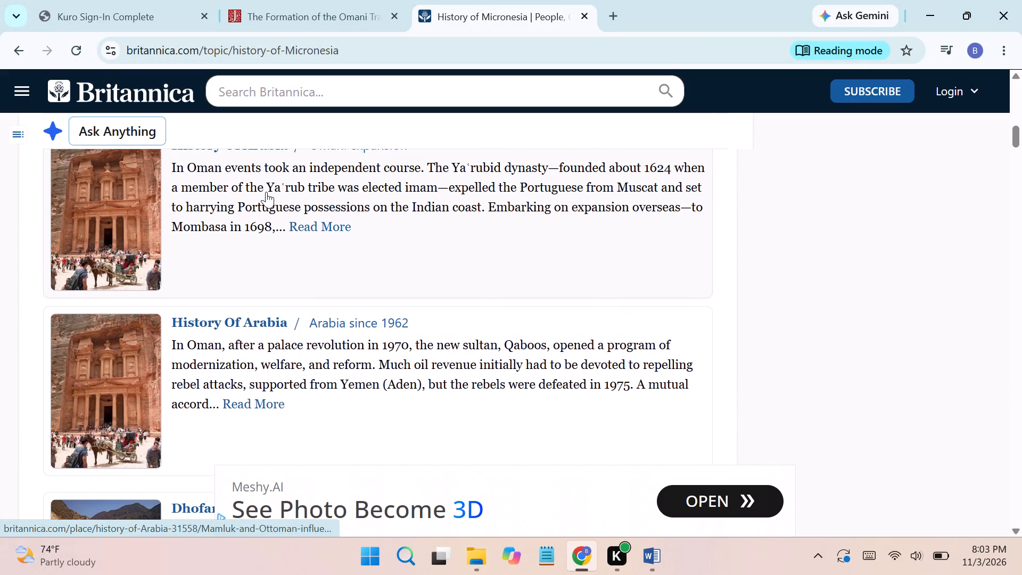
scroll(266, 192, "up", 3)
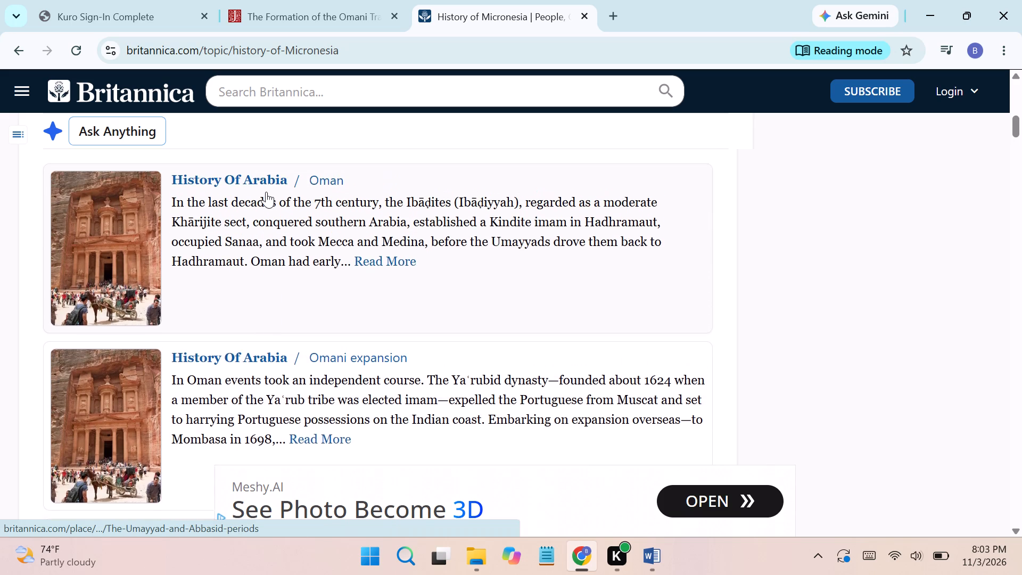
scroll(266, 192, "up", 3)
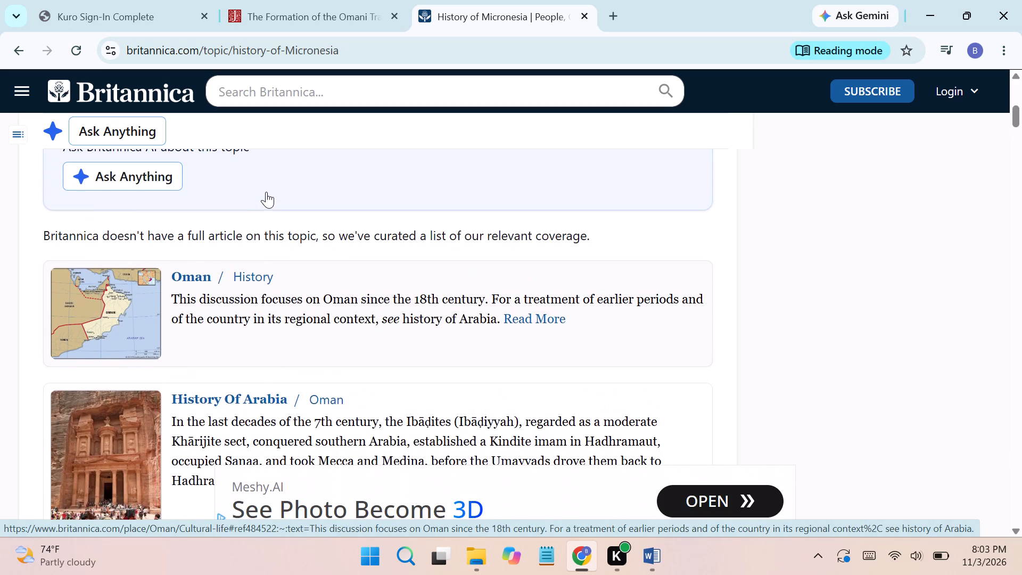
scroll(266, 192, "up", 4)
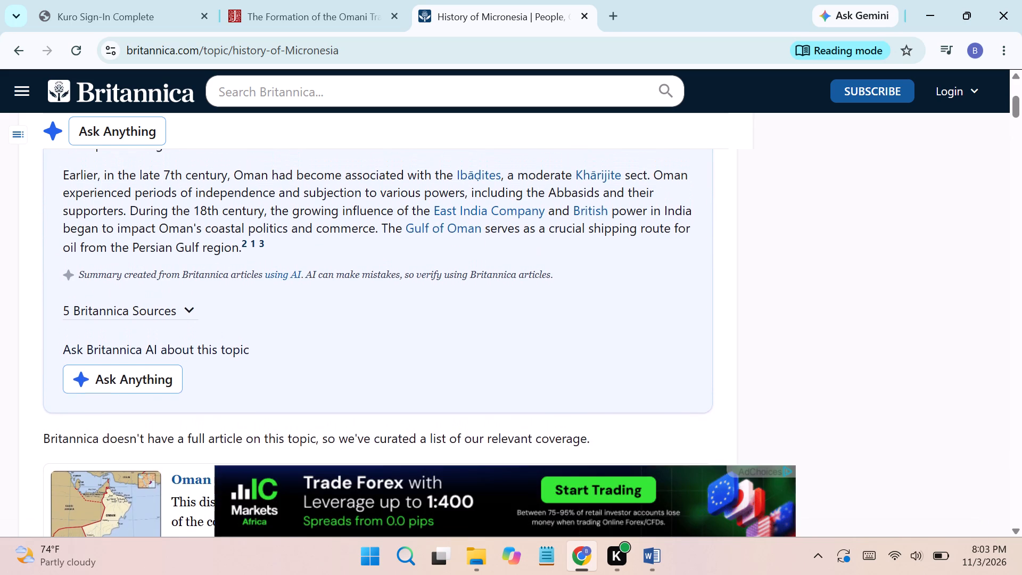
scroll(266, 192, "up", 1)
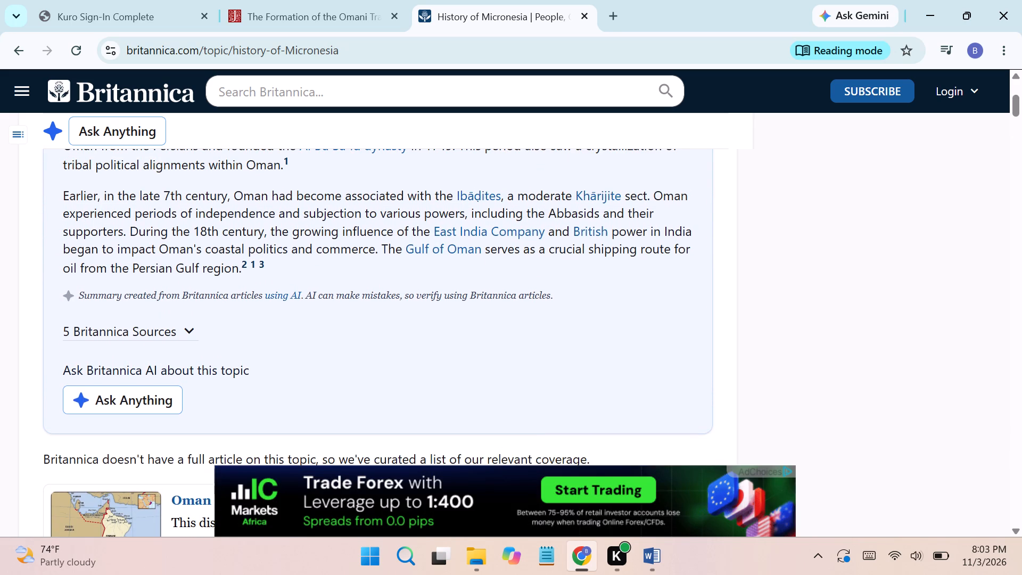
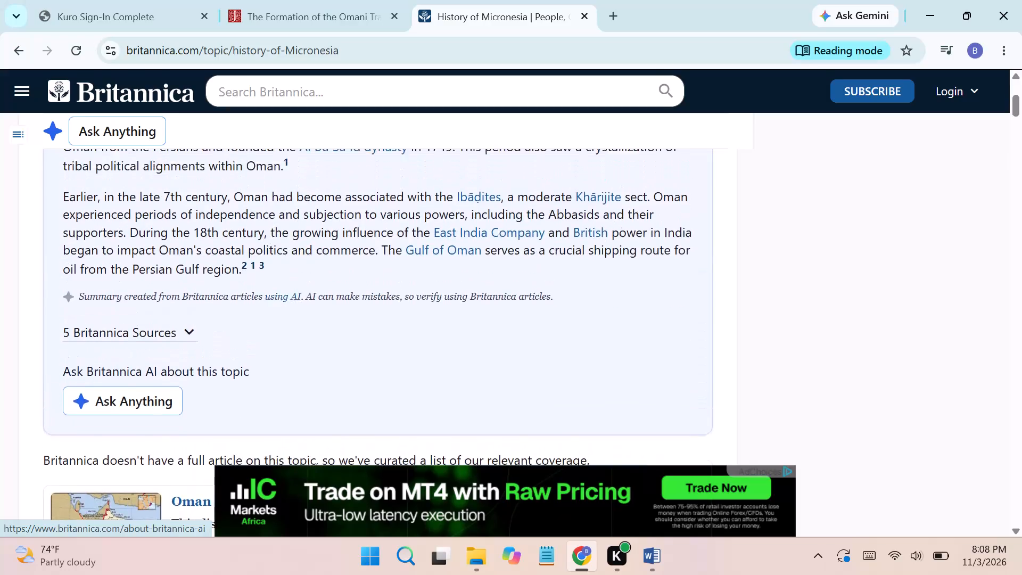
Review the Quick Summary at the start of the history of Oman page.
scroll(266, 192, "up", 2)
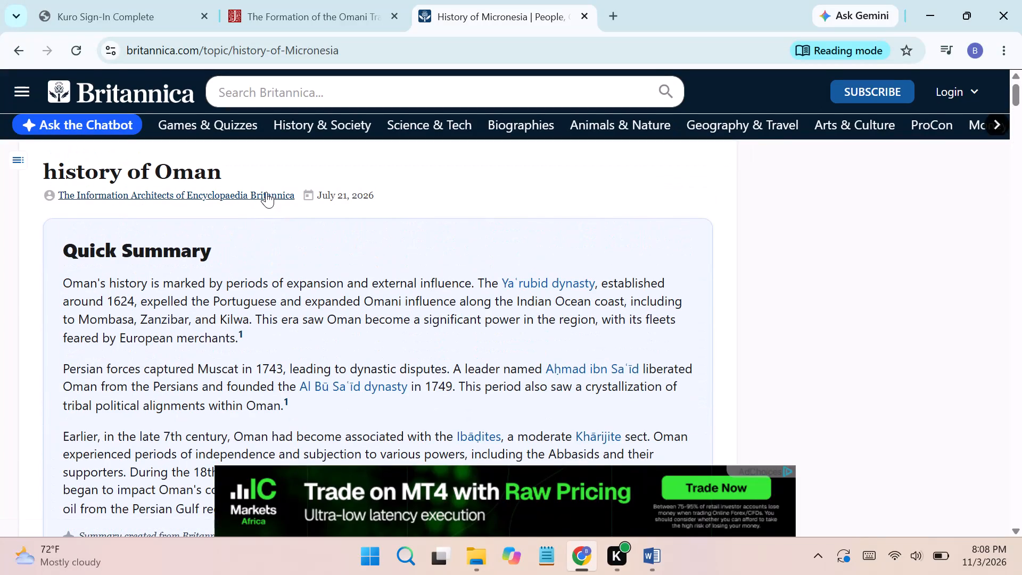
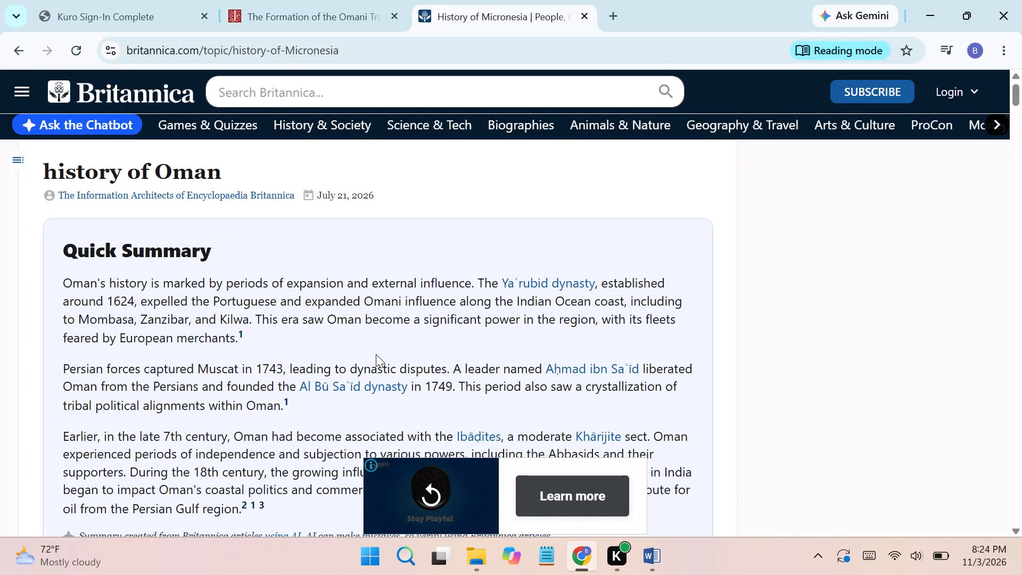
Skim the Oman and History of Arabia entries below the Quick Summary, then reread the summary's paragraphs.
scroll(376, 354, "down", 6)
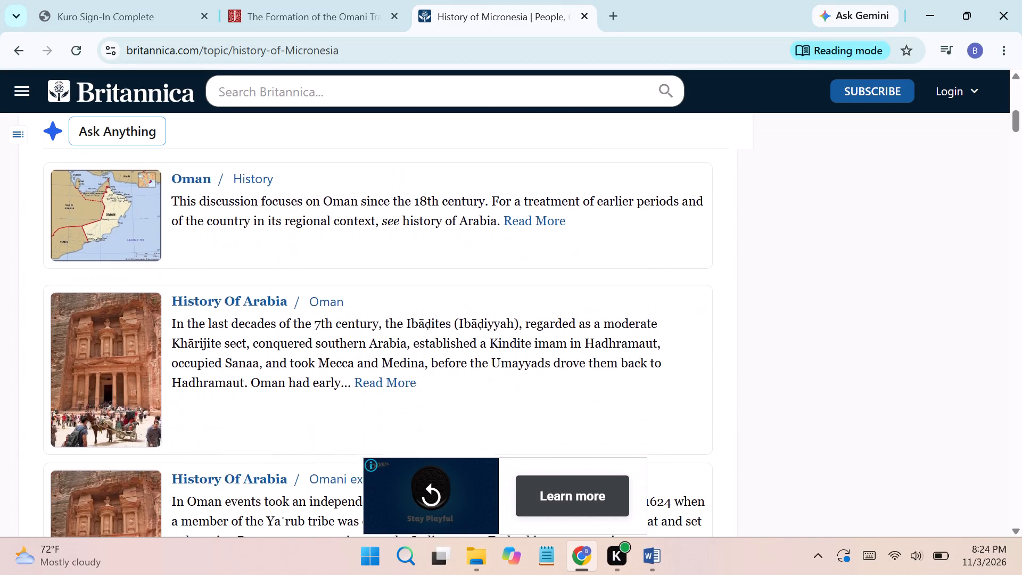
scroll(376, 354, "down", 1)
scroll(376, 354, "up", 6)
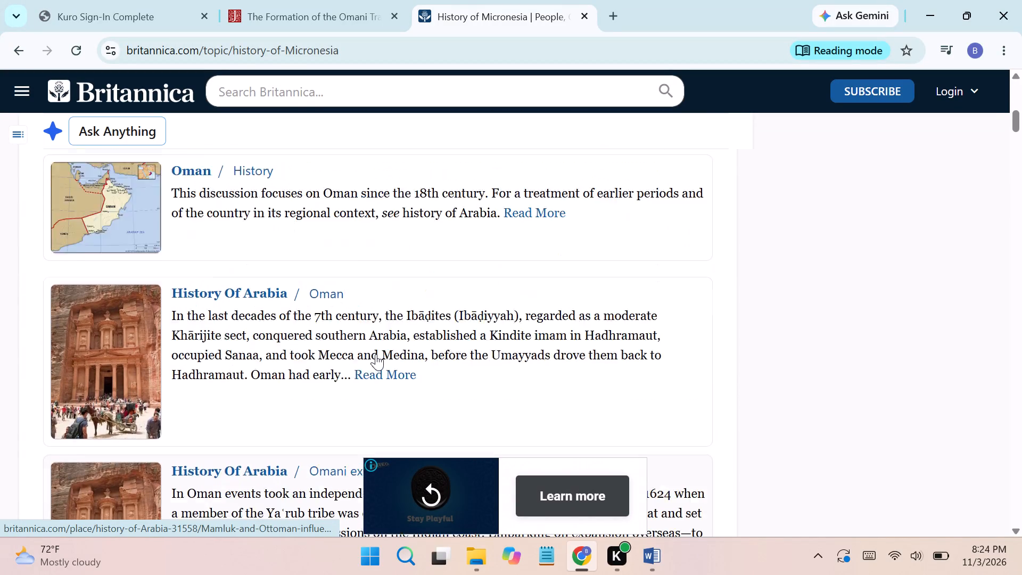
scroll(376, 354, "up", 2)
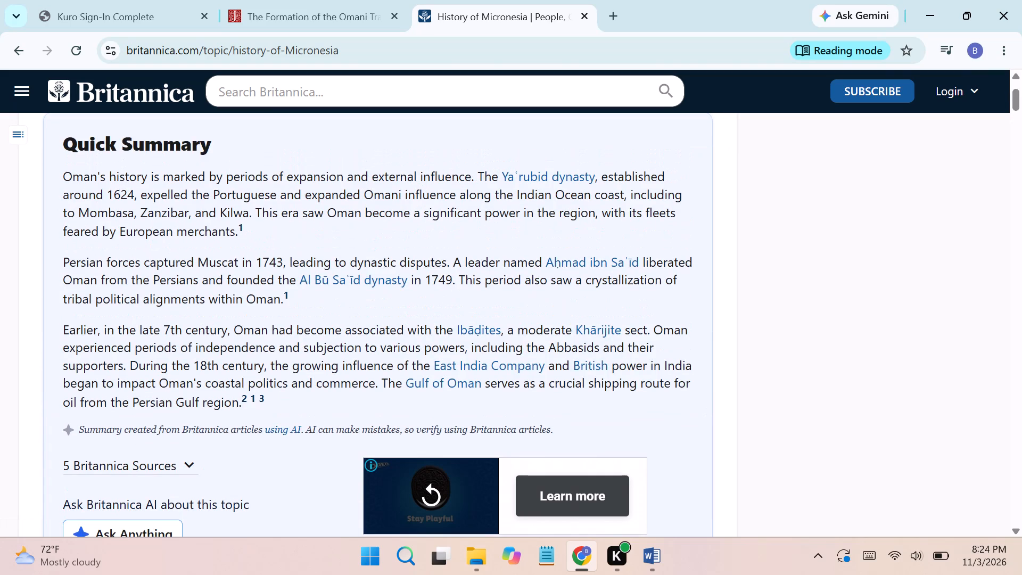
Switch to Word to continue the Oman trade summary in Document1.
left_click(654, 565)
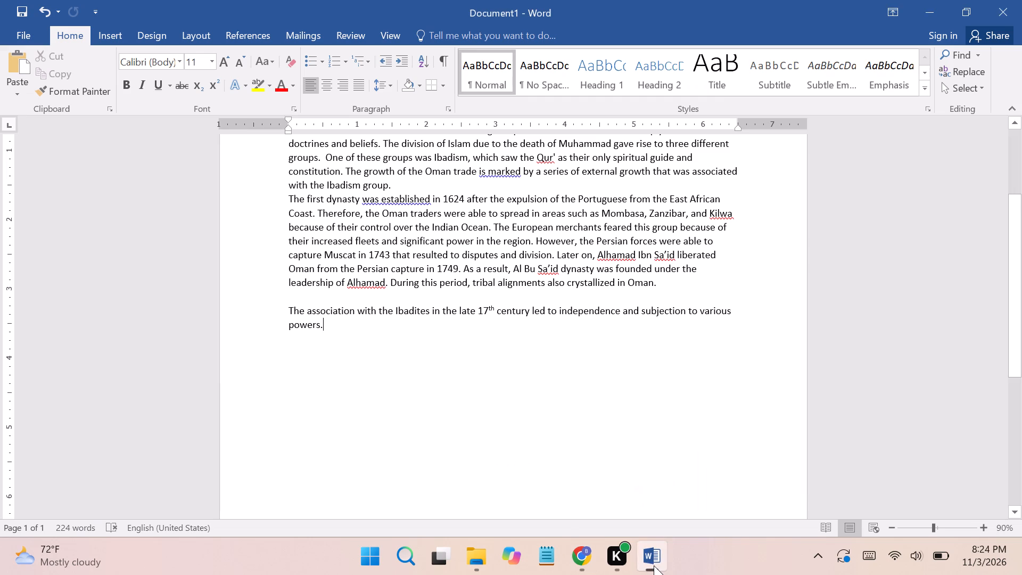
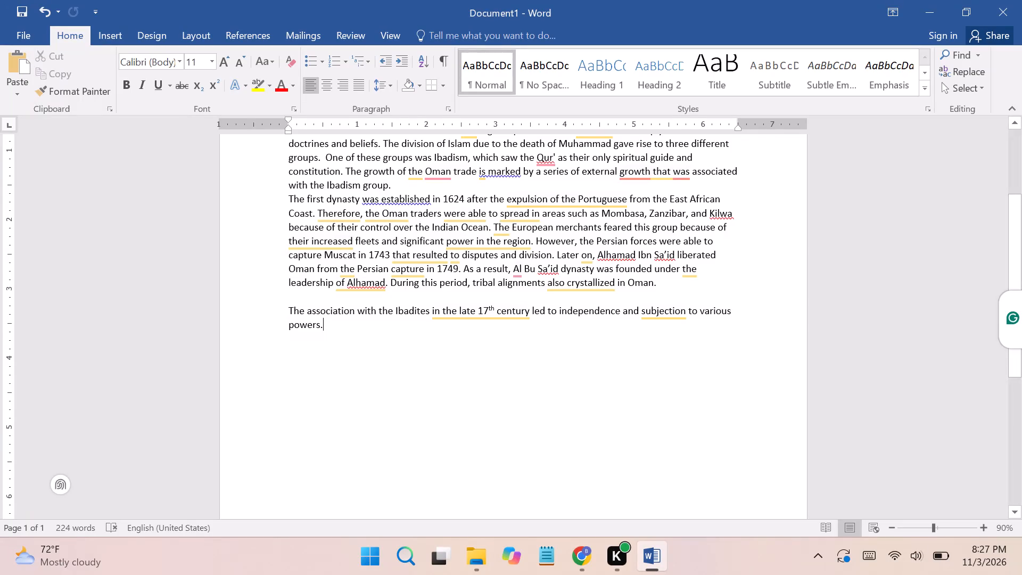
Place the text cursor after "various powers." at the end of the last paragraph to continue the summary.
left_click(390, 347)
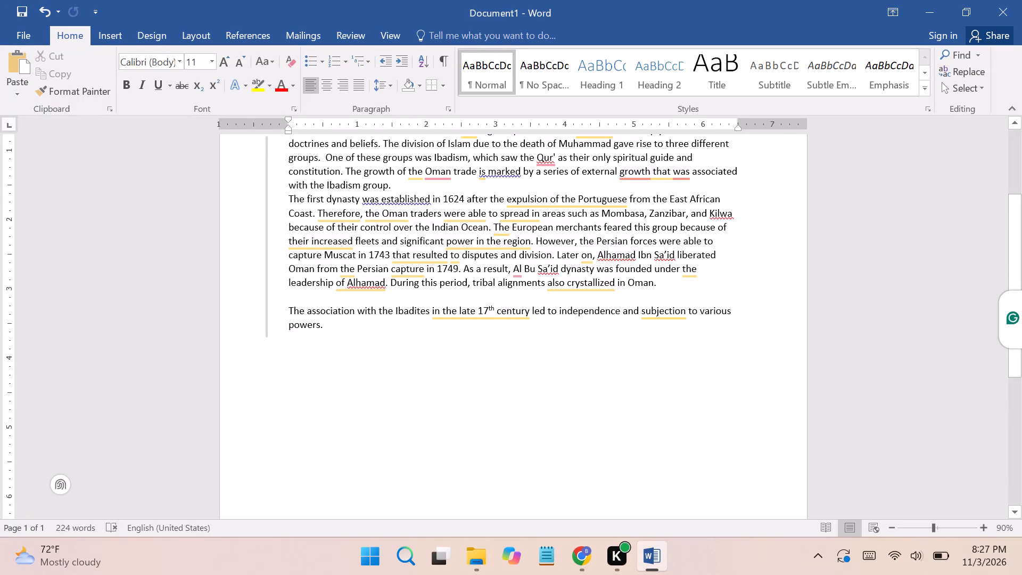
left_click(341, 321)
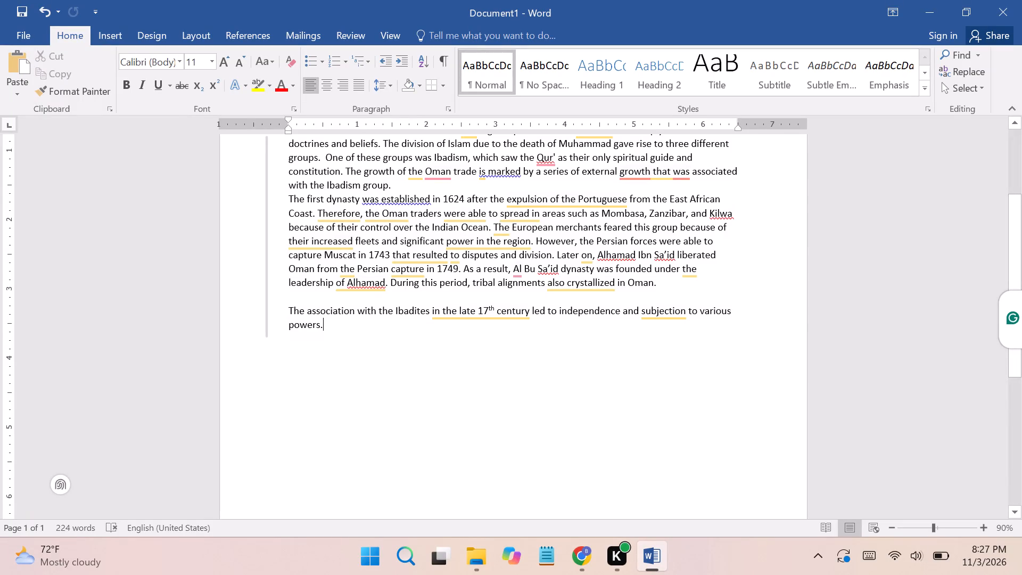
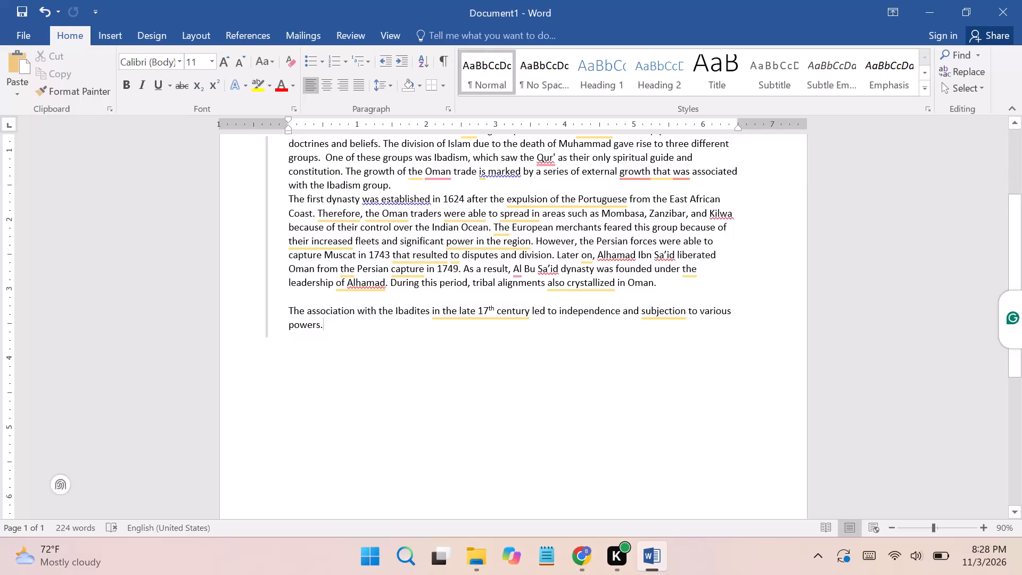
Add a space after "various powers." at the end of the last paragraph to continue the summary.
key("space")
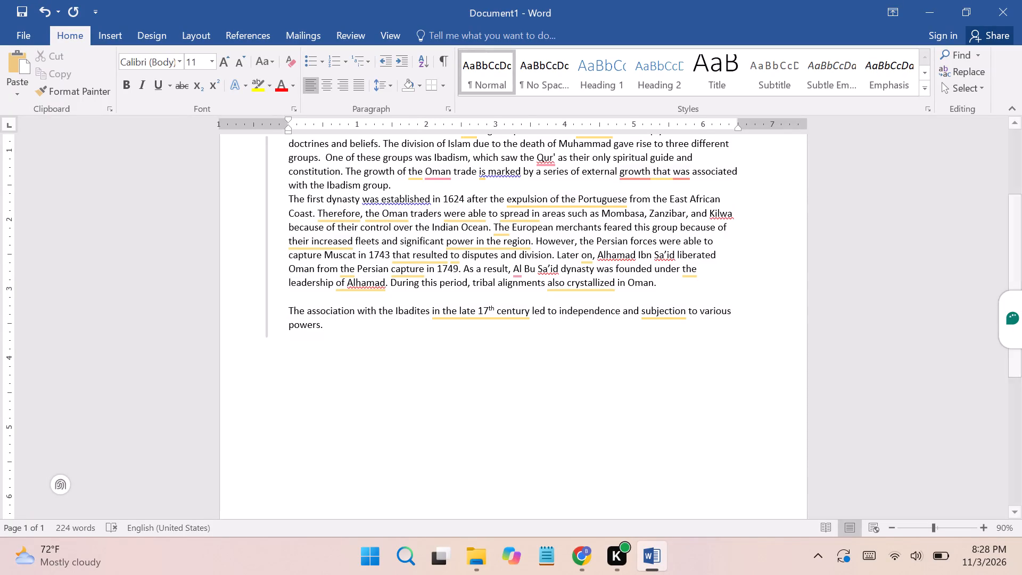